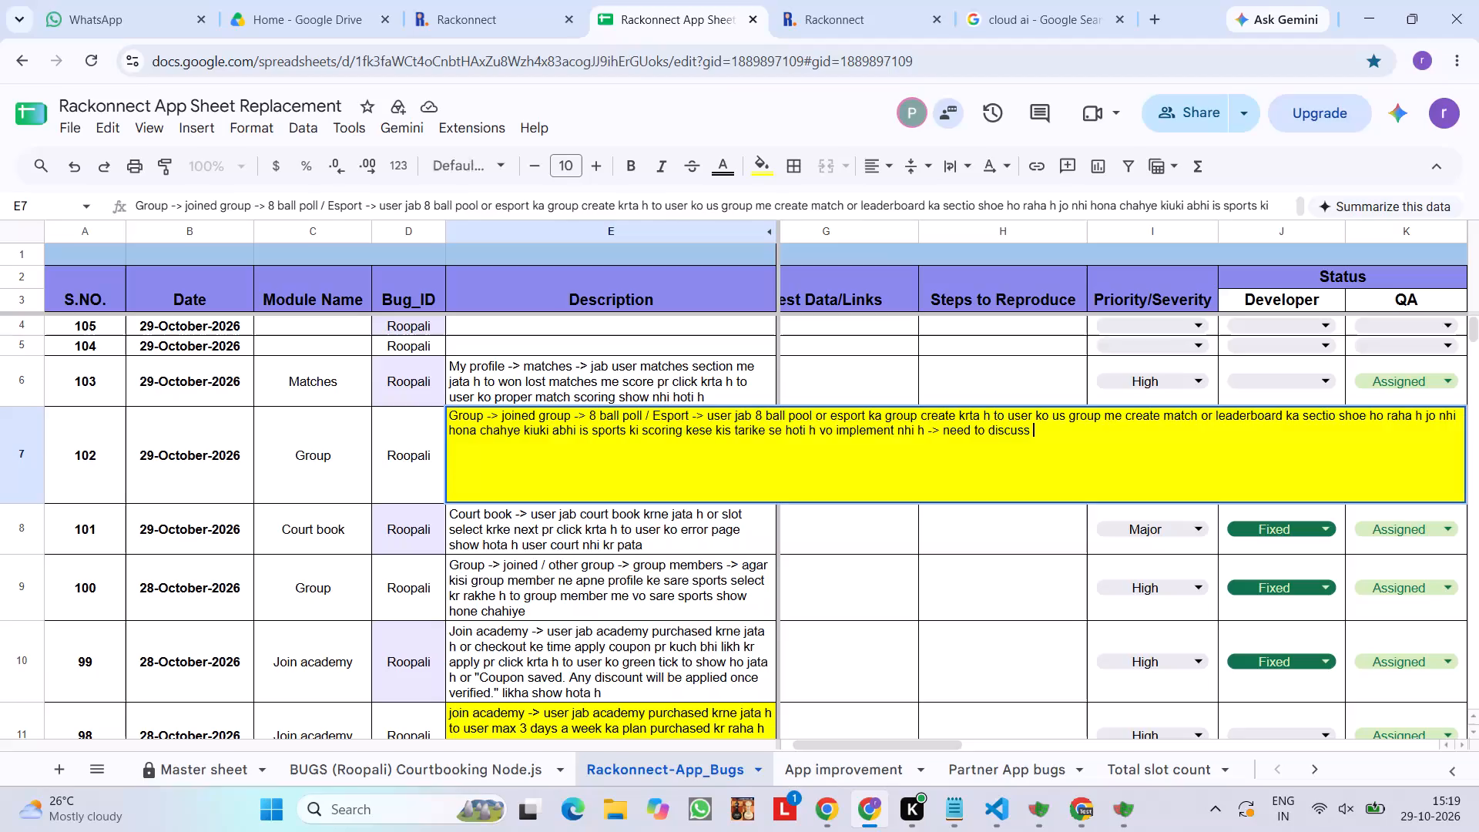
Finish editing the description of Group bug 102, keeping its closing note "need to discuss", and leave the cell.
{"action": "key", "text": "Return"}
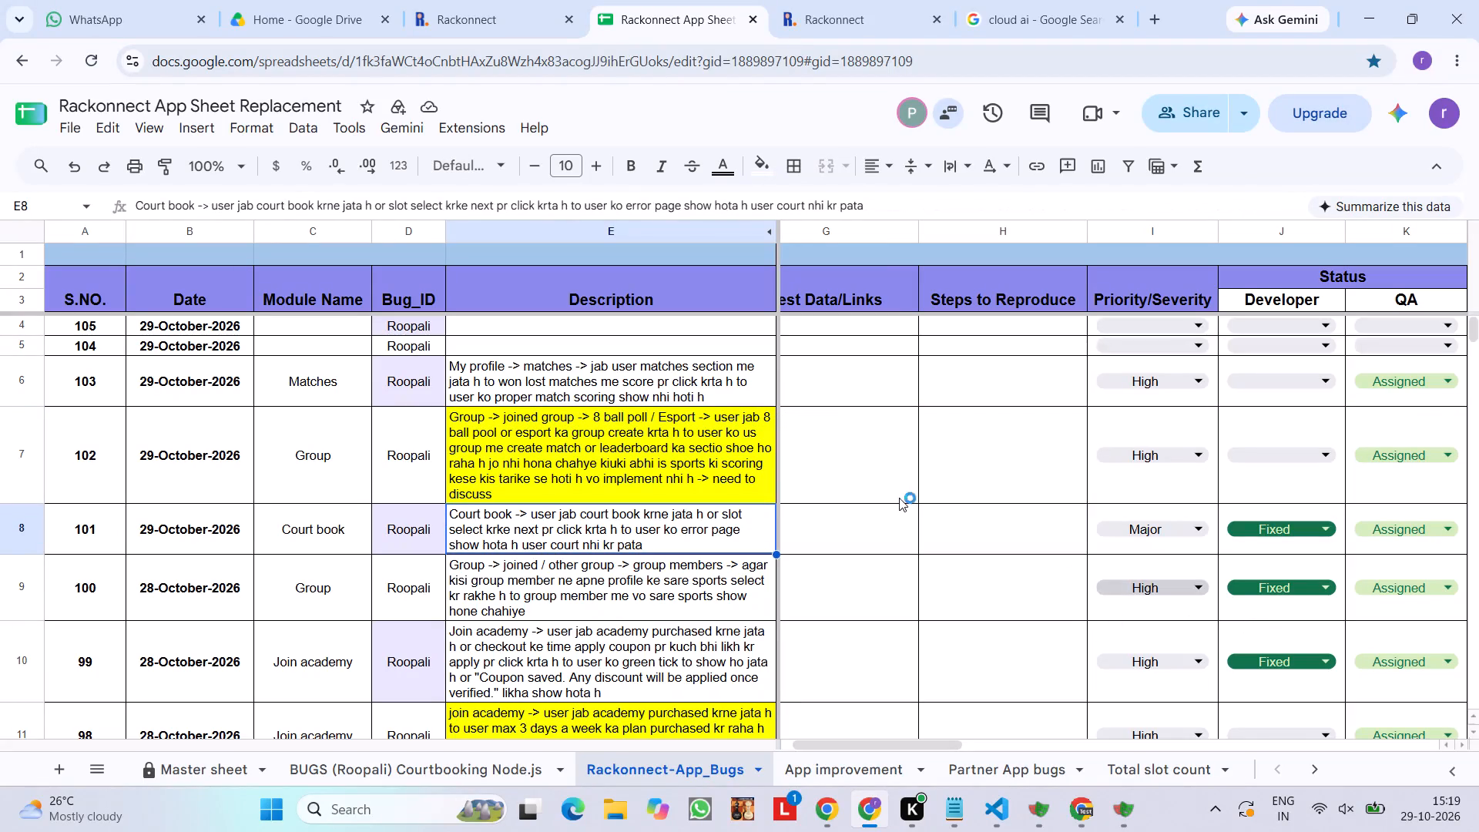
{"action": "left_click", "coordinate": [968, 478]}
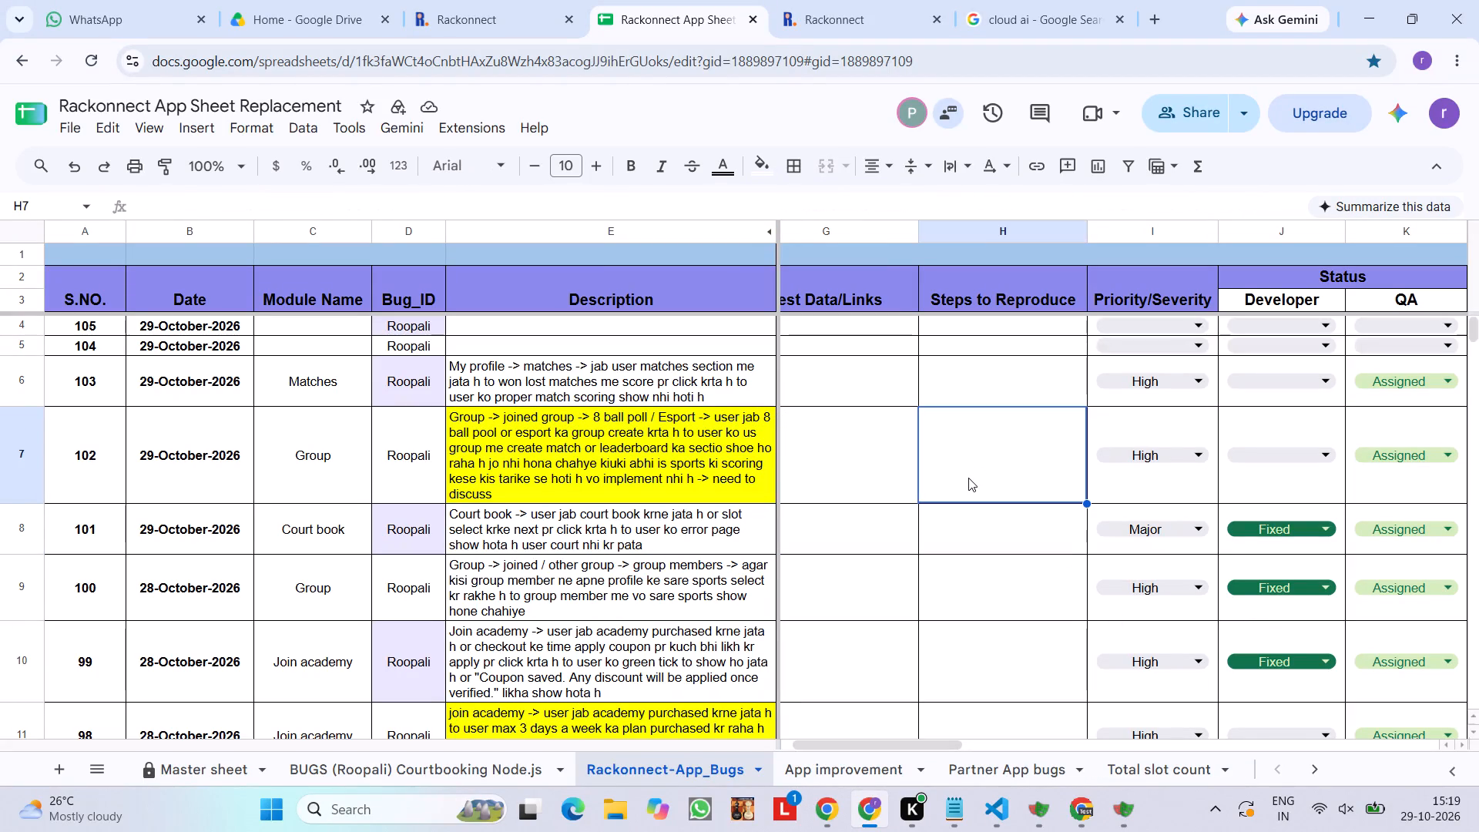
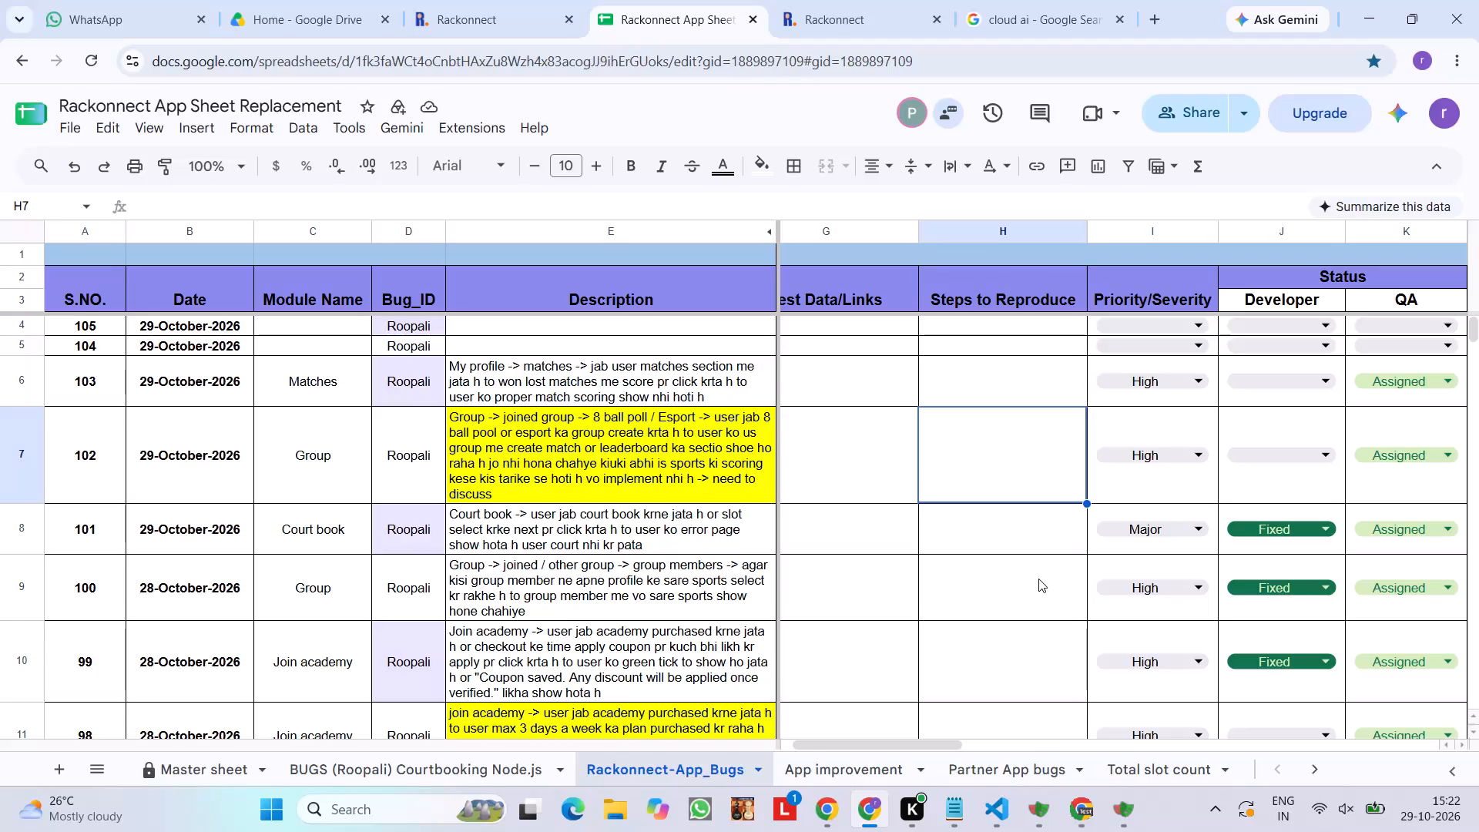
Look through the Rackonnect-App_Bugs entries, then examine the BUGS (Roopali) Courtbooking Node.js sheet down to bug 304.
{"action": "scroll", "coordinate": [1038, 579], "scroll_direction": "down", "scroll_amount": 3}
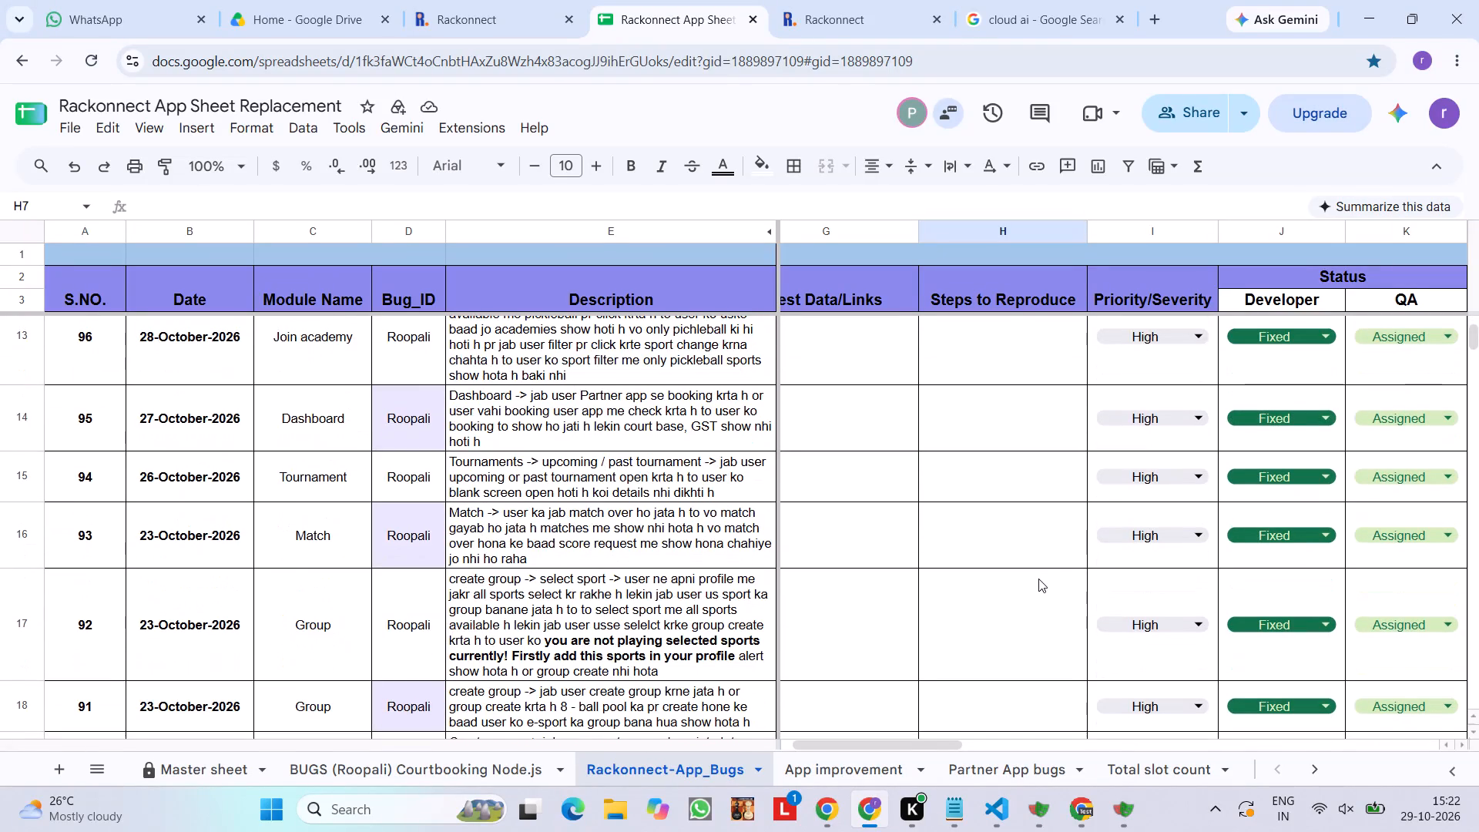
{"action": "scroll", "coordinate": [1038, 579], "scroll_direction": "down", "scroll_amount": 2}
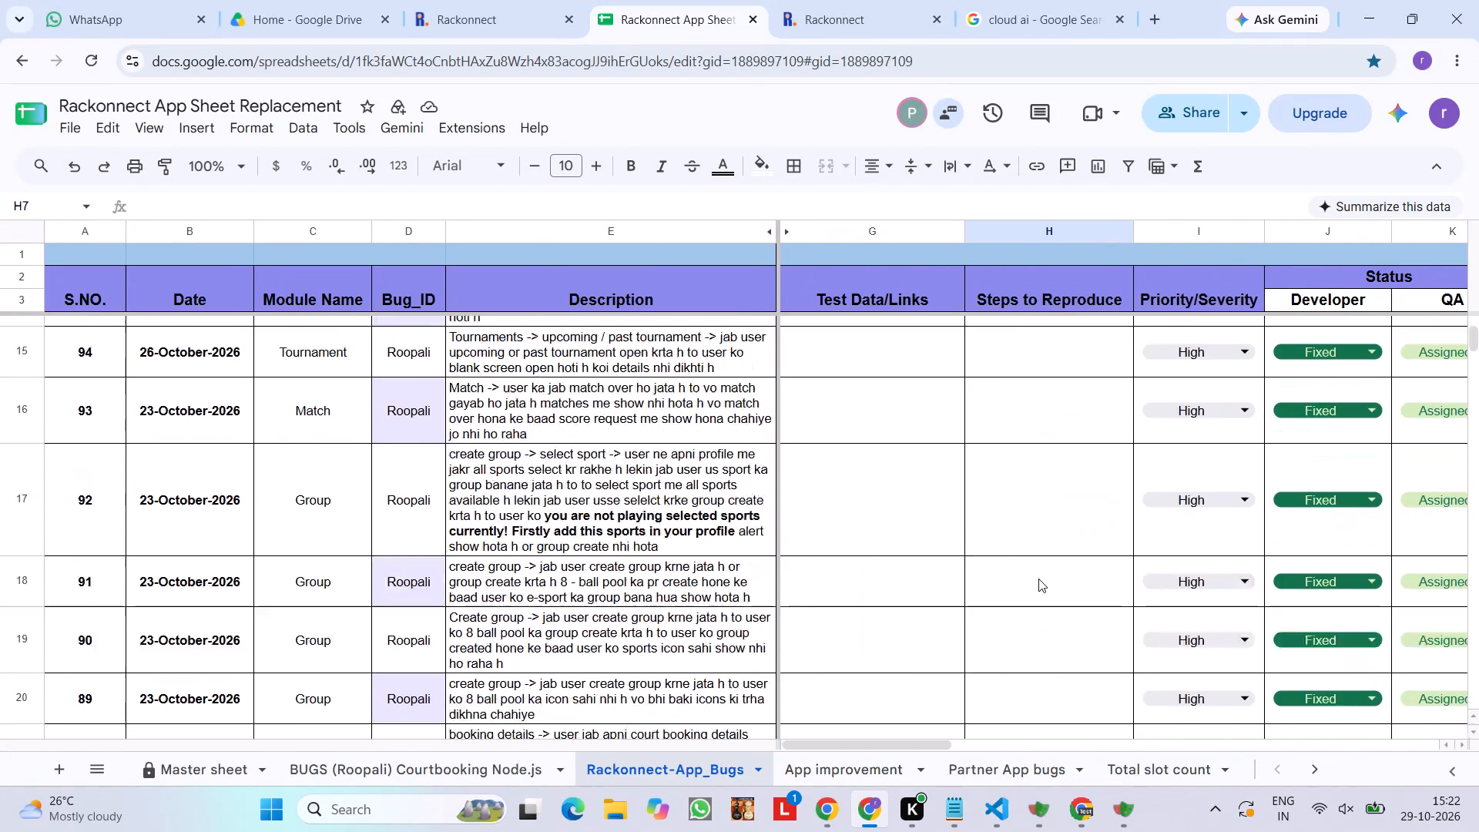
{"action": "scroll", "coordinate": [1038, 579], "scroll_direction": "down", "scroll_amount": 1}
{"action": "left_click", "coordinate": [335, 784]}
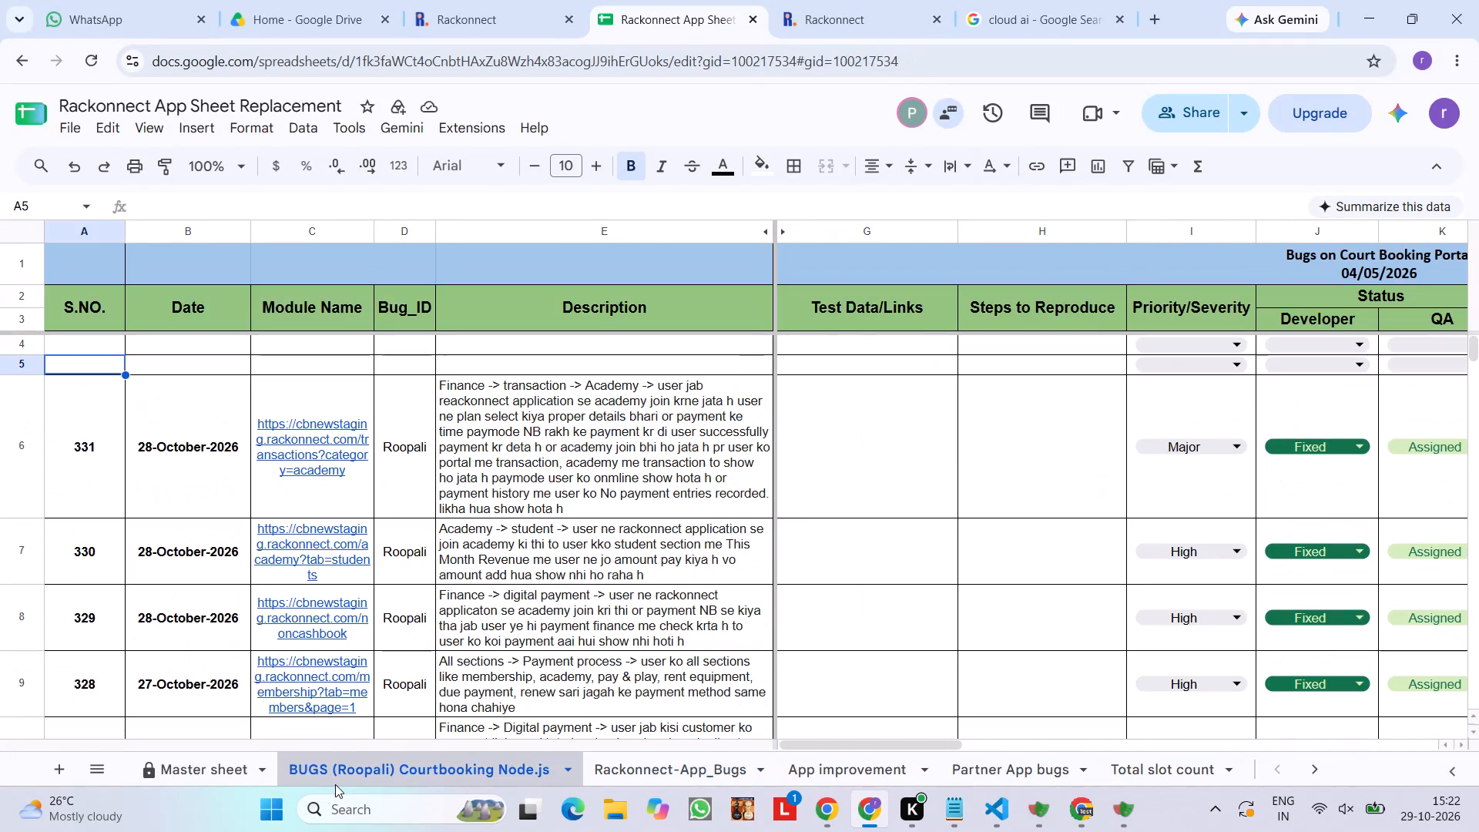
{"action": "scroll", "coordinate": [825, 612], "scroll_direction": "down", "scroll_amount": 3}
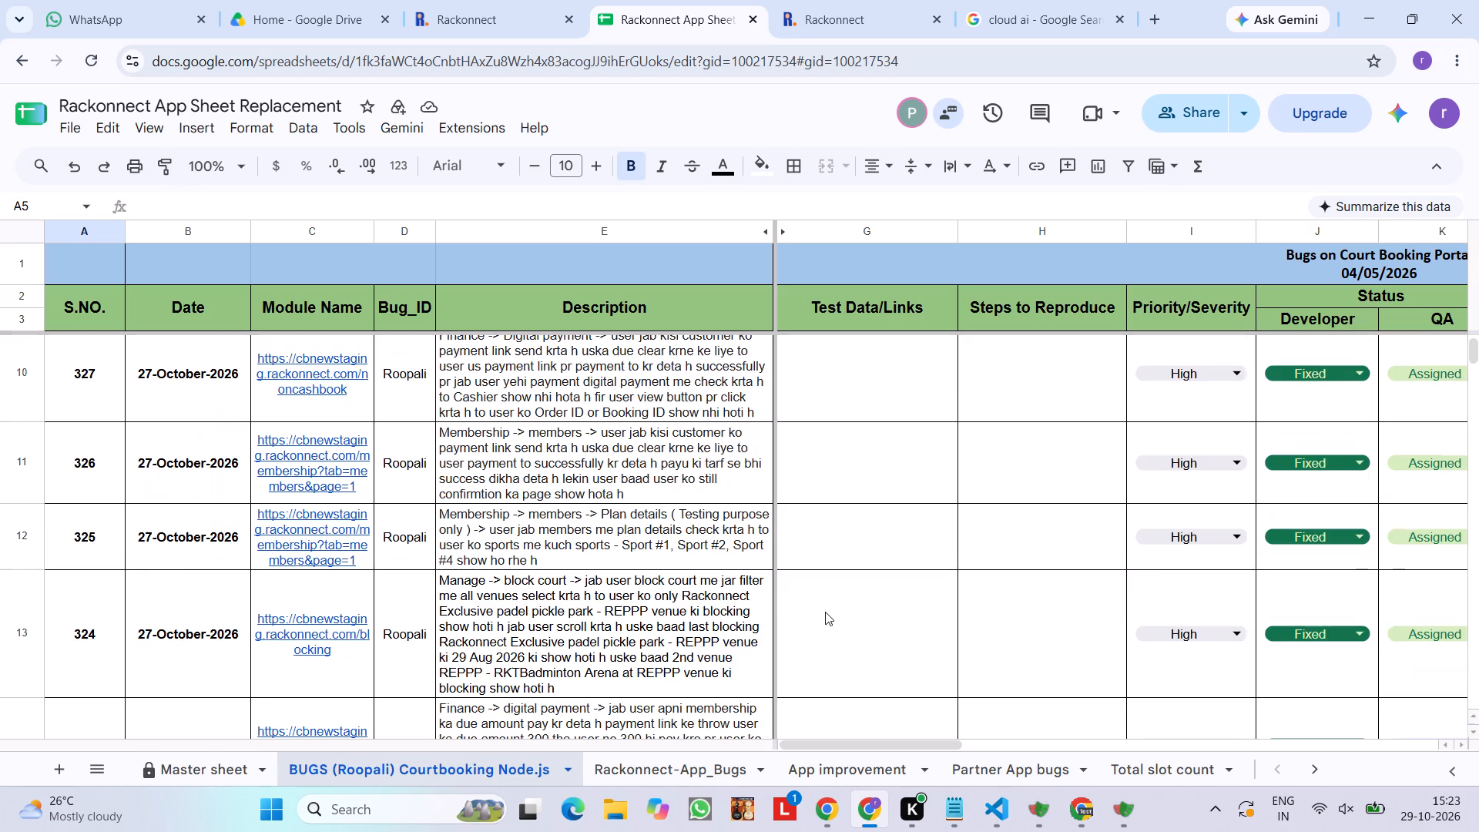
{"action": "scroll", "coordinate": [825, 612], "scroll_direction": "down", "scroll_amount": 6}
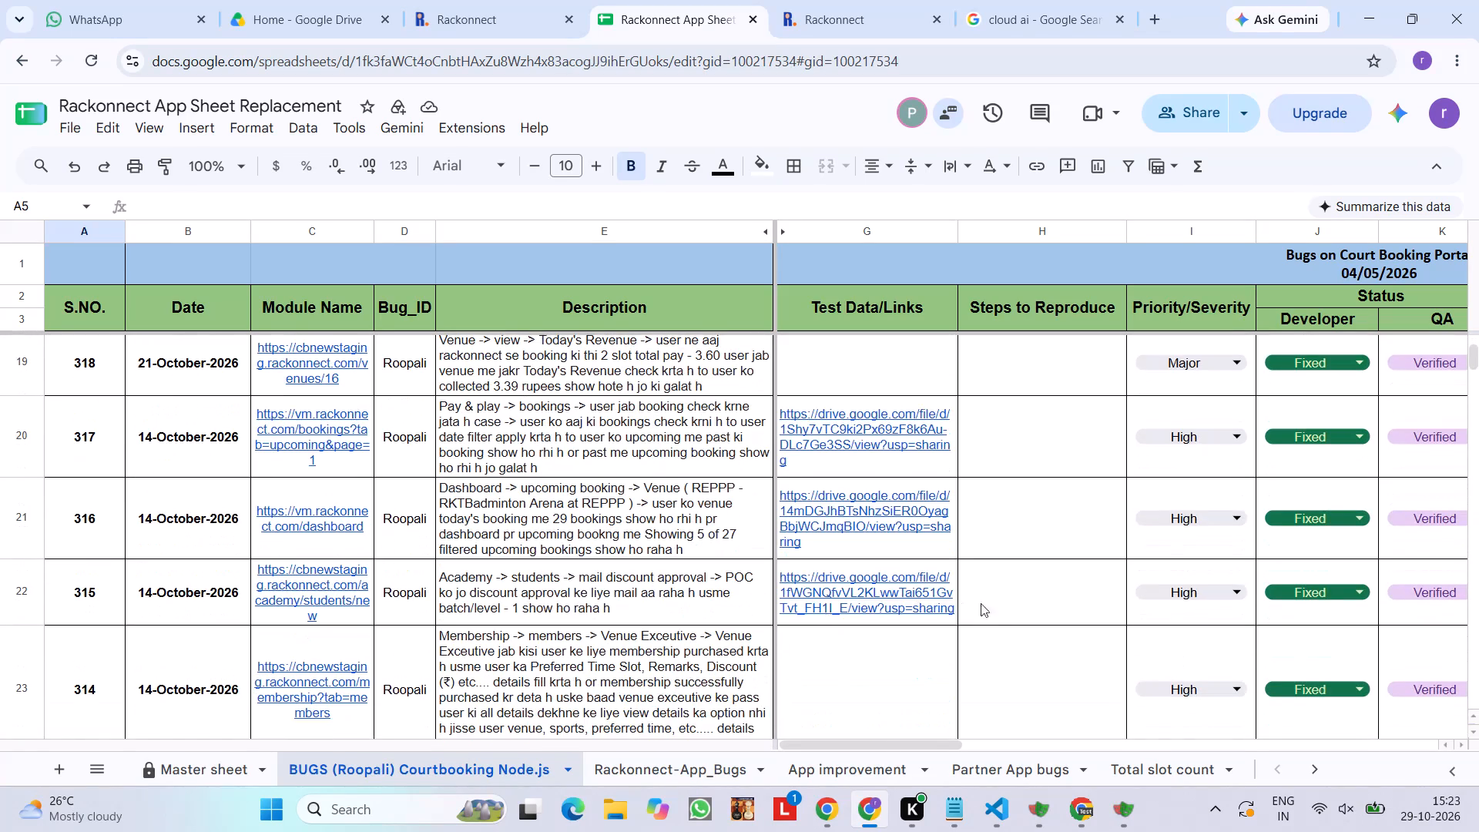
{"action": "scroll", "coordinate": [996, 607], "scroll_direction": "up", "scroll_amount": 9}
{"action": "scroll", "coordinate": [996, 607], "scroll_direction": "down", "scroll_amount": 3}
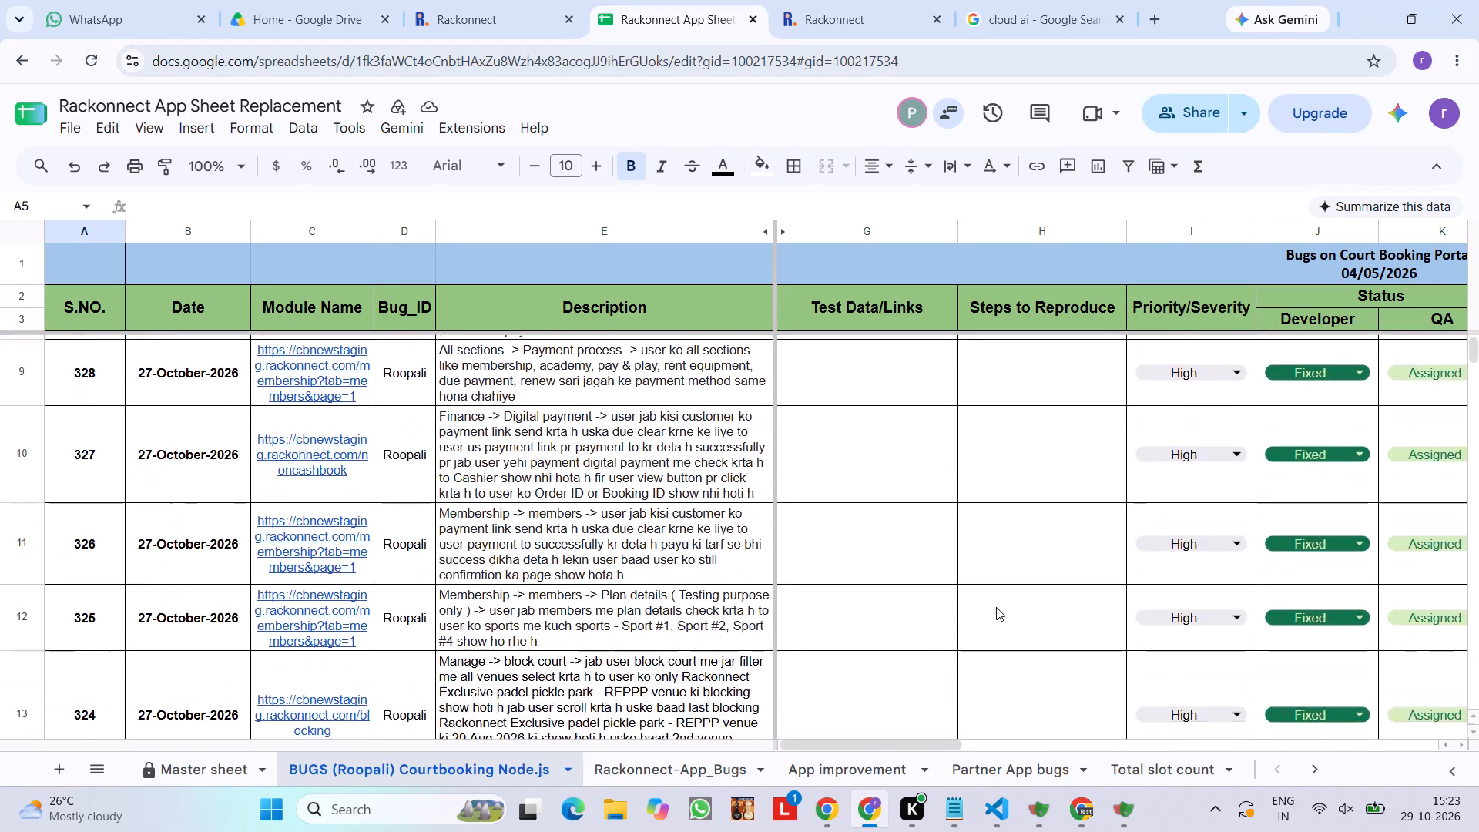
{"action": "scroll", "coordinate": [996, 607], "scroll_direction": "down", "scroll_amount": 8}
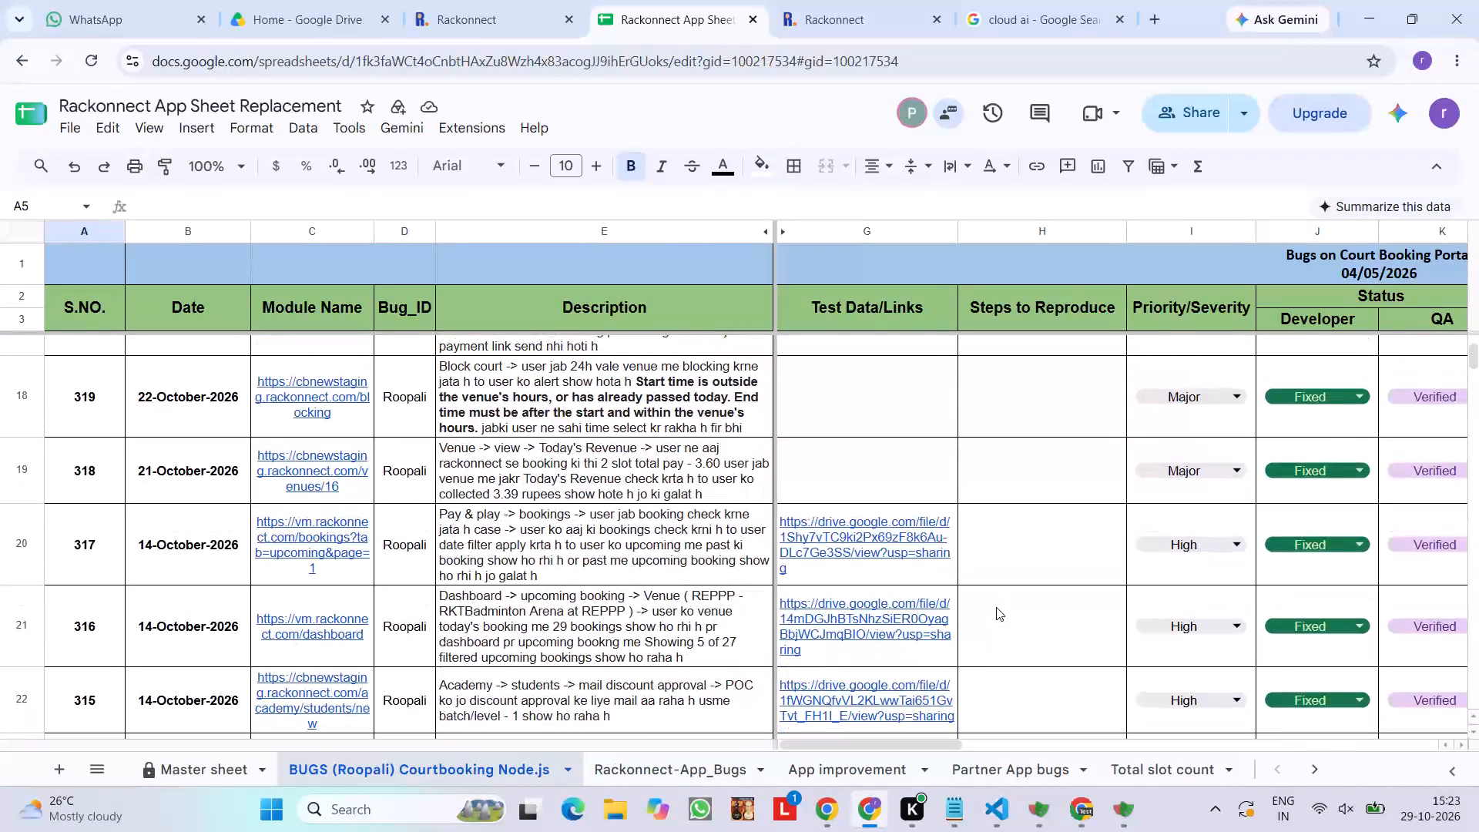
{"action": "scroll", "coordinate": [996, 607], "scroll_direction": "down", "scroll_amount": 8}
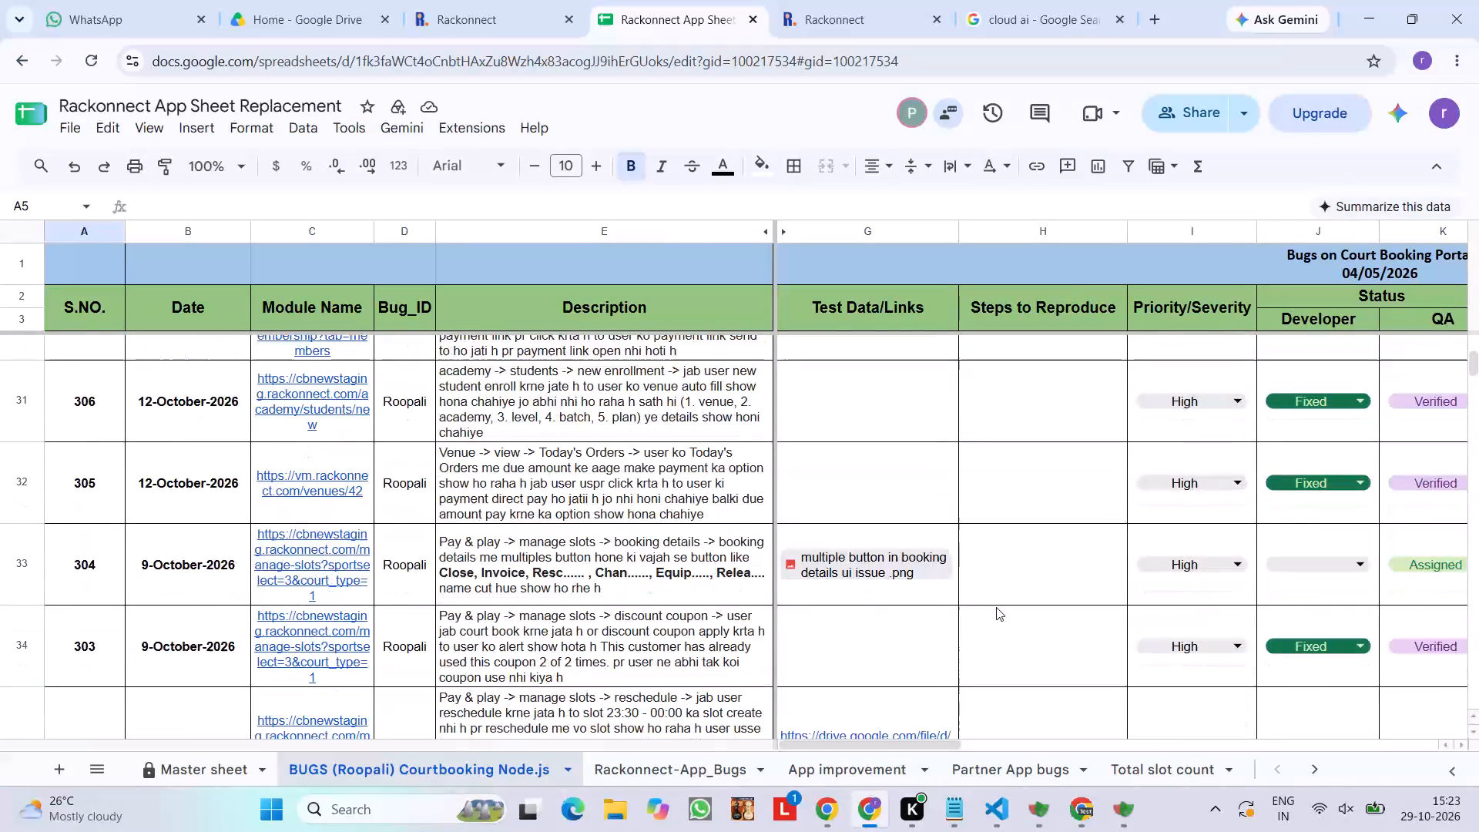
{"action": "scroll", "coordinate": [996, 607], "scroll_direction": "down", "scroll_amount": 3}
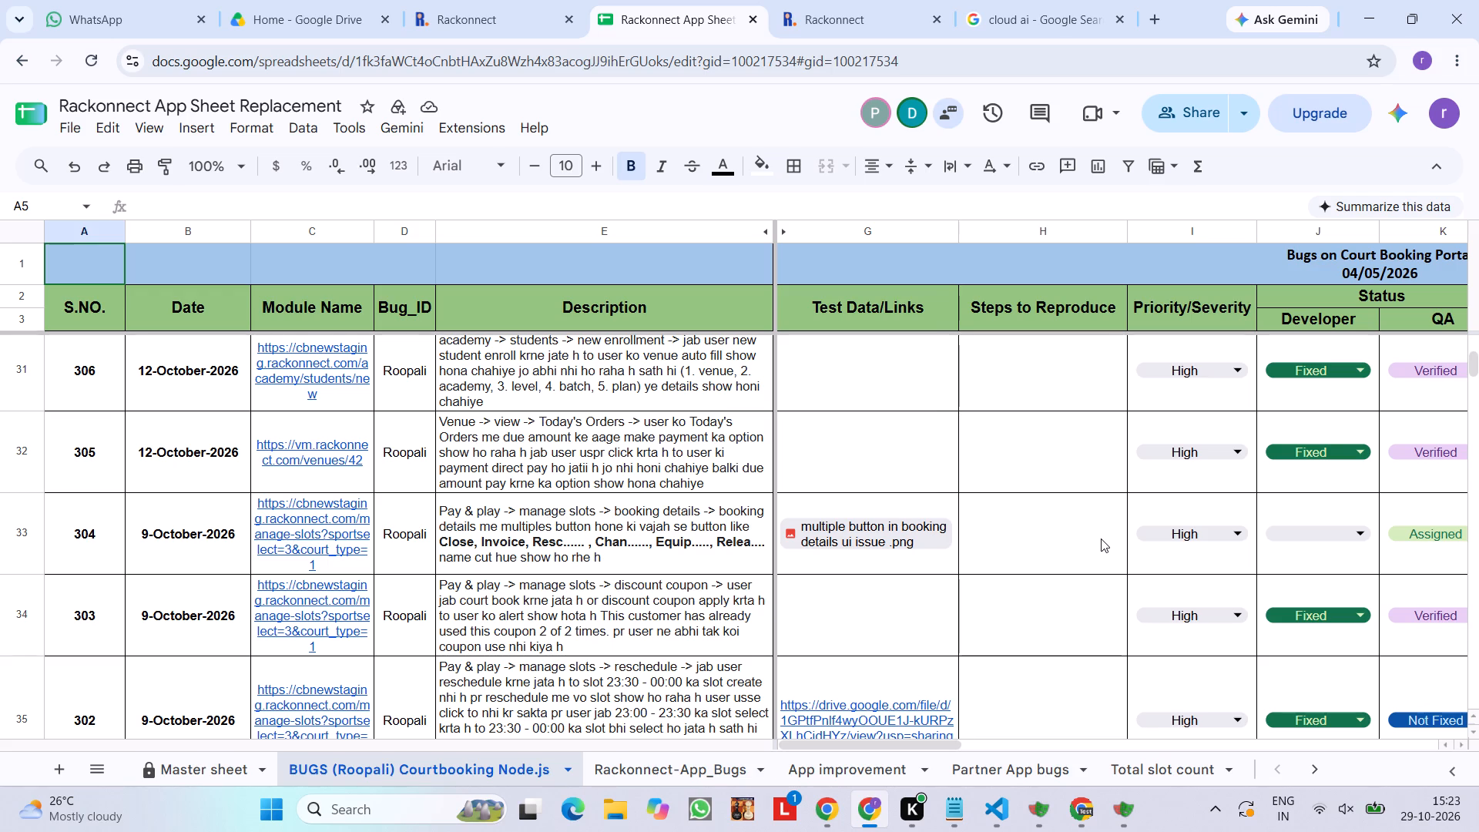
Check the status and developer remark columns for bug 304 about the cut-off button names in booking details.
{"action": "scroll", "coordinate": [1101, 538], "scroll_direction": "left", "scroll_amount": 2}
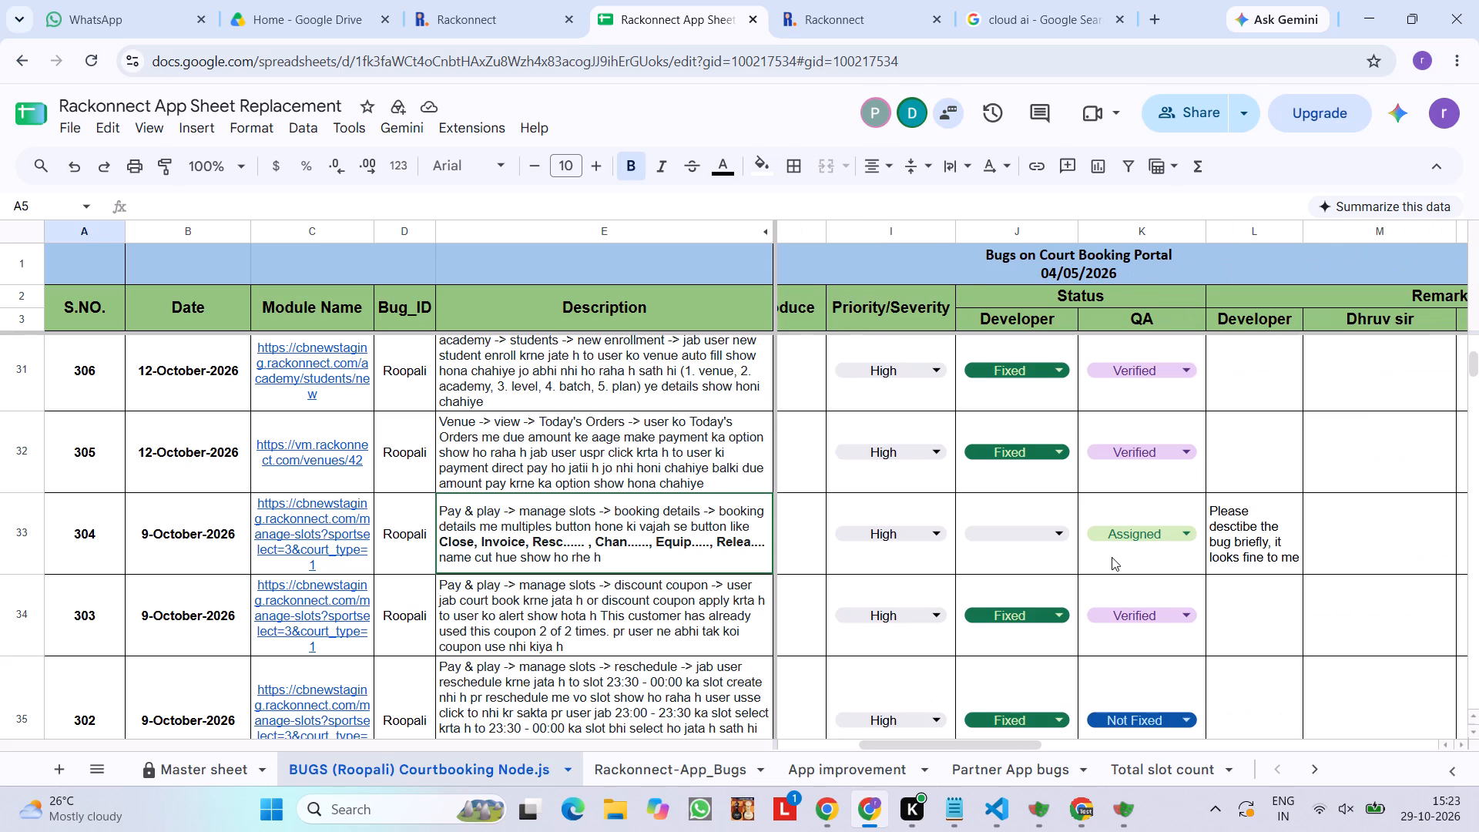
{"action": "scroll", "coordinate": [1112, 557], "scroll_direction": "right", "scroll_amount": 5}
{"action": "left_click", "coordinate": [1024, 536]}
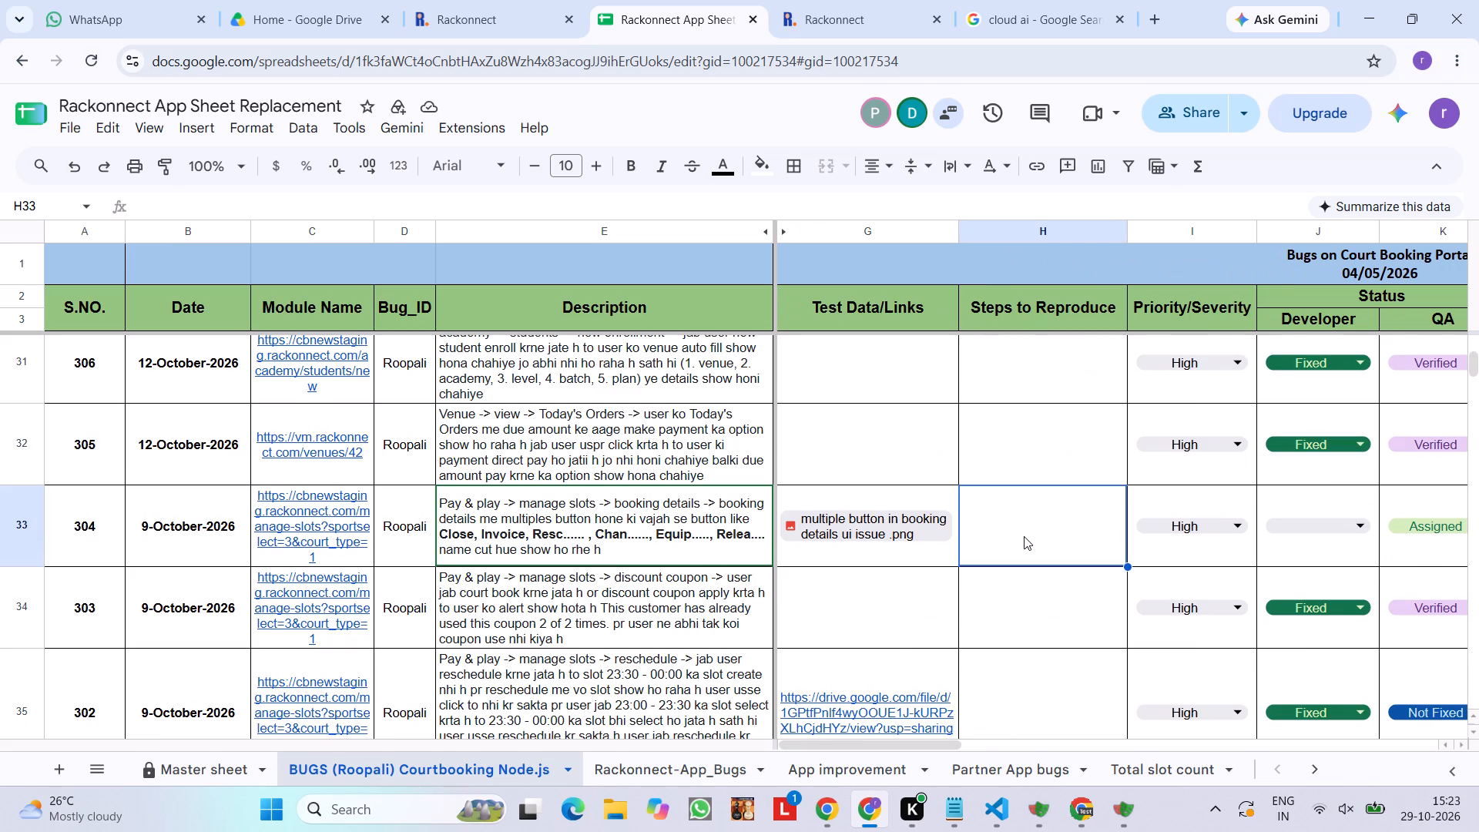
{"action": "scroll", "coordinate": [1024, 536], "scroll_direction": "left", "scroll_amount": 2}
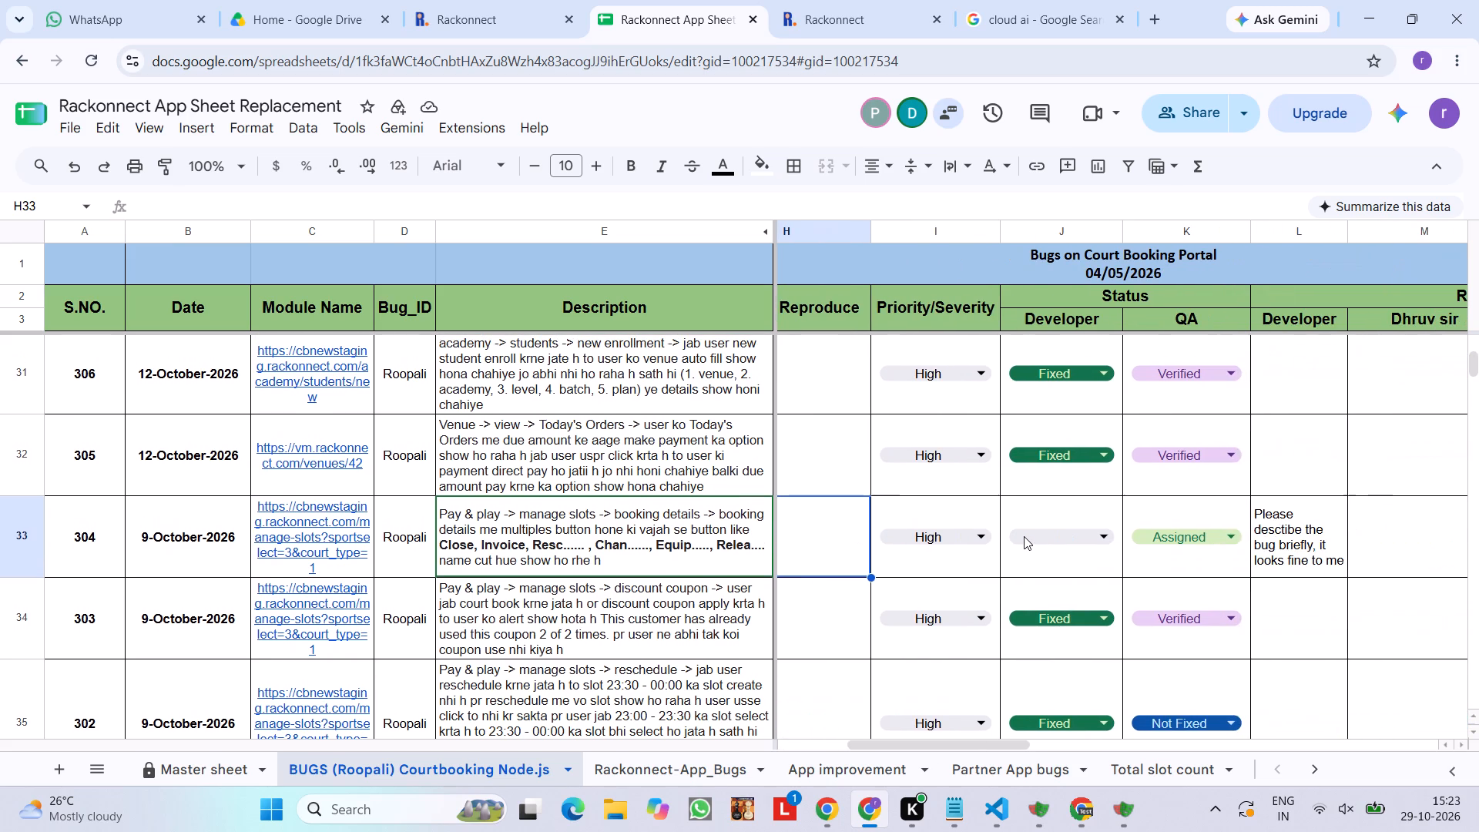
{"action": "scroll", "coordinate": [1024, 536], "scroll_direction": "right", "scroll_amount": 4}
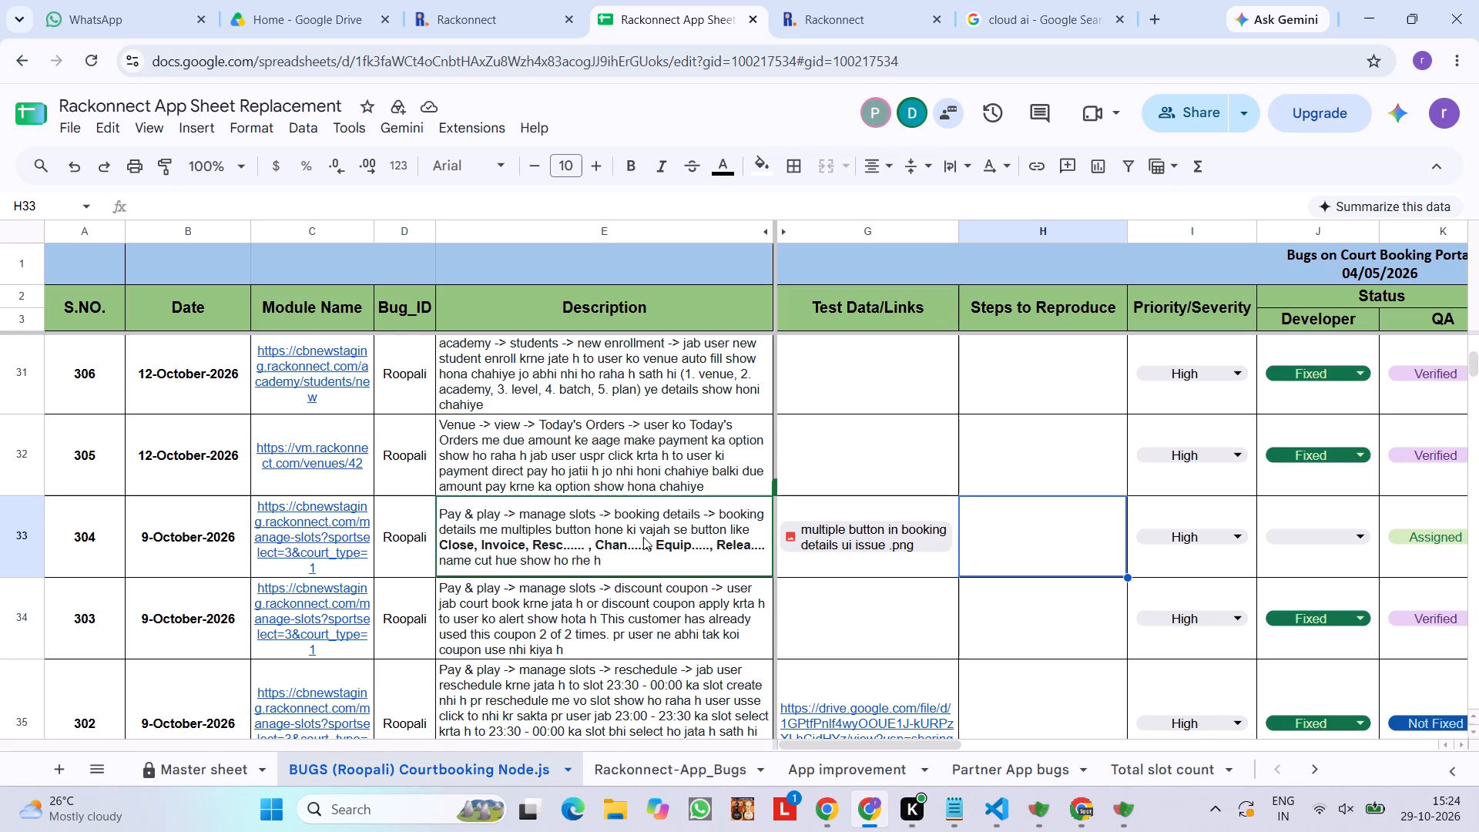
On the vm.rackonnect.com slots page, inspect the booking details of court C4's 20:30–21:00 booking, and close them.
{"action": "left_click", "coordinate": [532, 0]}
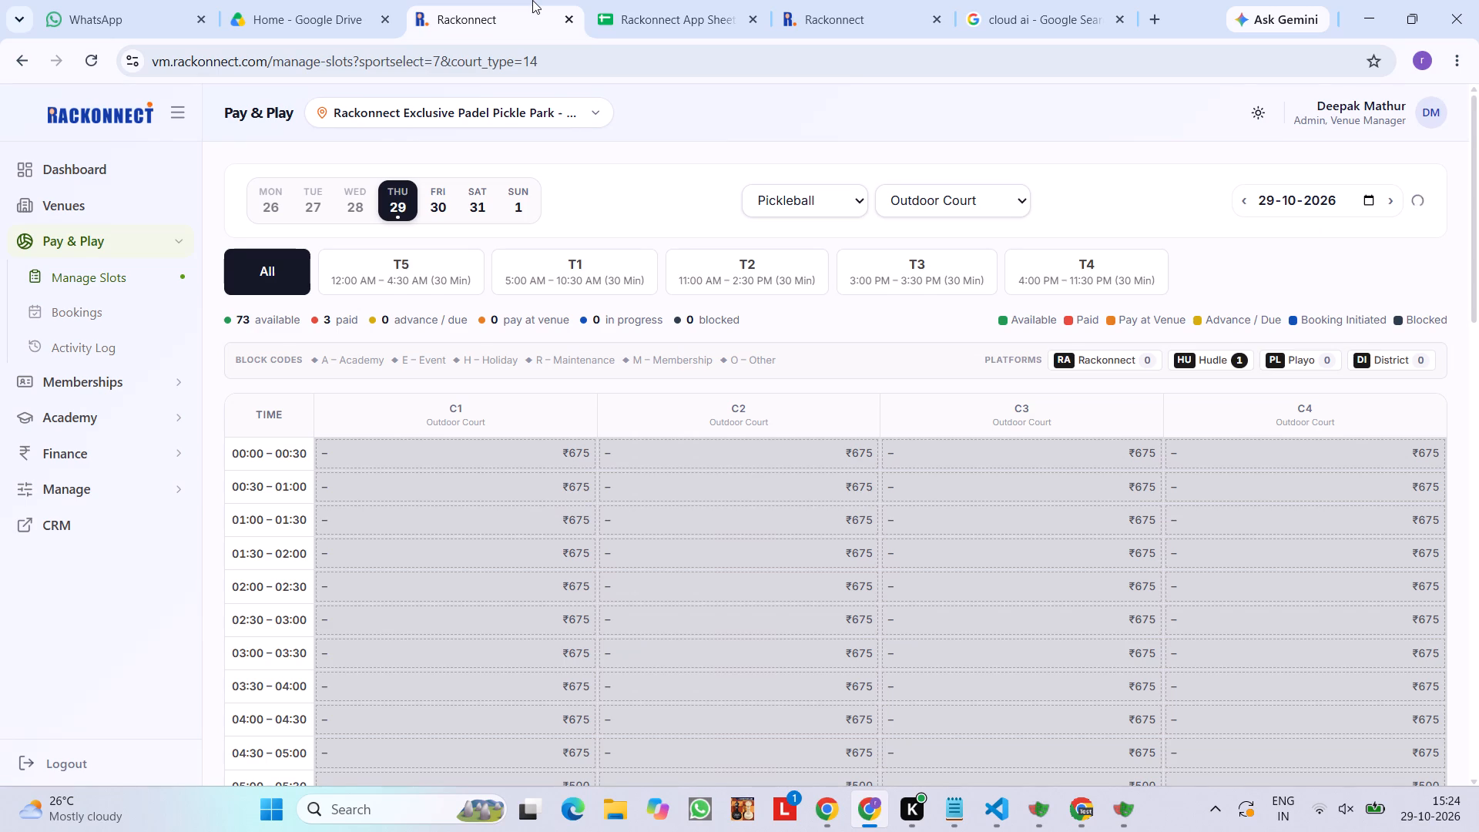
{"action": "scroll", "coordinate": [504, 521], "scroll_direction": "down", "scroll_amount": 9}
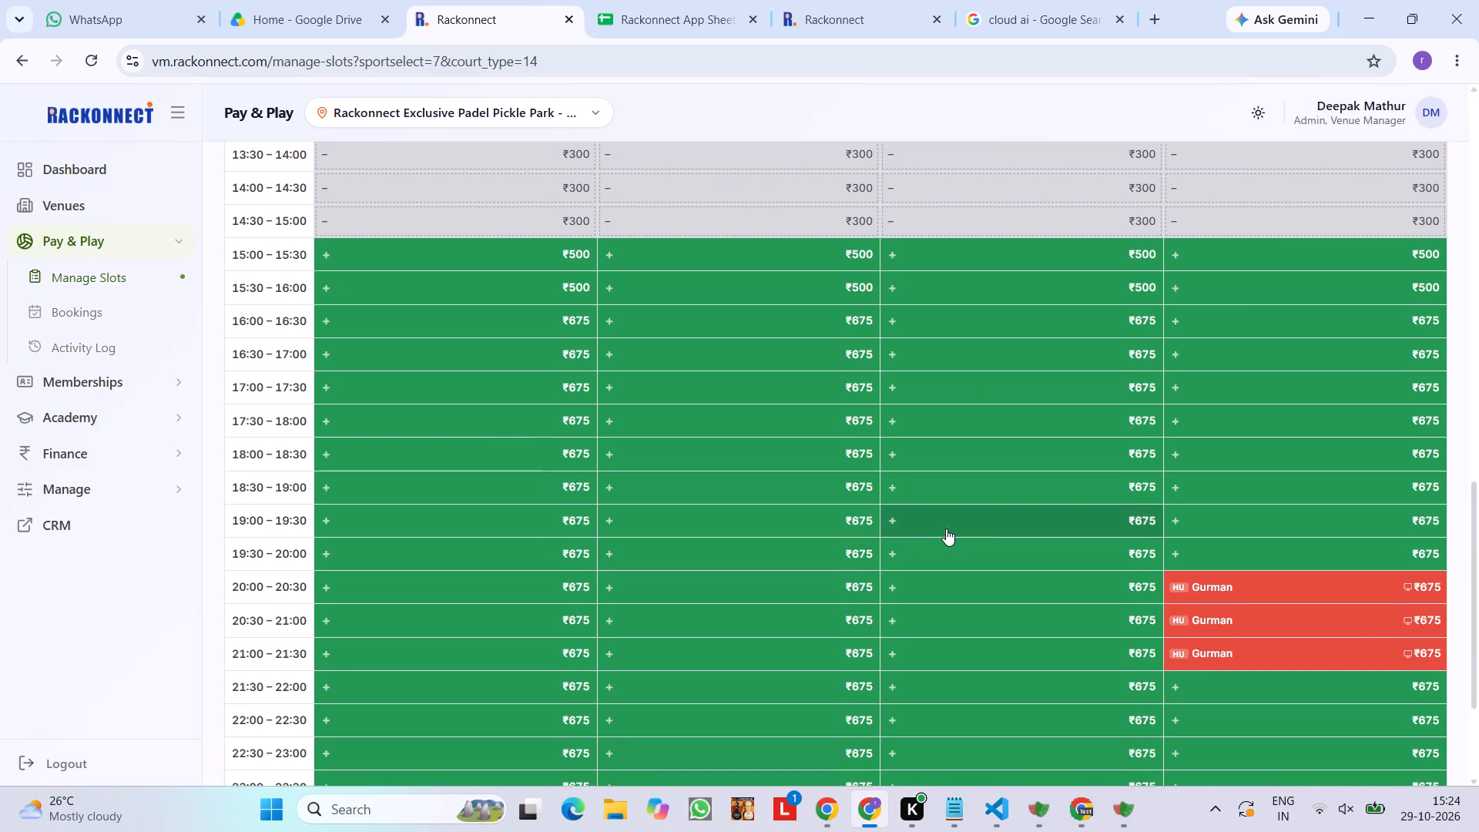
{"action": "left_click", "coordinate": [1232, 615]}
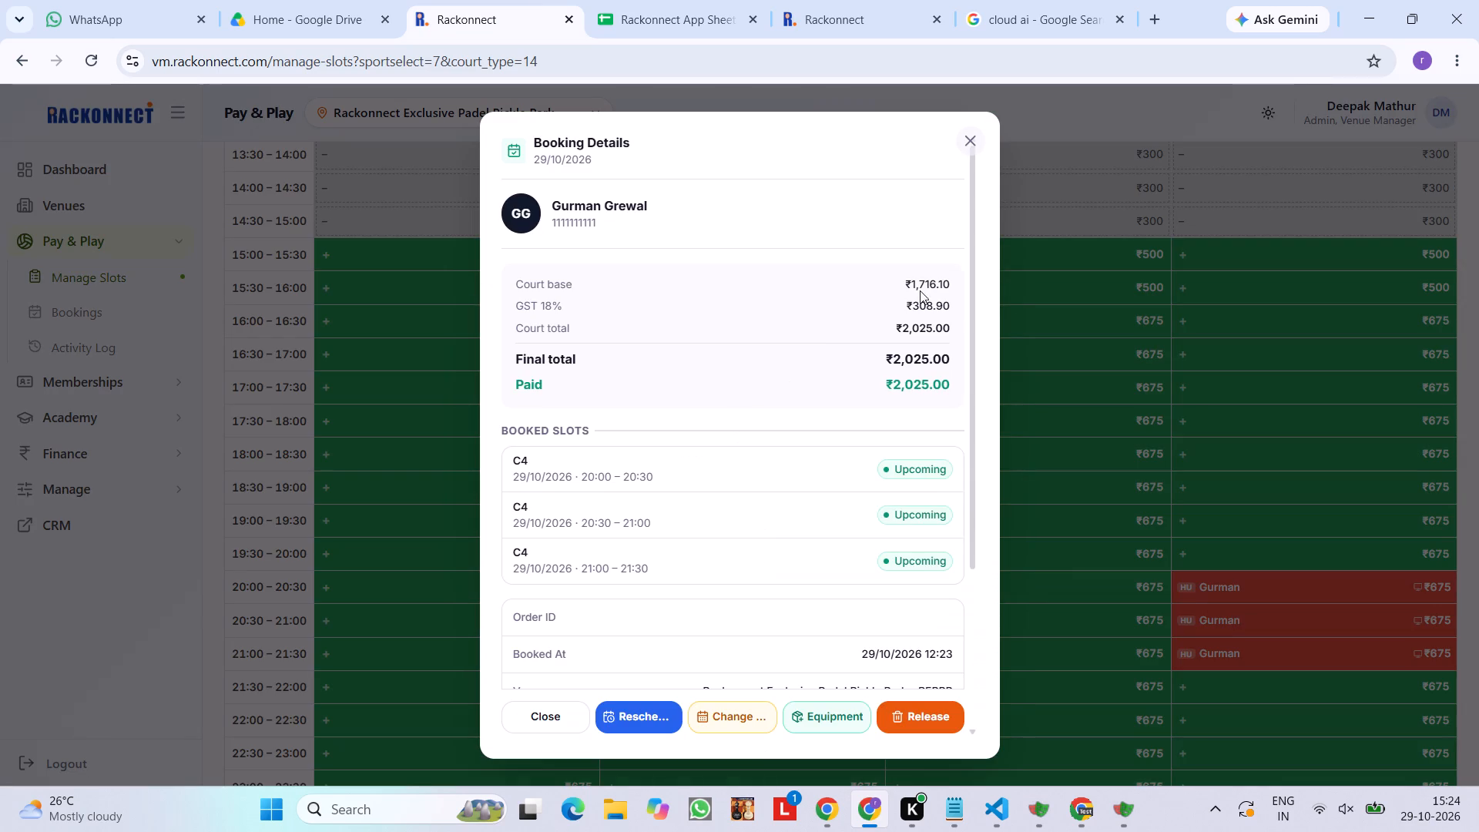
{"action": "left_click", "coordinate": [971, 133]}
{"action": "scroll", "coordinate": [619, 444], "scroll_direction": "up", "scroll_amount": 2}
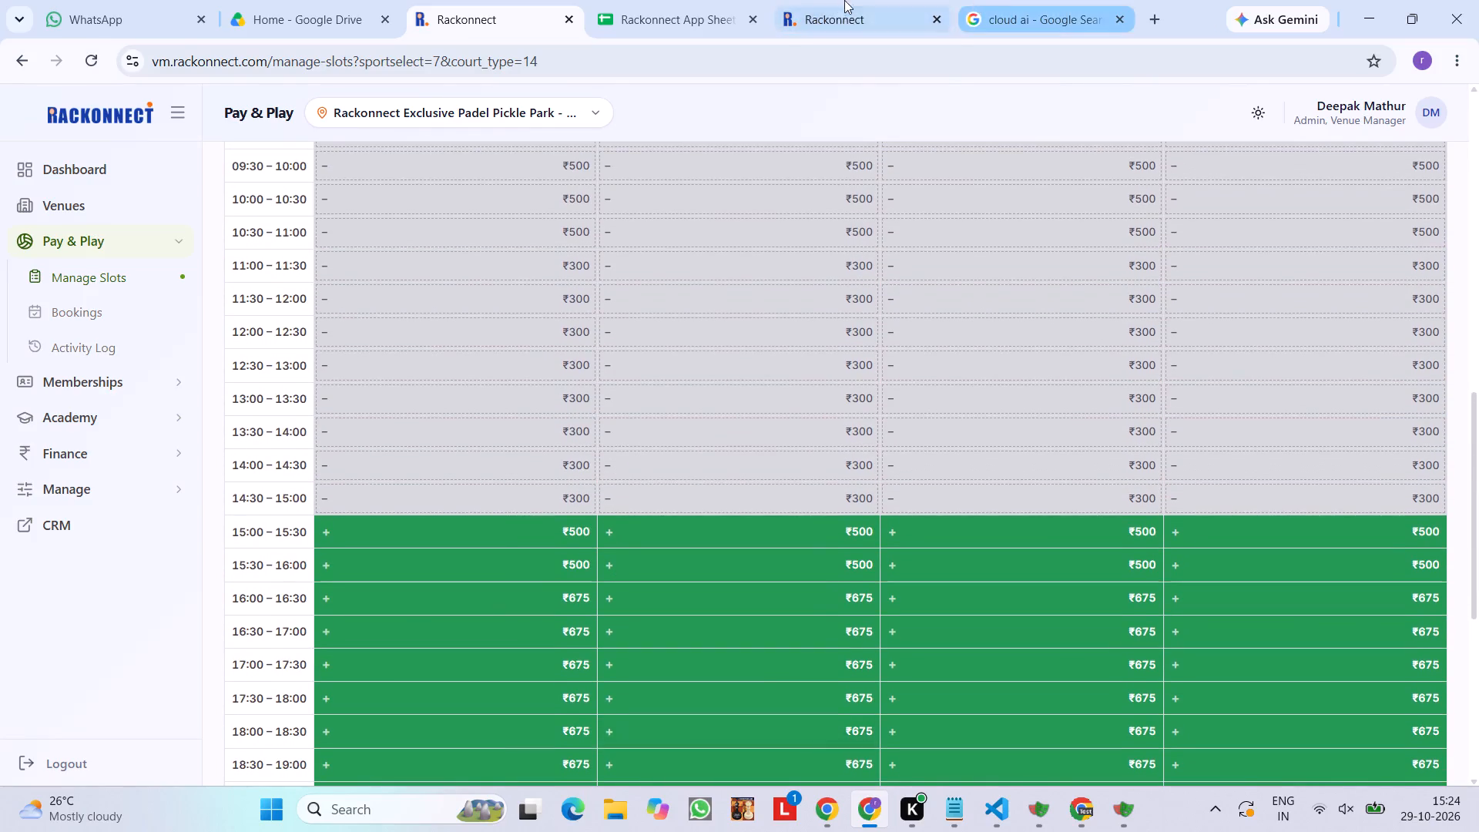
On the cbnewstaging.rackonnect.com portal, go to Manage Slots and examine the full booking details of the 16:30–17:00 test booking.
{"action": "left_click", "coordinate": [843, 0]}
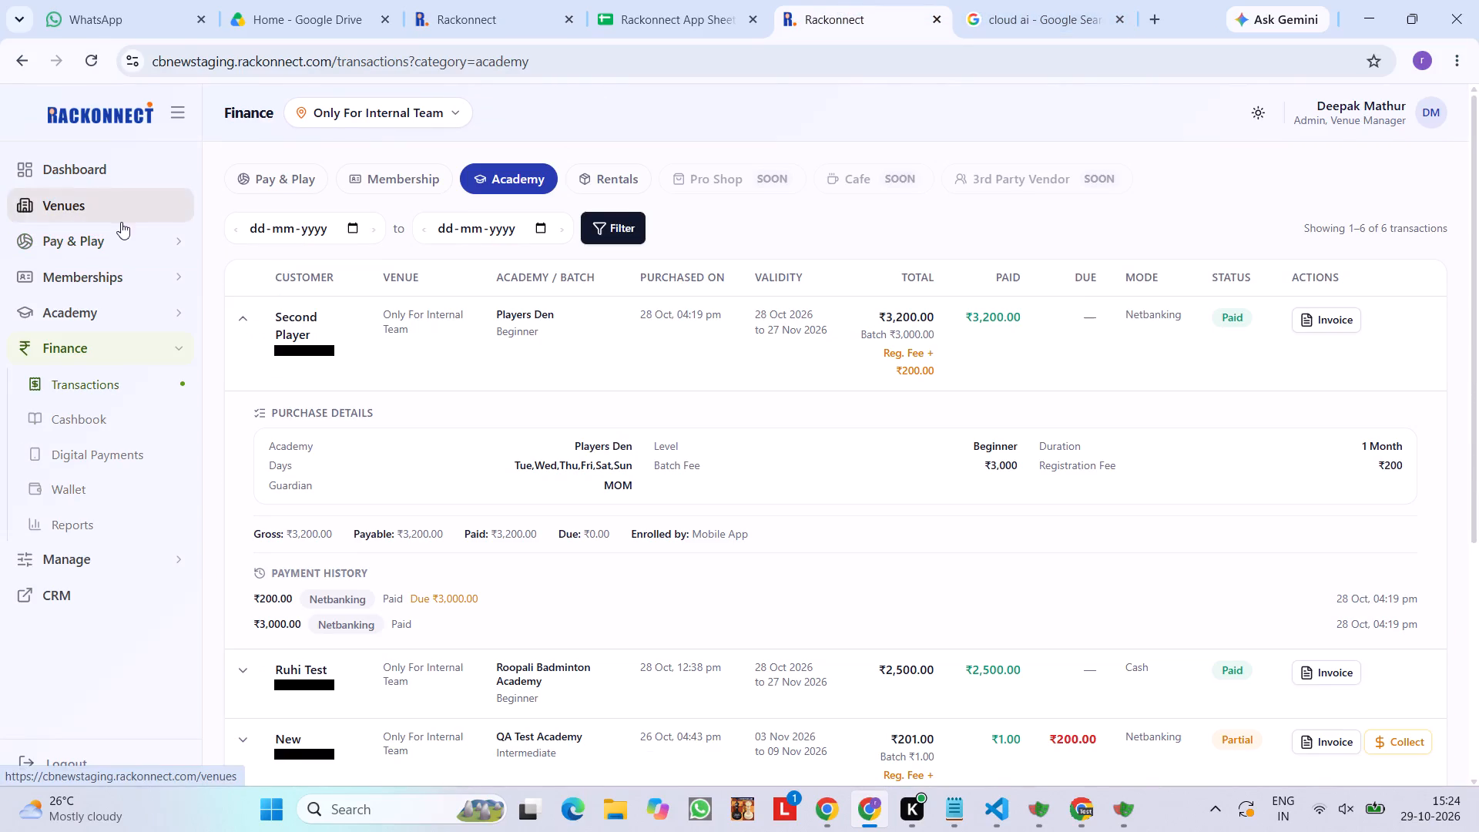
{"action": "left_click", "coordinate": [118, 233]}
{"action": "left_click", "coordinate": [127, 283]}
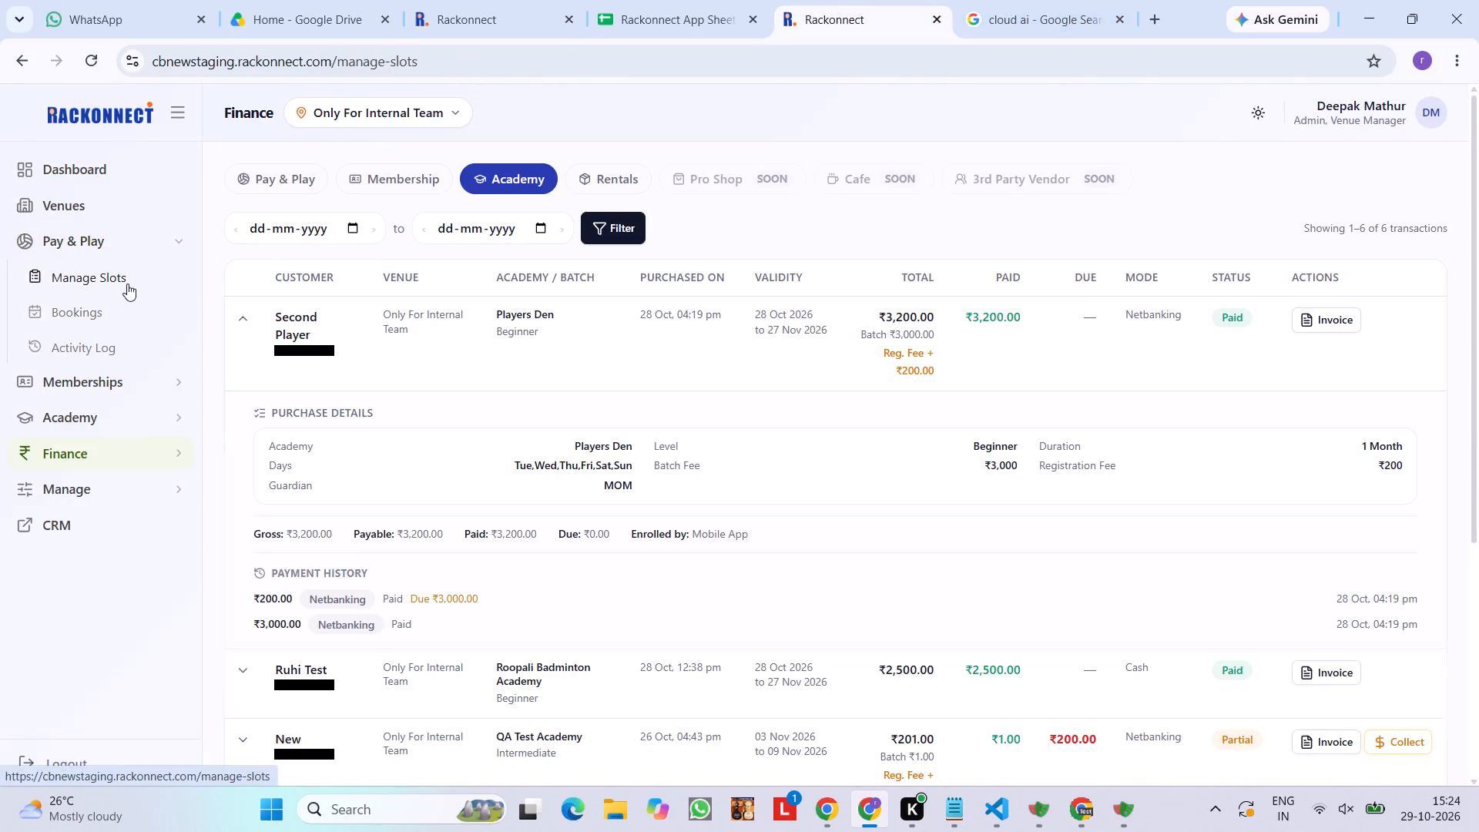
{"action": "scroll", "coordinate": [914, 380], "scroll_direction": "down", "scroll_amount": 6}
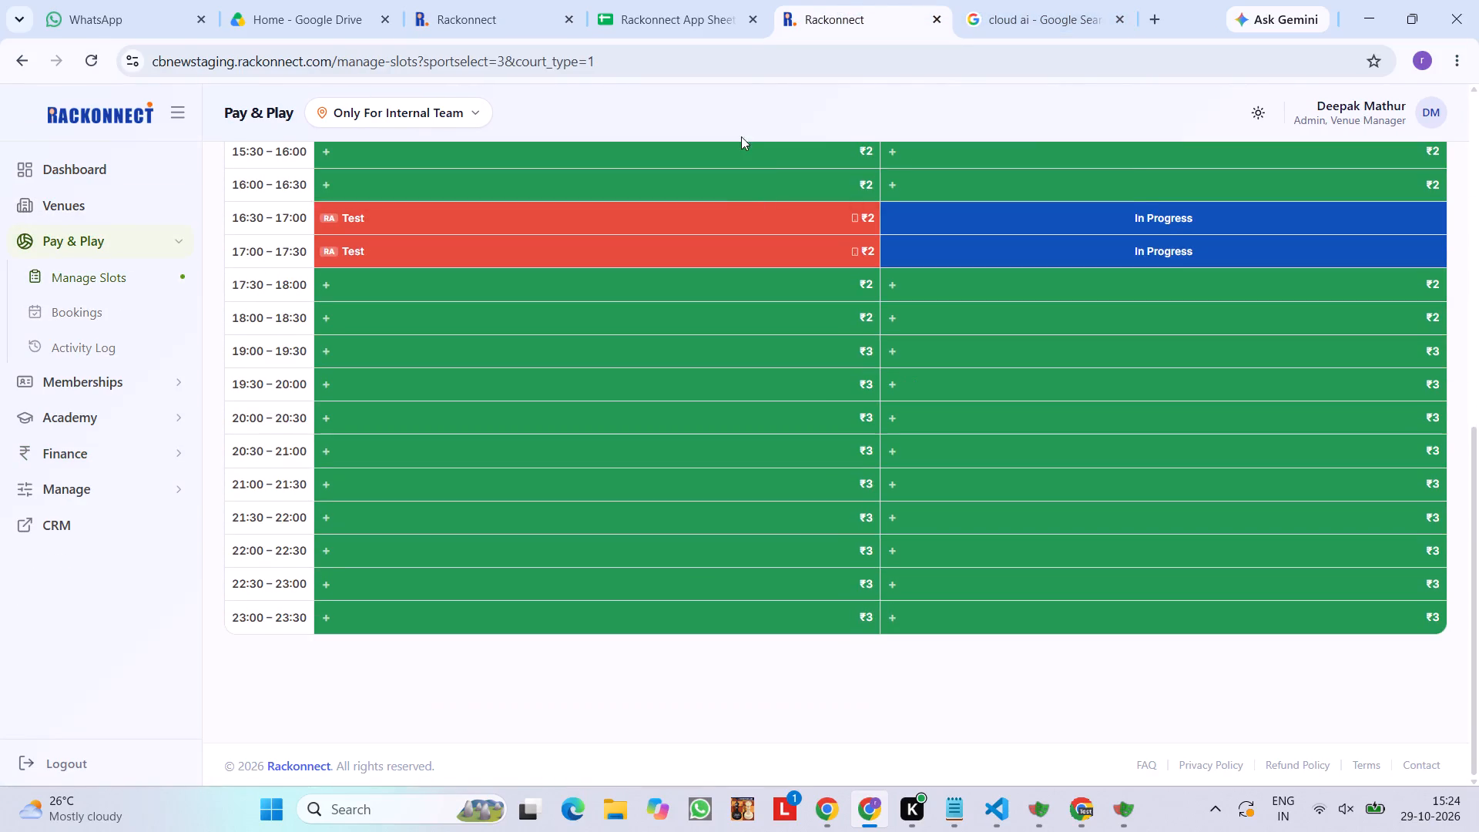
{"action": "left_click", "coordinate": [739, 216]}
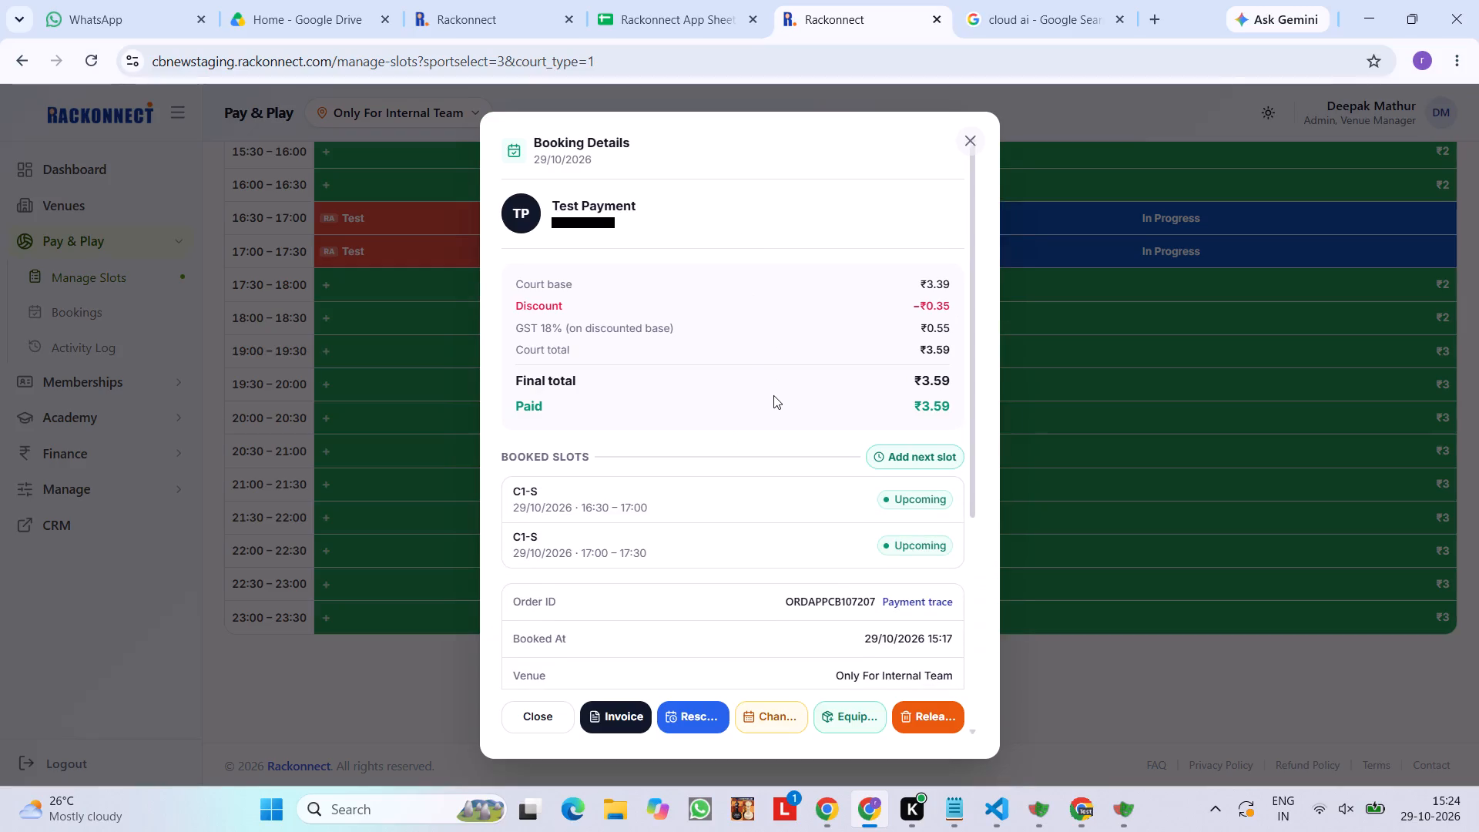
{"action": "scroll", "coordinate": [773, 395], "scroll_direction": "down", "scroll_amount": 5}
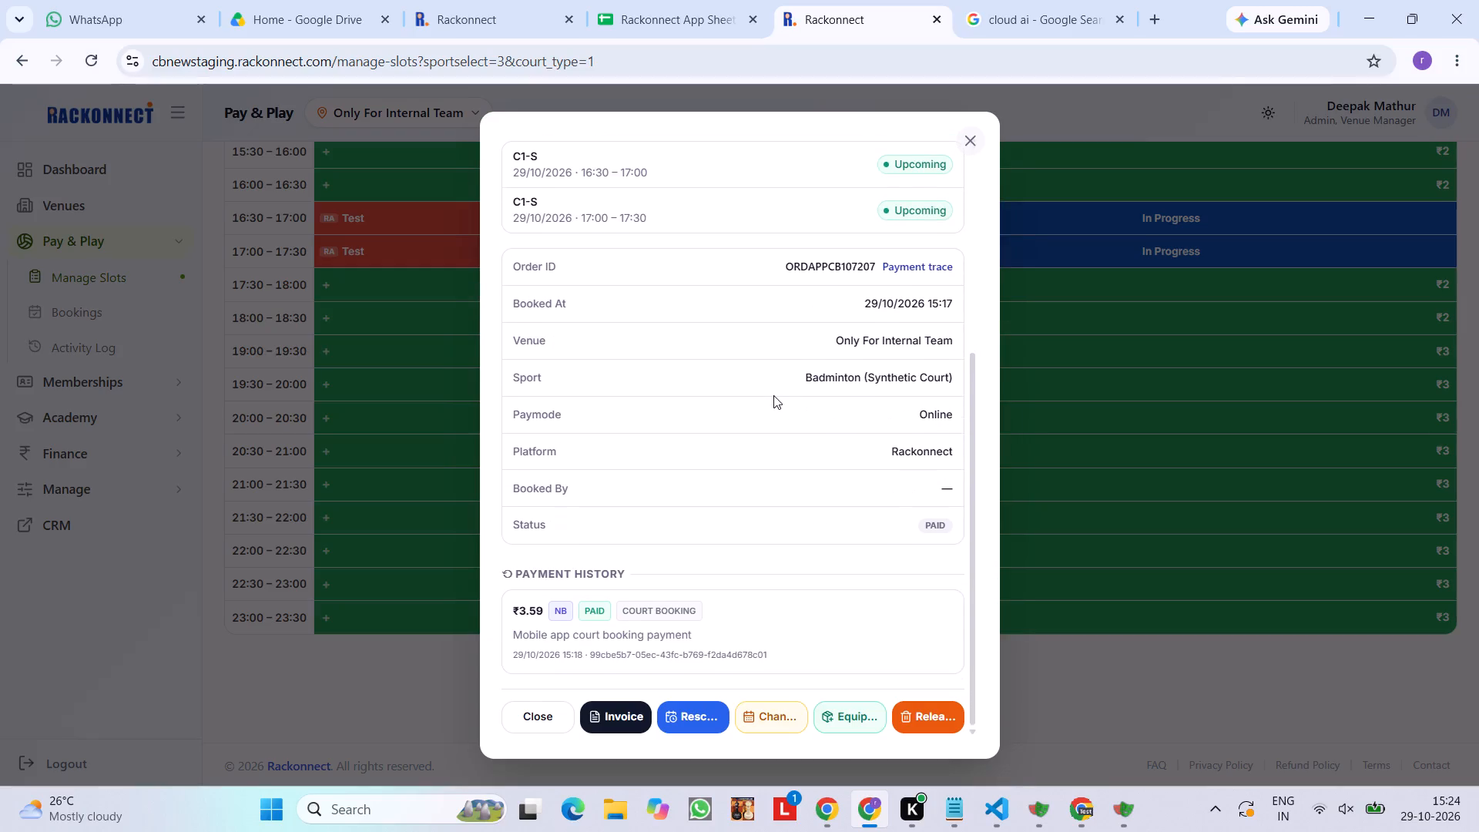
{"action": "scroll", "coordinate": [773, 395], "scroll_direction": "down", "scroll_amount": 2}
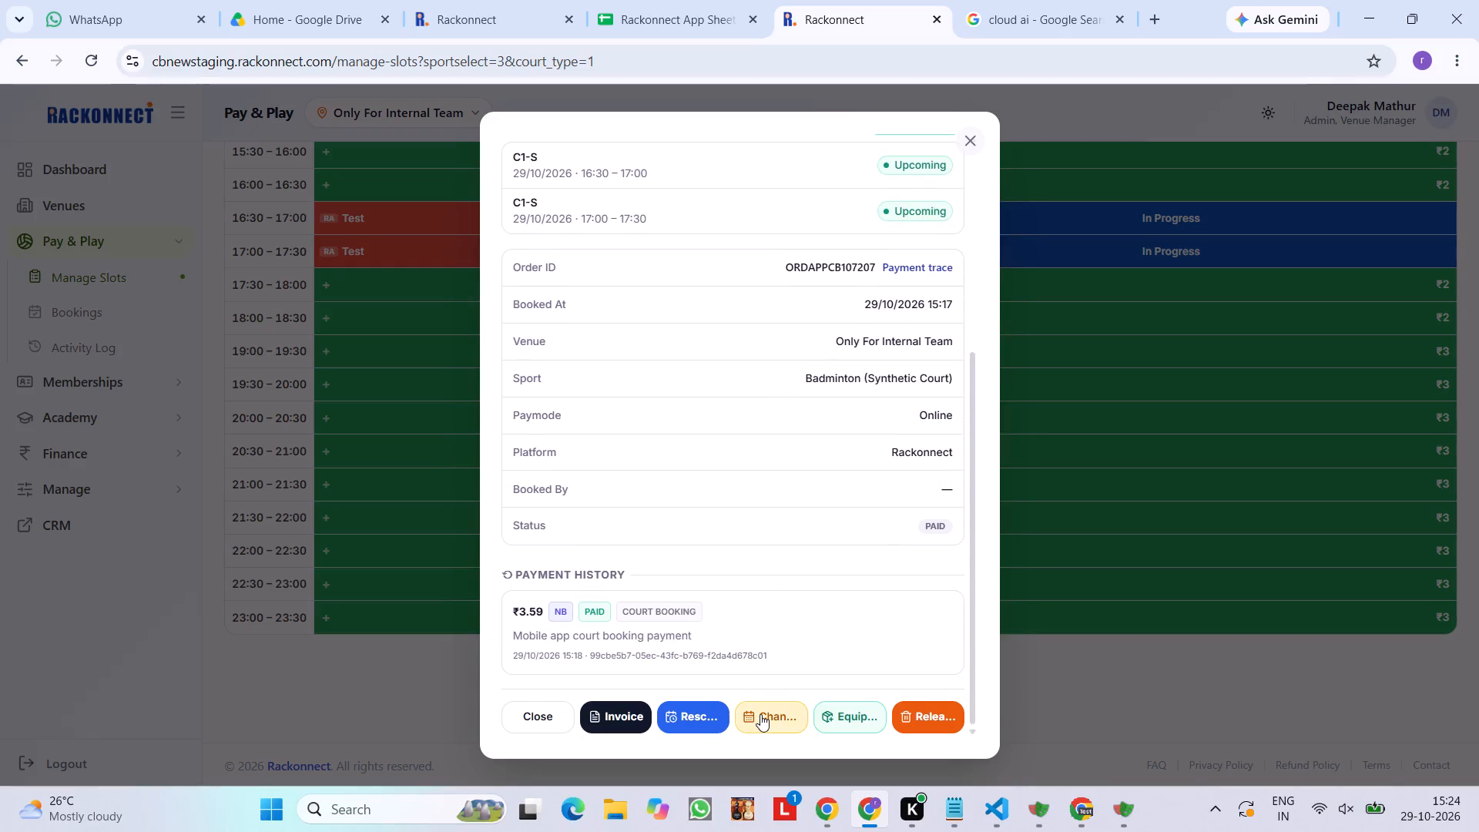
Check what the booking's shortened change-date and reschedule actions open, closing each dialog without making changes.
{"action": "left_click", "coordinate": [760, 714]}
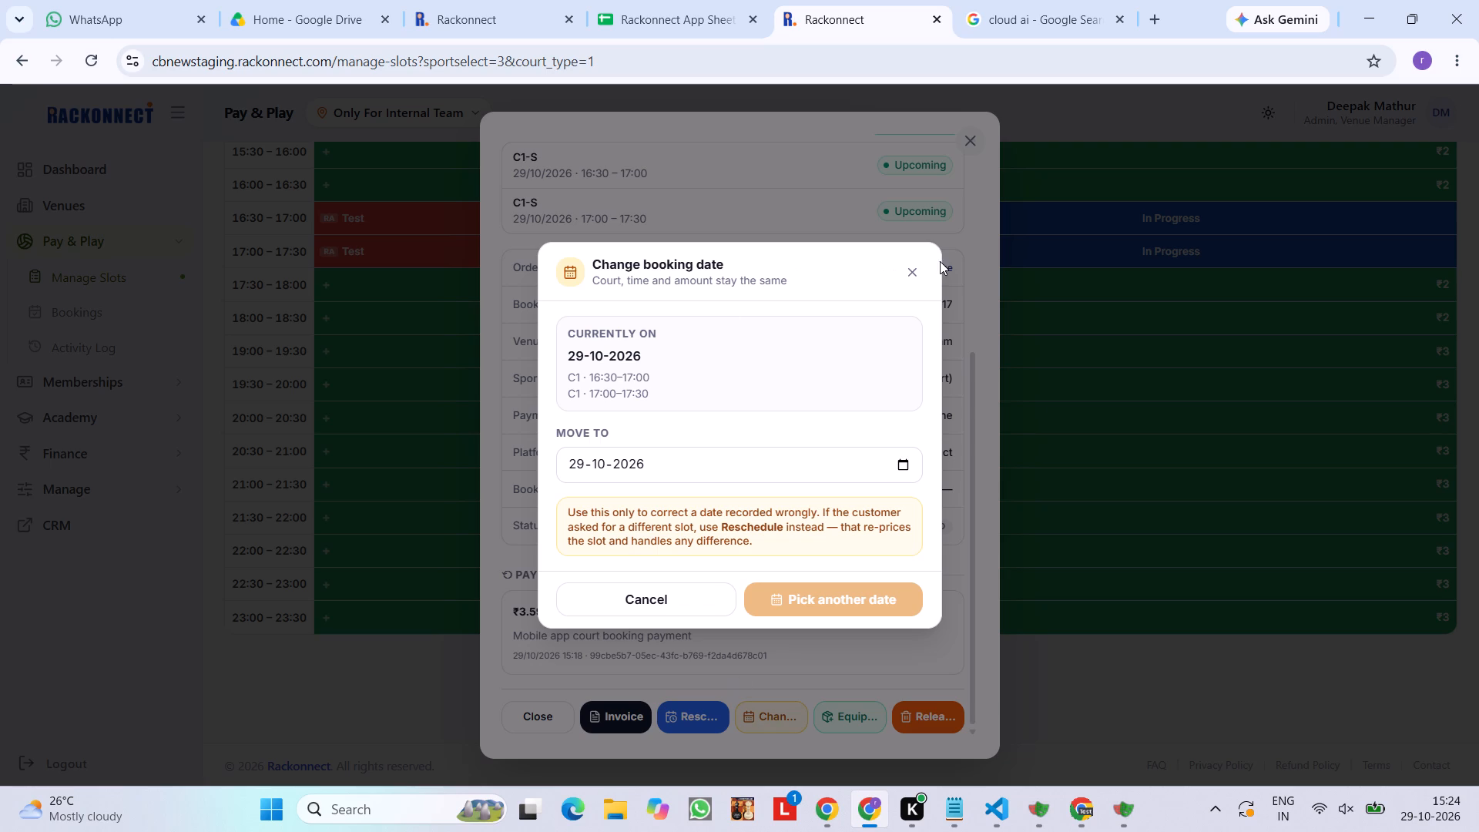
{"action": "left_click", "coordinate": [906, 270]}
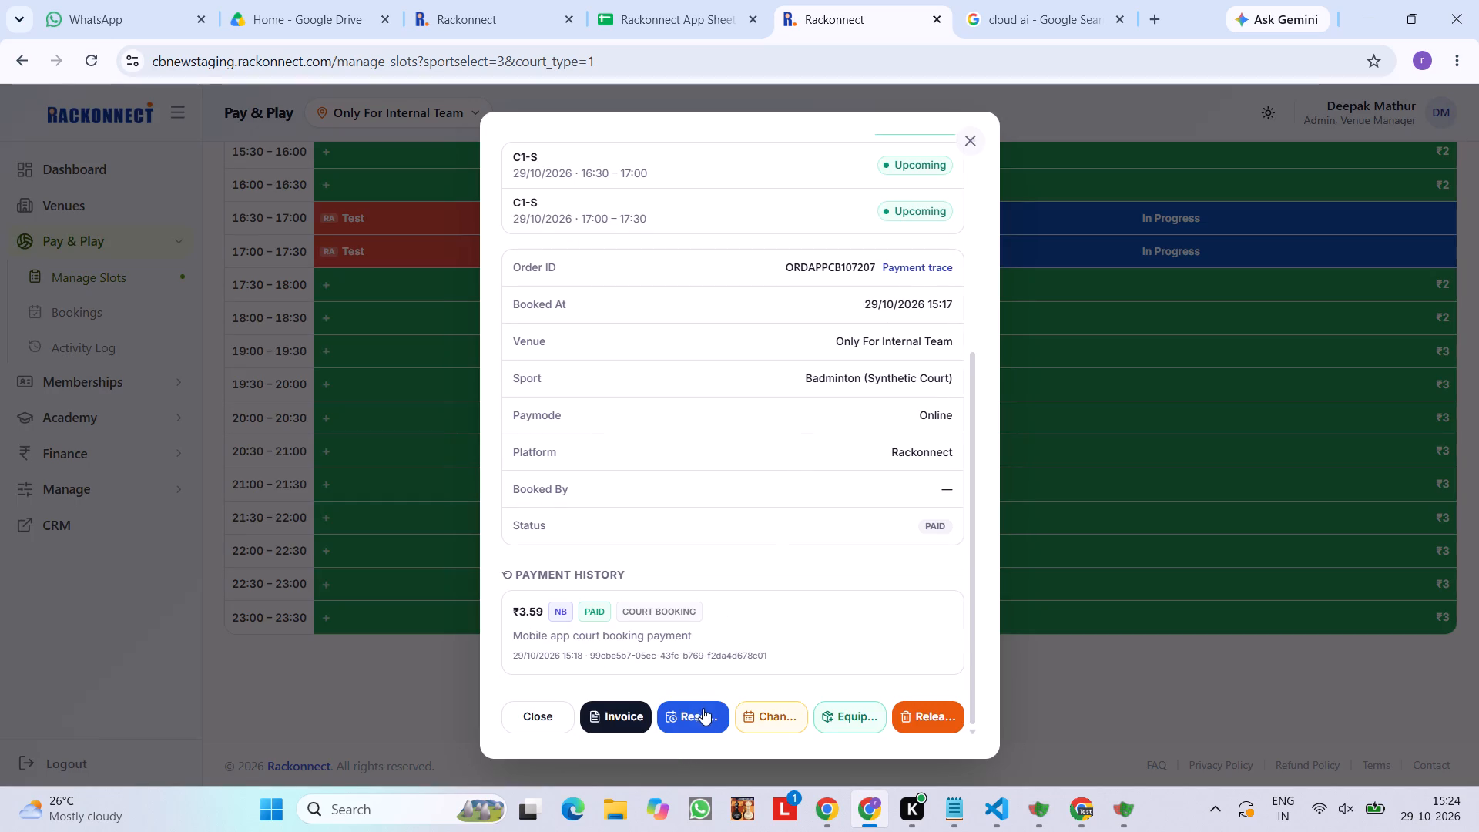
{"action": "left_click", "coordinate": [703, 710]}
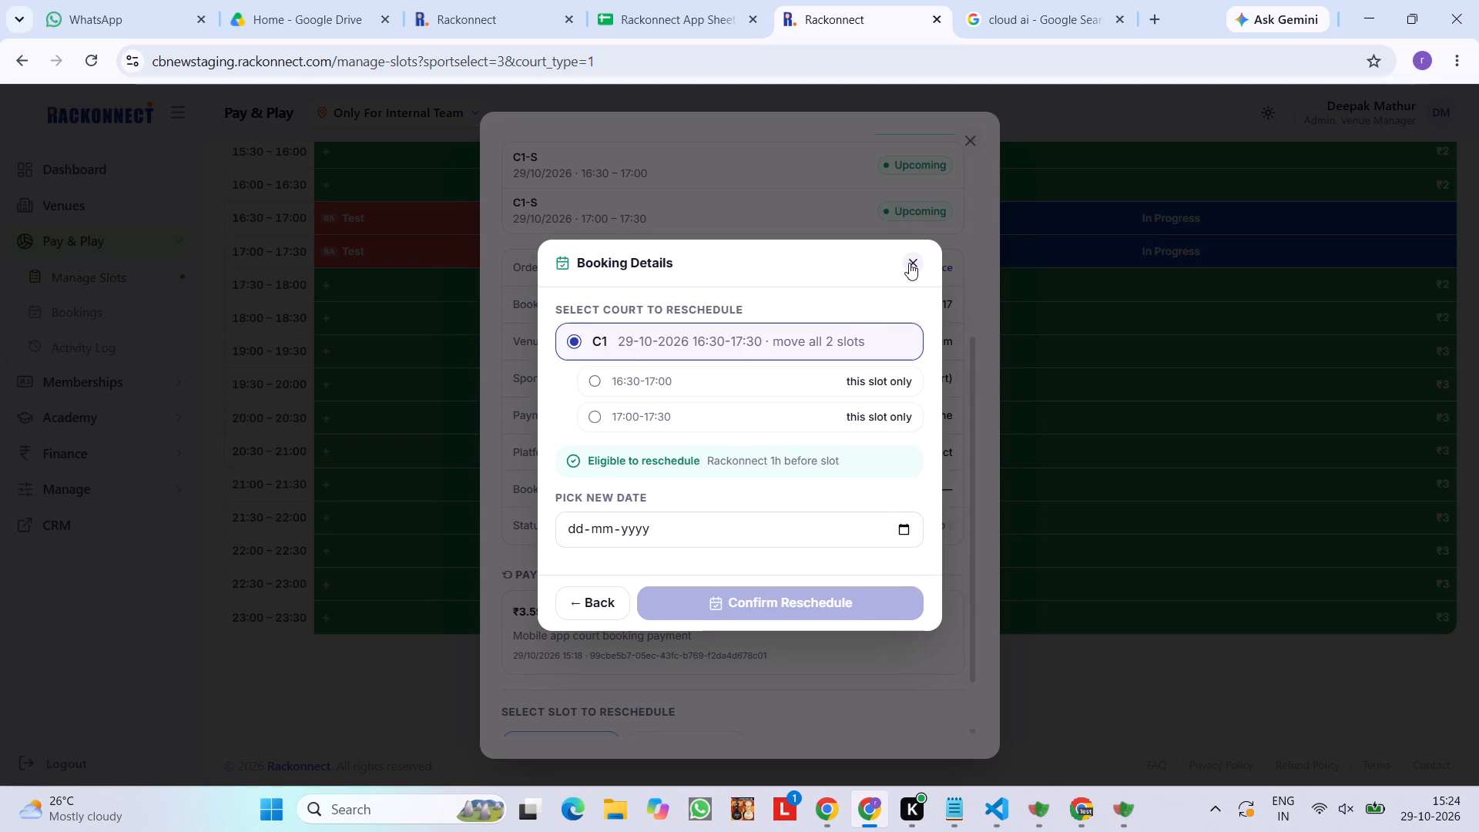
{"action": "left_click", "coordinate": [908, 263]}
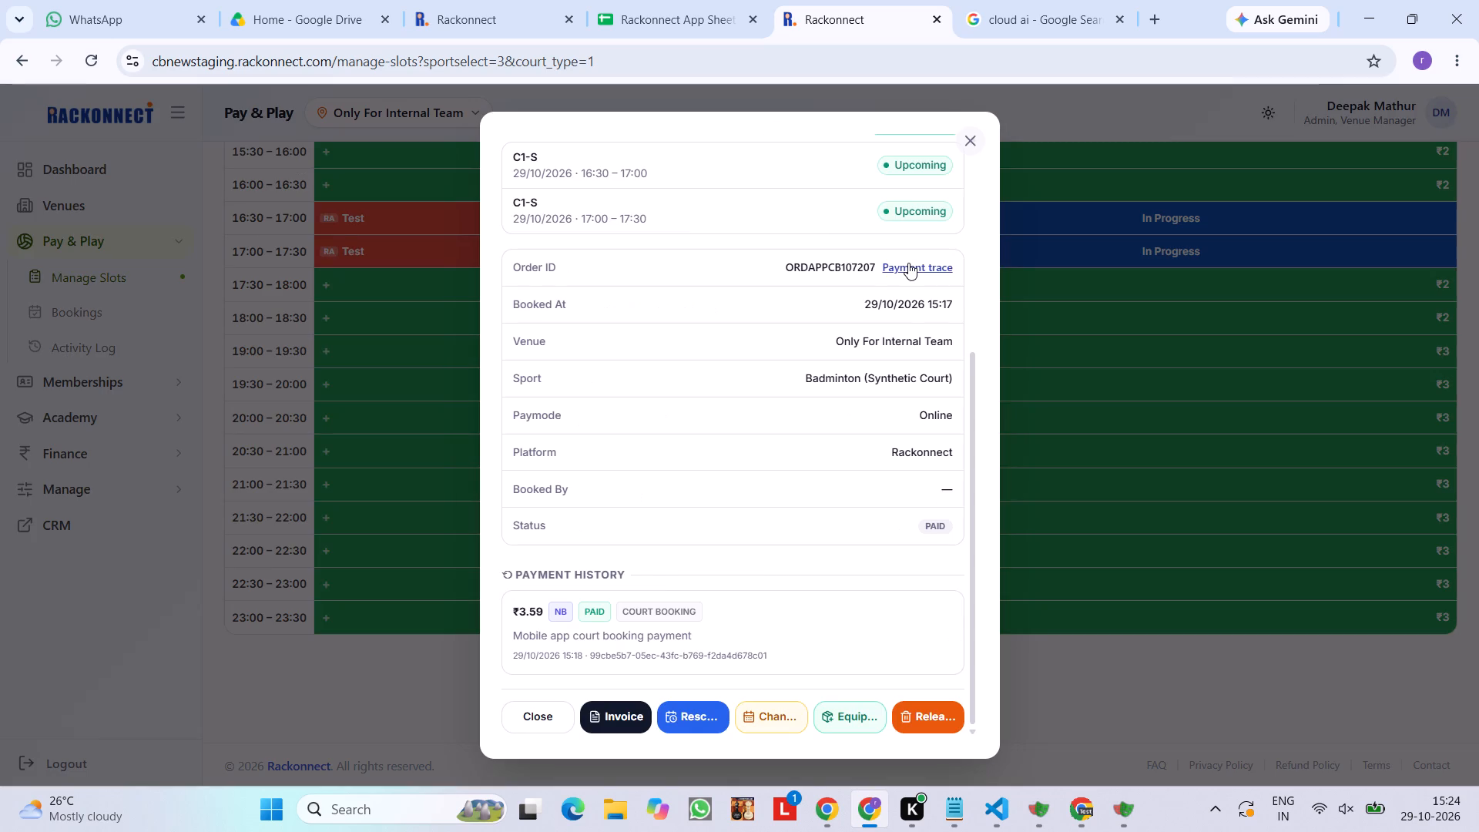
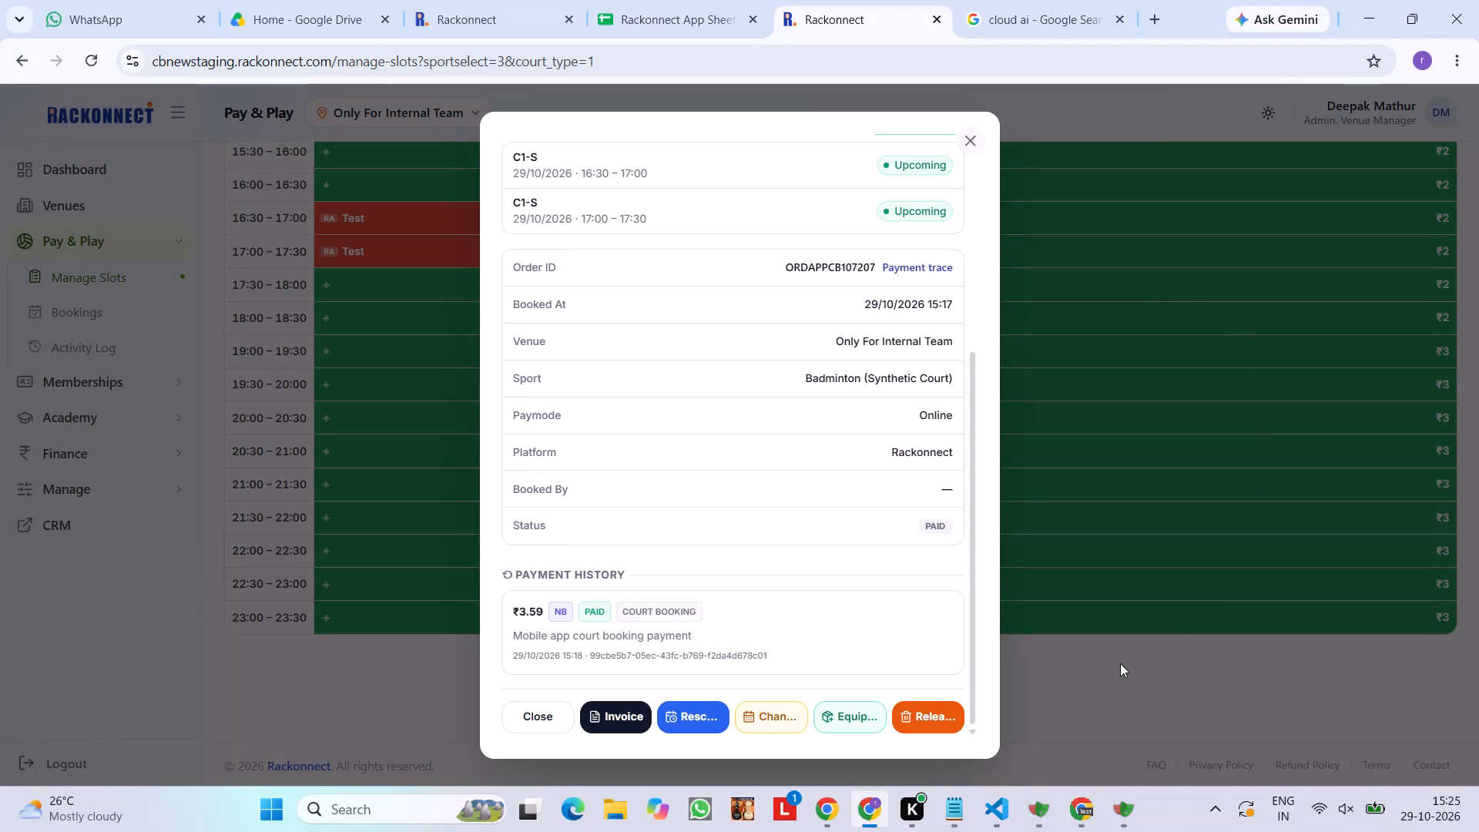
Close the test booking's details on the staging portal.
{"action": "left_click", "coordinate": [1120, 669]}
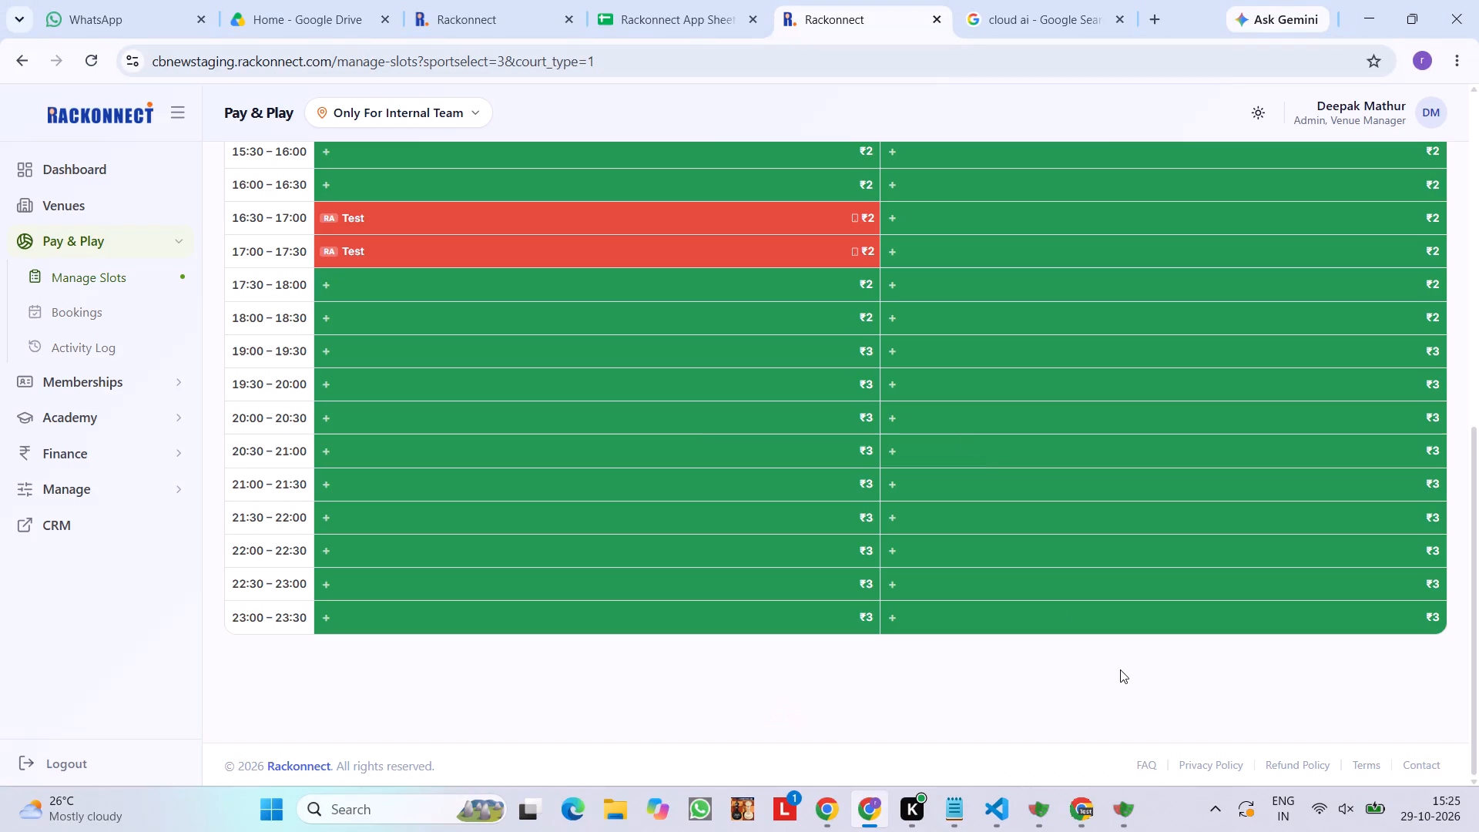
Return to the Rackonnect App Sheet Replacement bug sheet and review the status, QA and Dev/Live columns for bugs 302 to 305.
{"action": "left_click", "coordinate": [695, 0]}
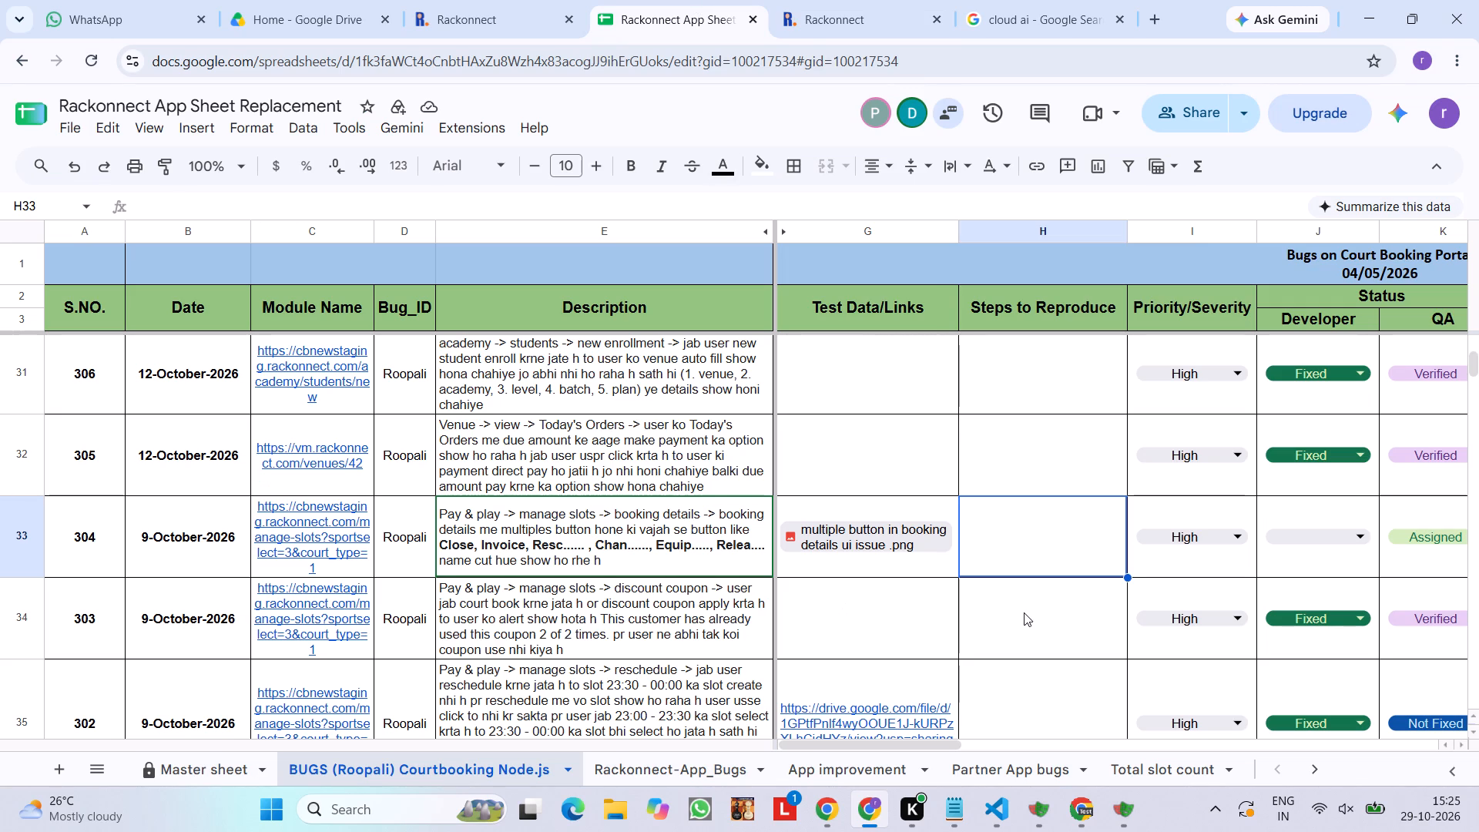
{"action": "scroll", "coordinate": [1024, 612], "scroll_direction": "down", "scroll_amount": 1}
{"action": "scroll", "coordinate": [1024, 612], "scroll_direction": "up", "scroll_amount": 1}
{"action": "right_click", "coordinate": [1024, 612]}
{"action": "scroll", "coordinate": [1024, 612], "scroll_direction": "left", "scroll_amount": 1}
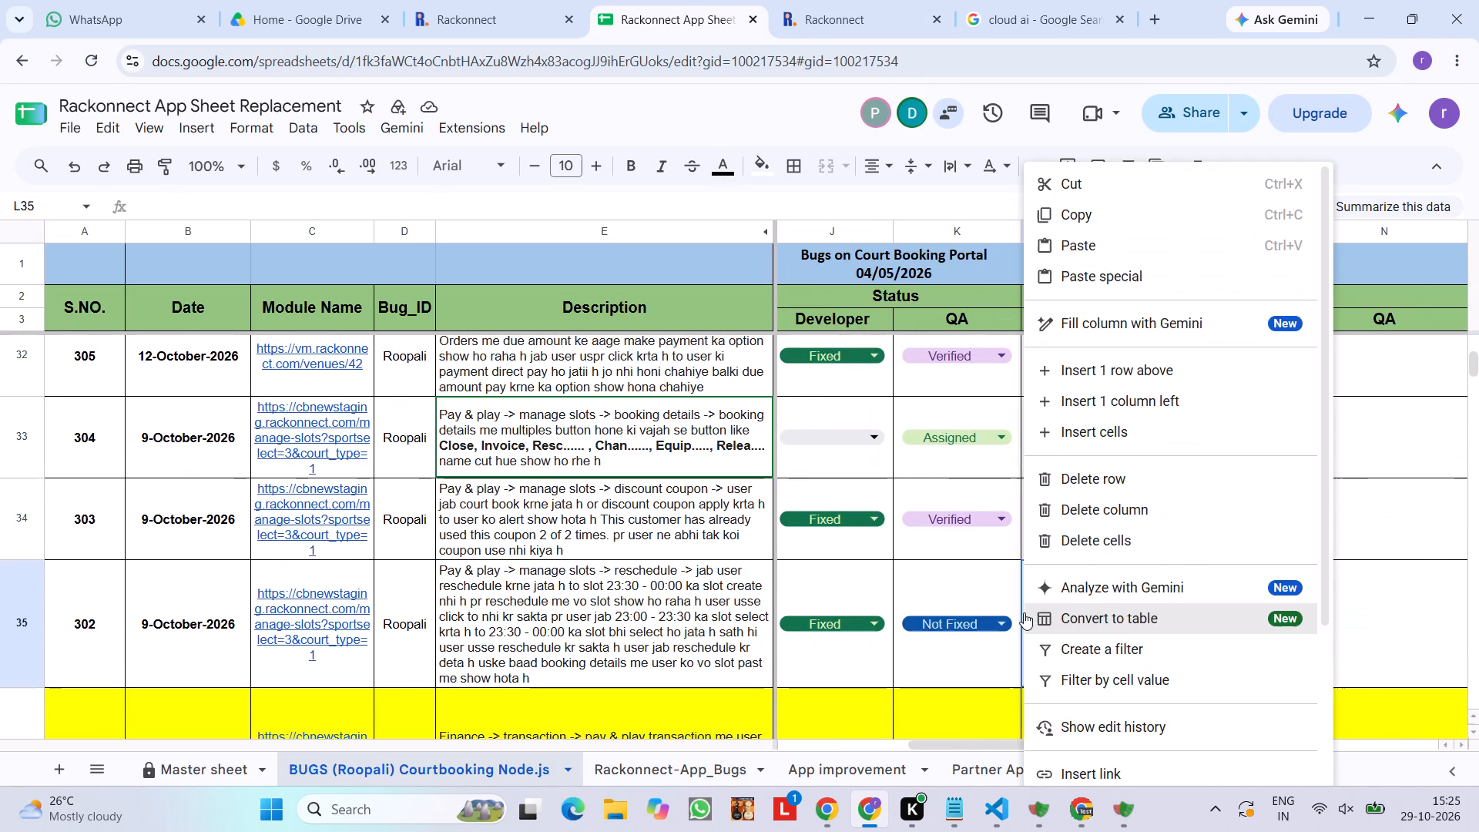
{"action": "scroll", "coordinate": [1024, 612], "scroll_direction": "left", "scroll_amount": 1}
{"action": "left_click", "coordinate": [947, 559]}
{"action": "left_click", "coordinate": [1122, 597]}
{"action": "scroll", "coordinate": [1122, 597], "scroll_direction": "up", "scroll_amount": 1}
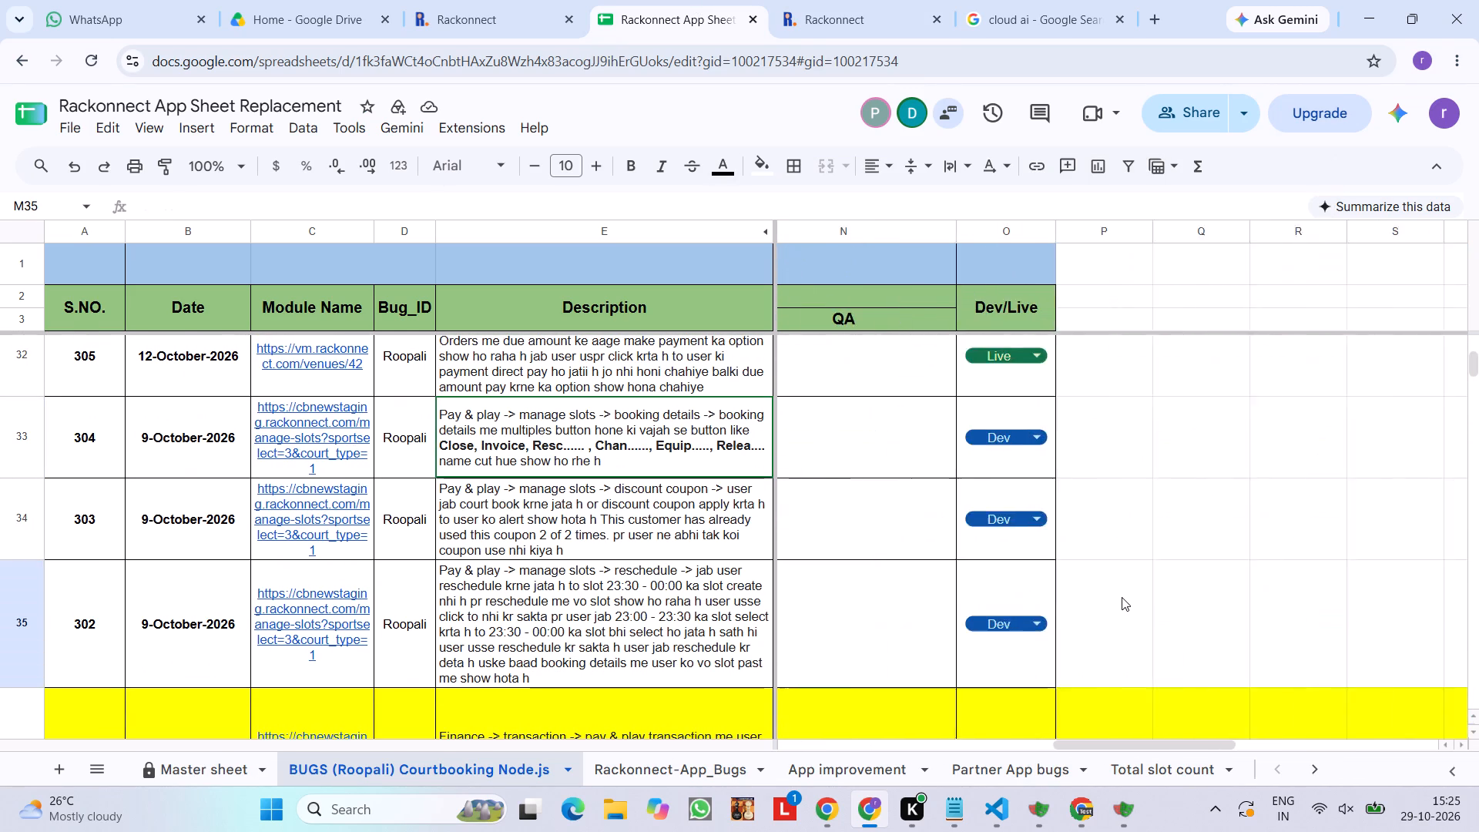
{"action": "scroll", "coordinate": [1122, 597], "scroll_direction": "up", "scroll_amount": 1}
{"action": "scroll", "coordinate": [1122, 597], "scroll_direction": "right", "scroll_amount": 6}
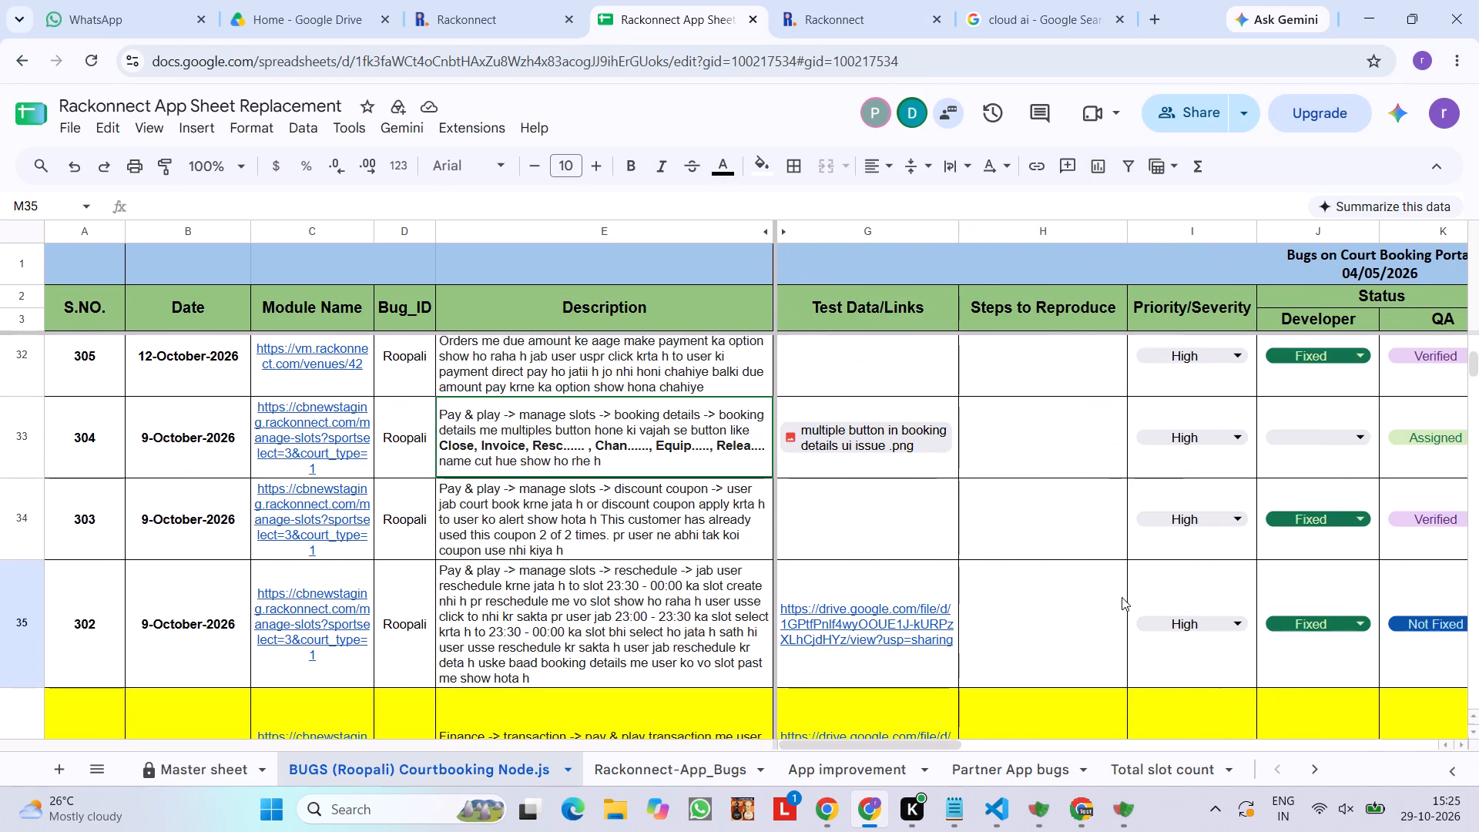
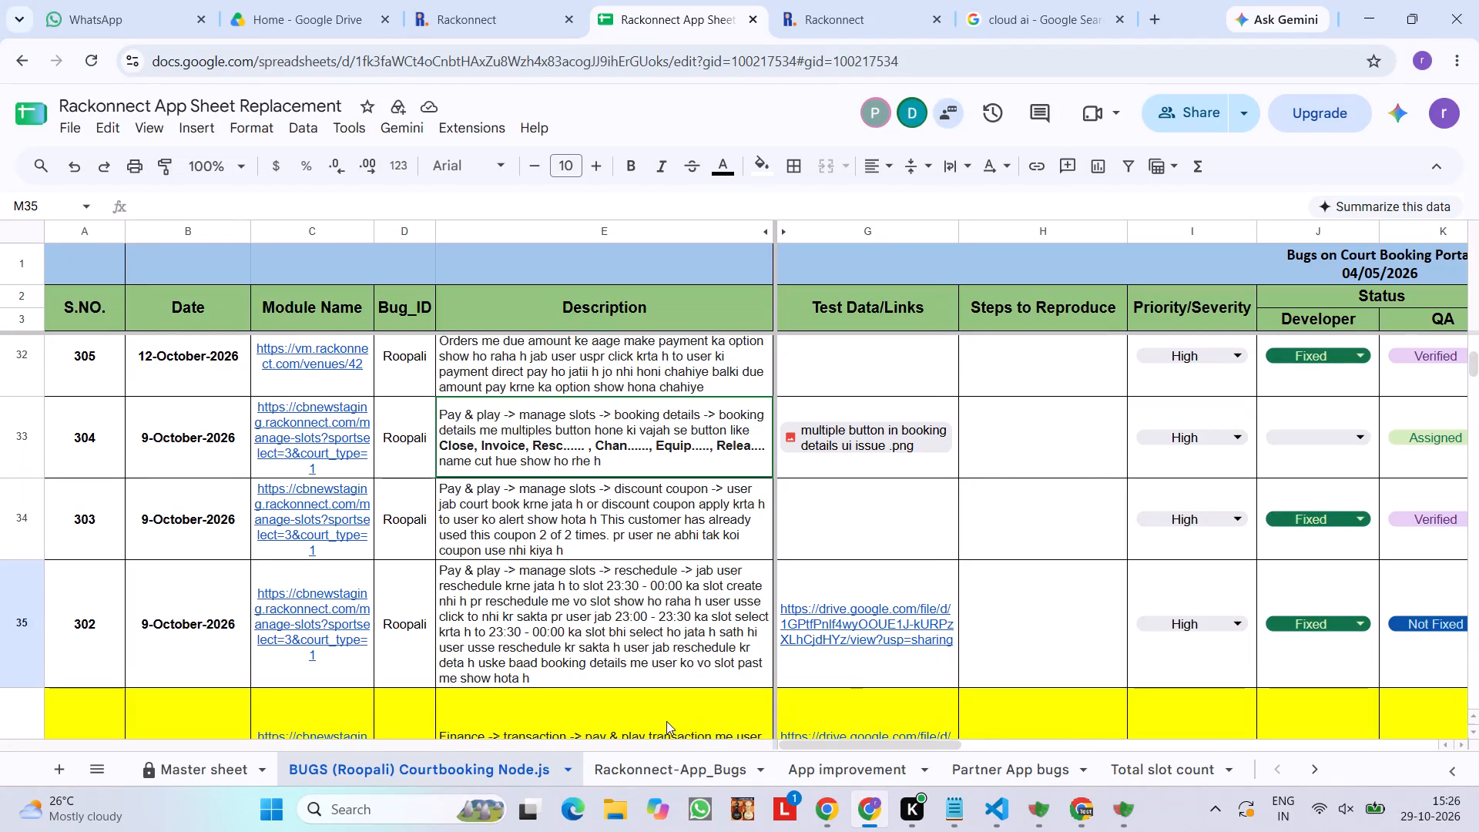
Open the Rackonnect-App_Bugs sheet and enter "chats" as the module name for bug 104.
{"action": "left_click", "coordinate": [661, 762]}
{"action": "scroll", "coordinate": [986, 633], "scroll_direction": "up", "scroll_amount": 11}
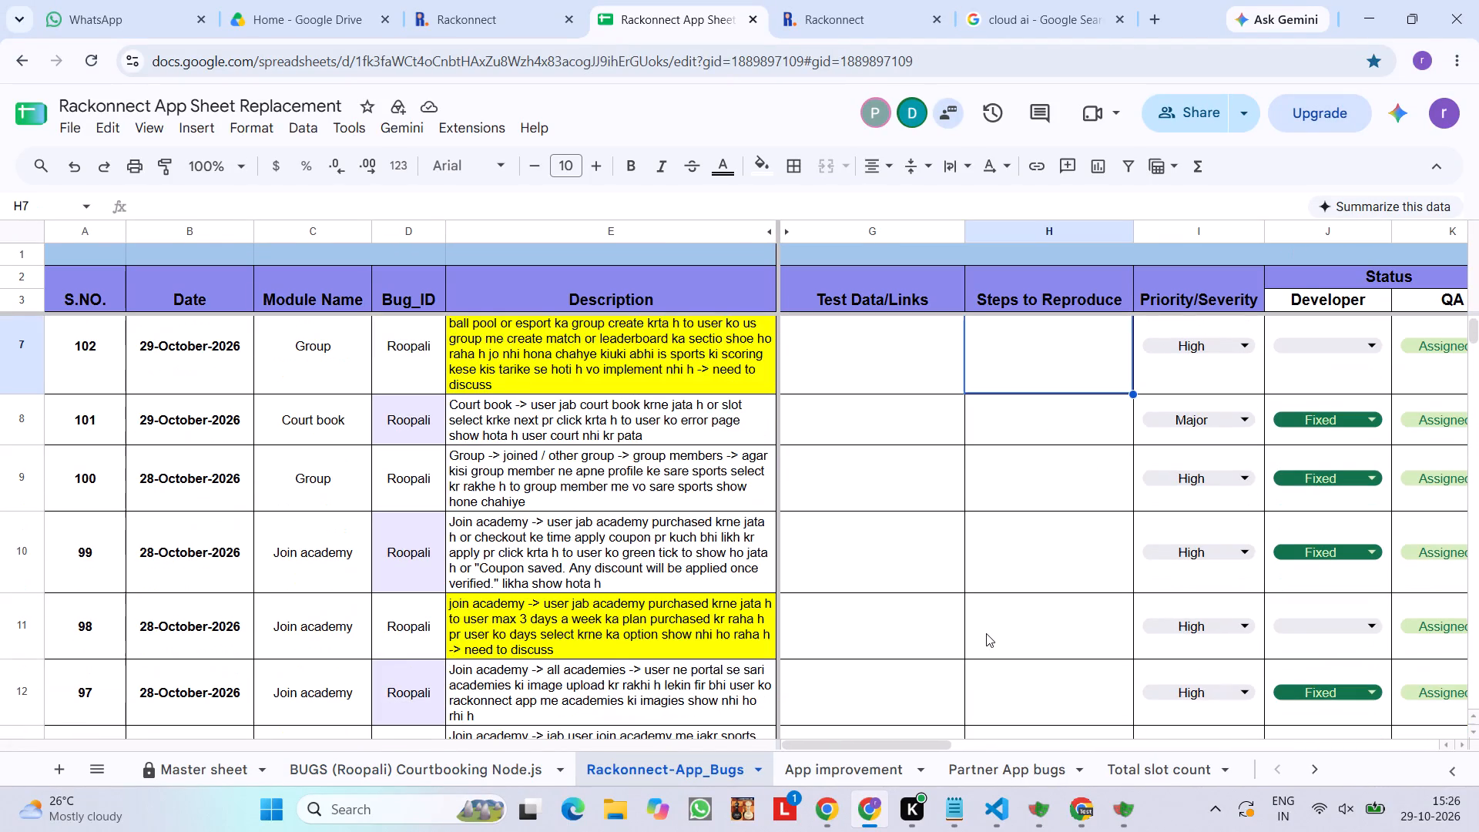
{"action": "left_click", "coordinate": [332, 343]}
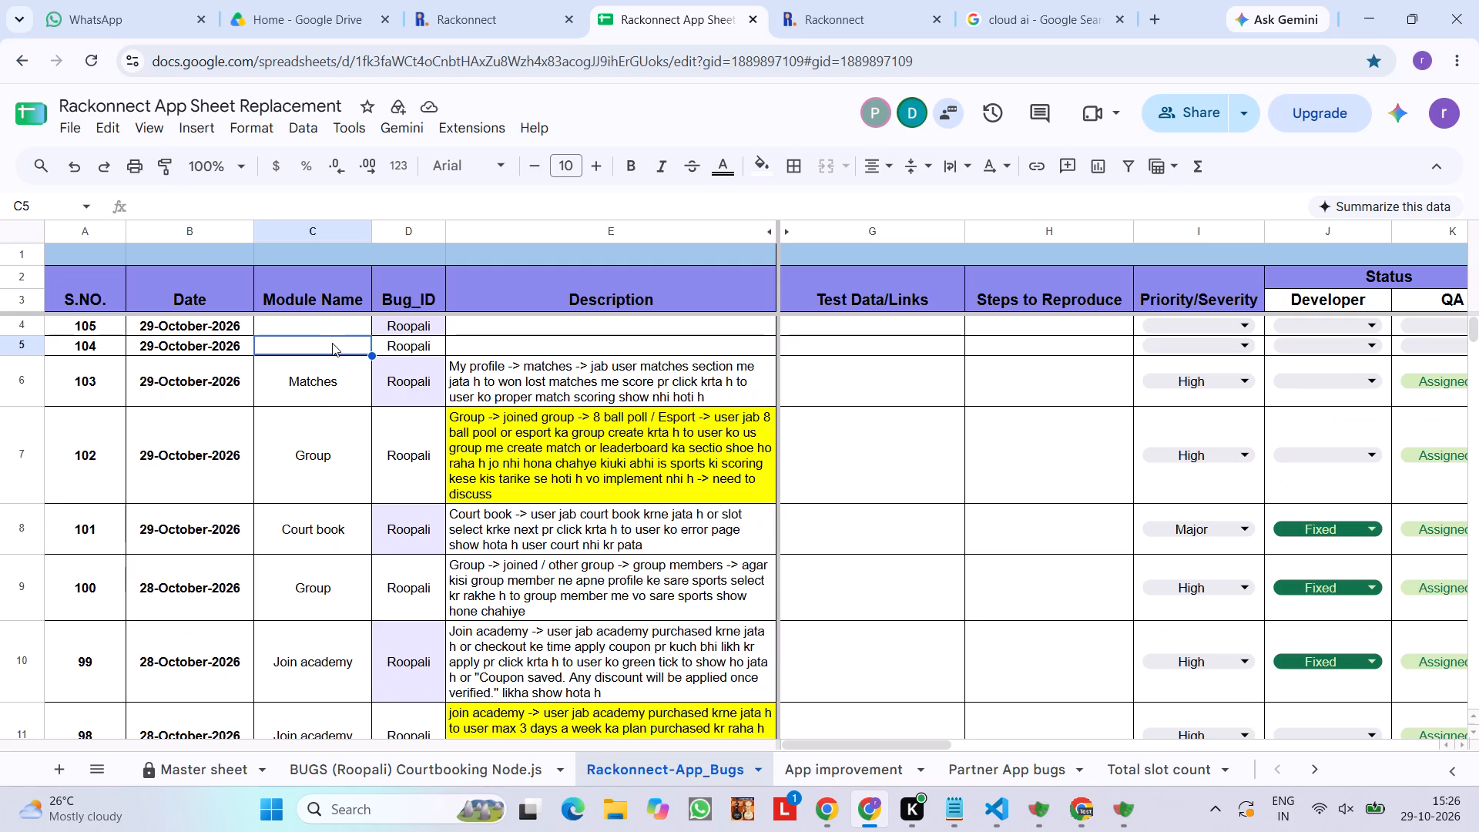
{"action": "type", "text": "chats"}
{"action": "key", "text": "space"}
{"action": "key", "text": "Tab"}
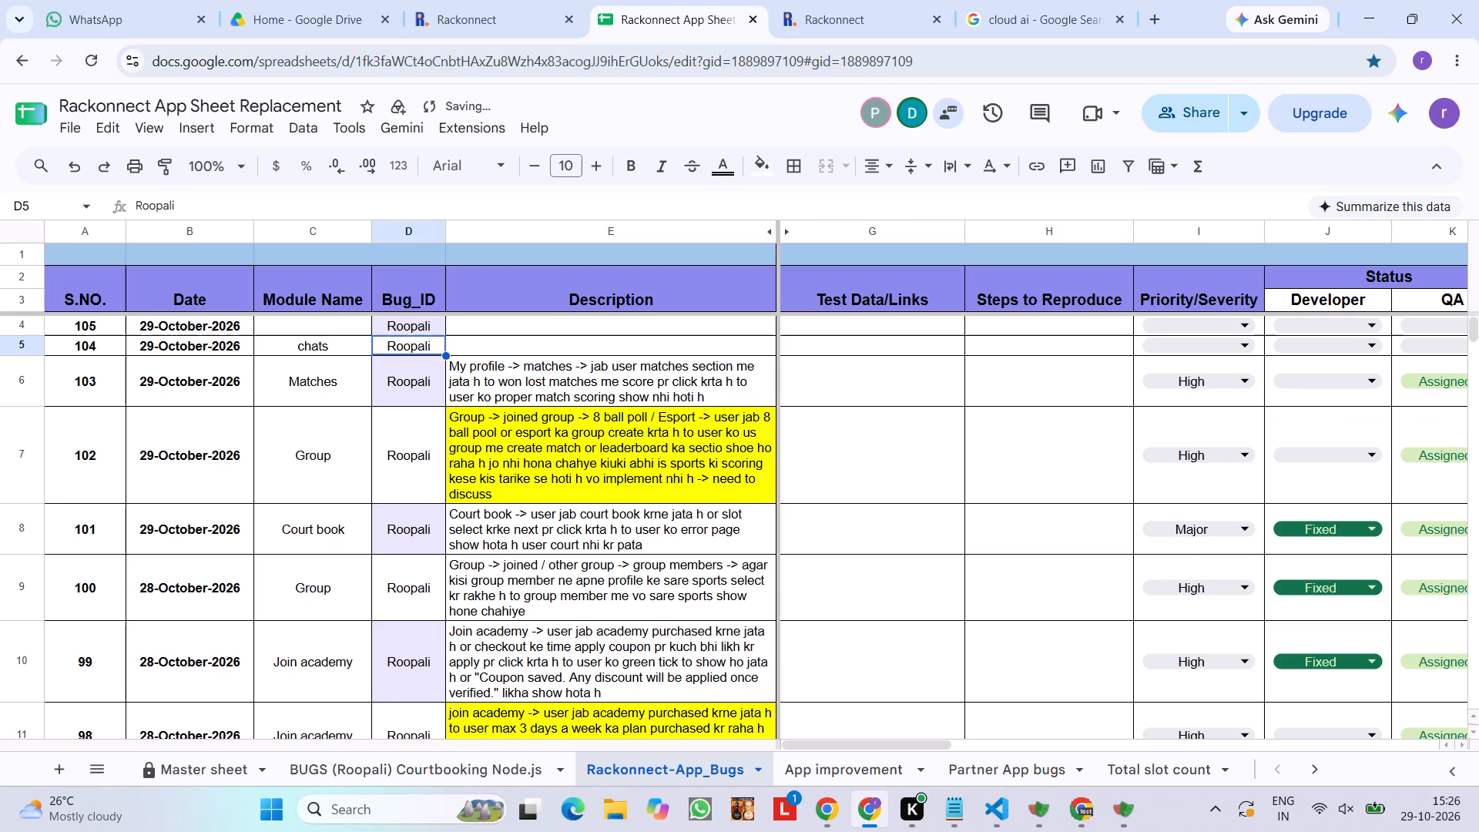
Begin bug 104's description with "chats -> group chat -> user jab chats me jane ke".
{"action": "key", "text": "Tab"}
{"action": "double_click", "coordinate": [483, 344]}
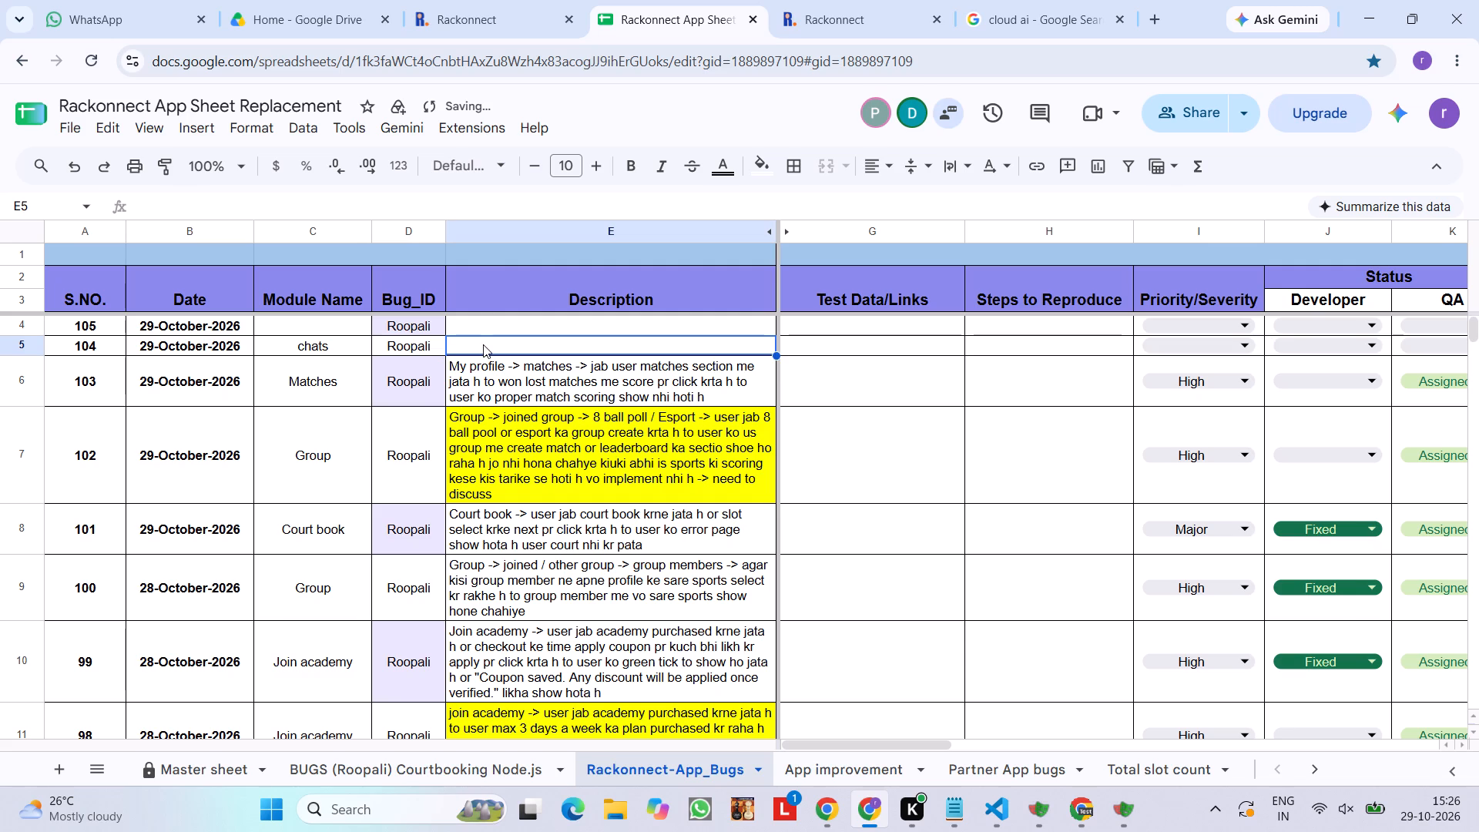
{"action": "type", "text": "chats ->"}
{"action": "key", "text": "space"}
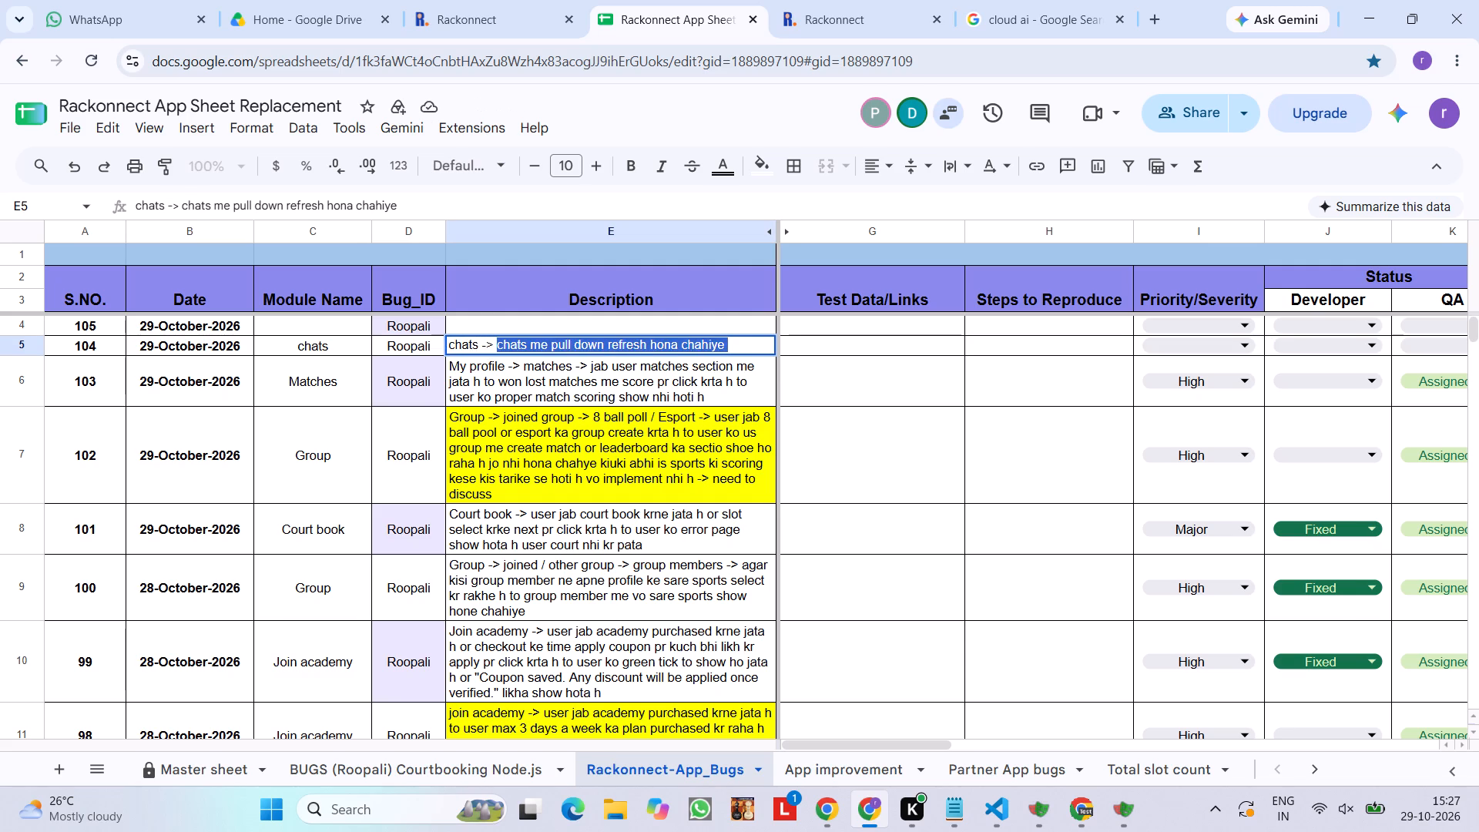
{"action": "type", "text": "group chat"}
{"action": "key", "text": "space"}
{"action": "type", "text": "-> user k"}
{"action": "key", "text": "BackSpace"}
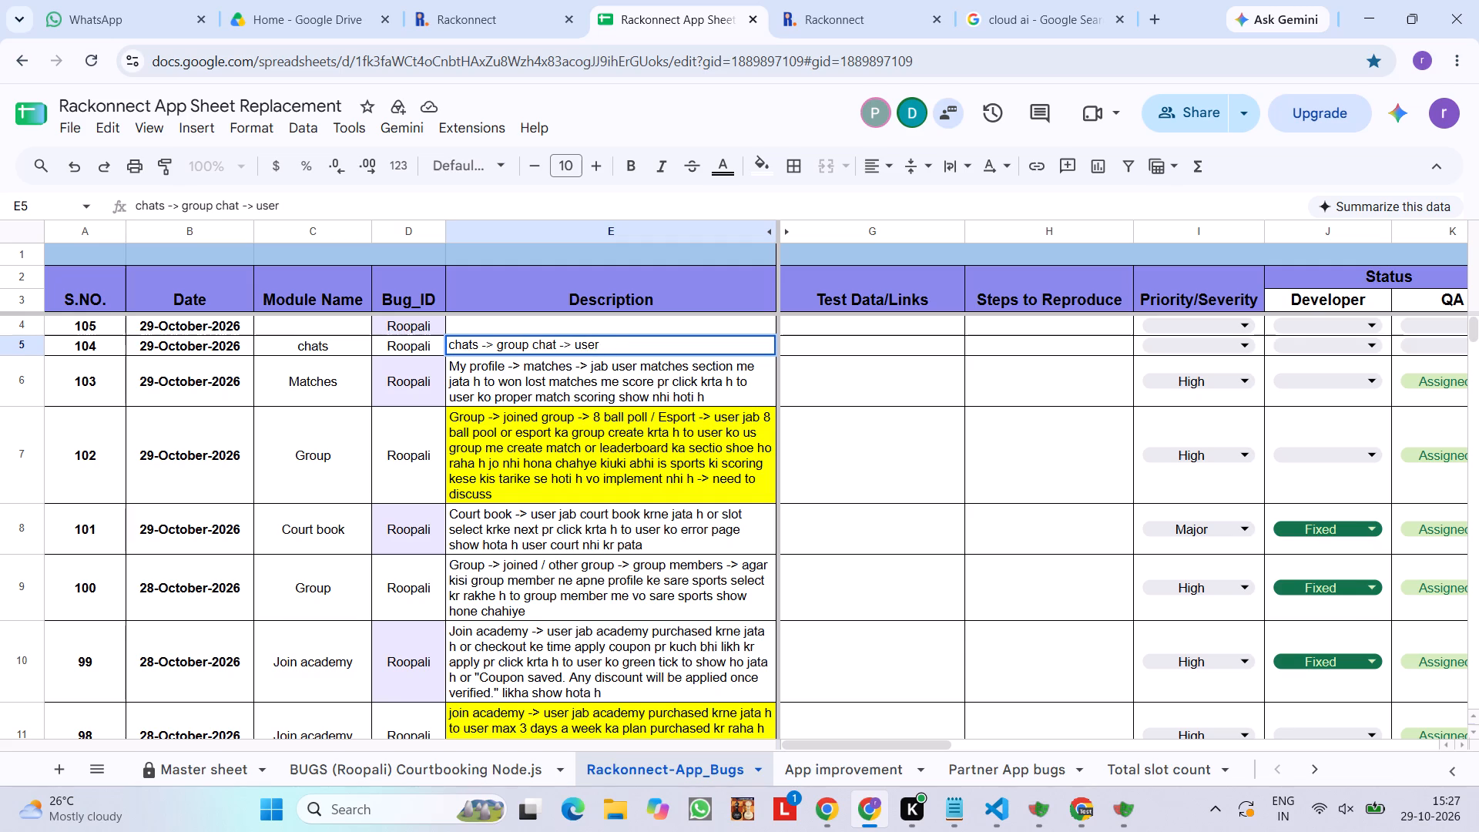
{"action": "type", "text": "jab group chats"}
{"action": "key", "text": "space"}
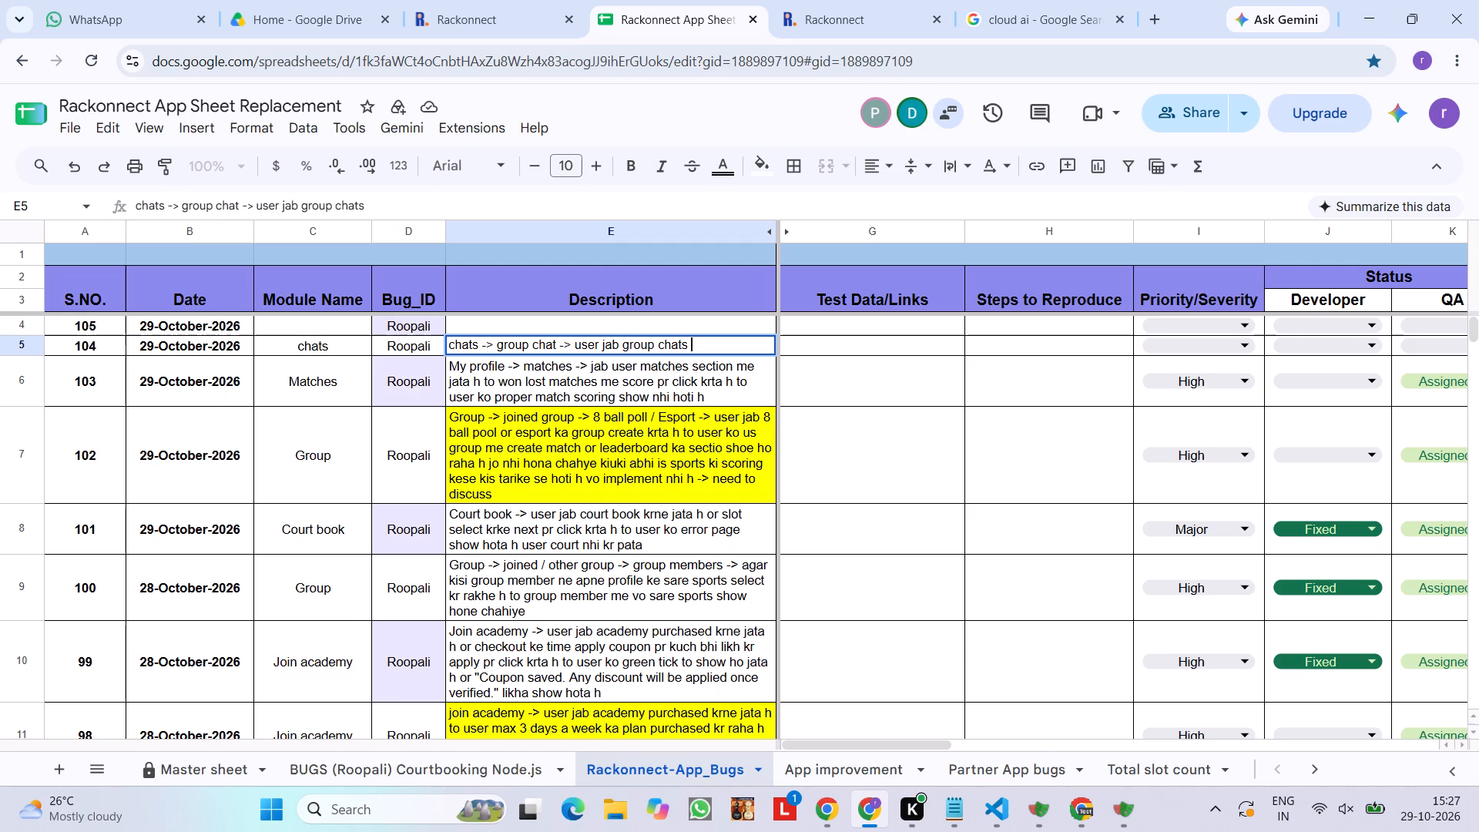
{"action": "key", "text": "BackSpace"}
{"action": "key", "text": "BackSpace"}
{"action": "key", "text": "space"}
{"action": "key", "text": "p"}
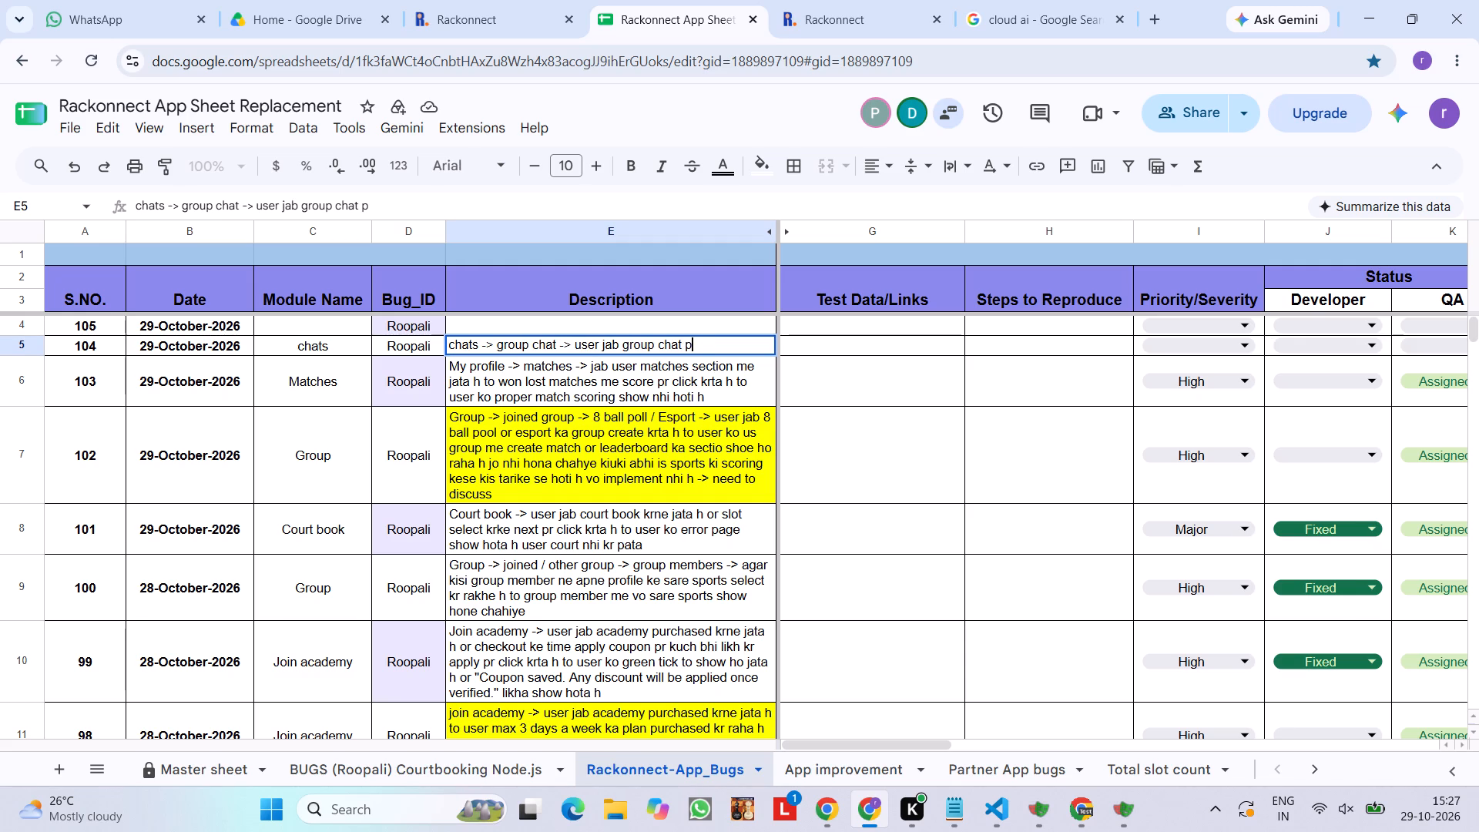
{"action": "key", "text": "BackSpace"}
{"action": "key", "text": "BackSpace"}
{"action": "key", "text": "BackSpace"}
{"action": "key", "text": "BackSpace"}
{"action": "key", "text": "BackSpace"}
{"action": "key", "text": "BackSpace"}
{"action": "key", "text": "BackSpace"}
{"action": "key", "text": "BackSpace"}
{"action": "key", "text": "BackSpace"}
{"action": "key", "text": "BackSpace"}
{"action": "key", "text": "BackSpace"}
{"action": "key", "text": "BackSpace"}
{"action": "type", "text": "chat"}
{"action": "key", "text": "space"}
{"action": "key", "text": "BackSpace"}
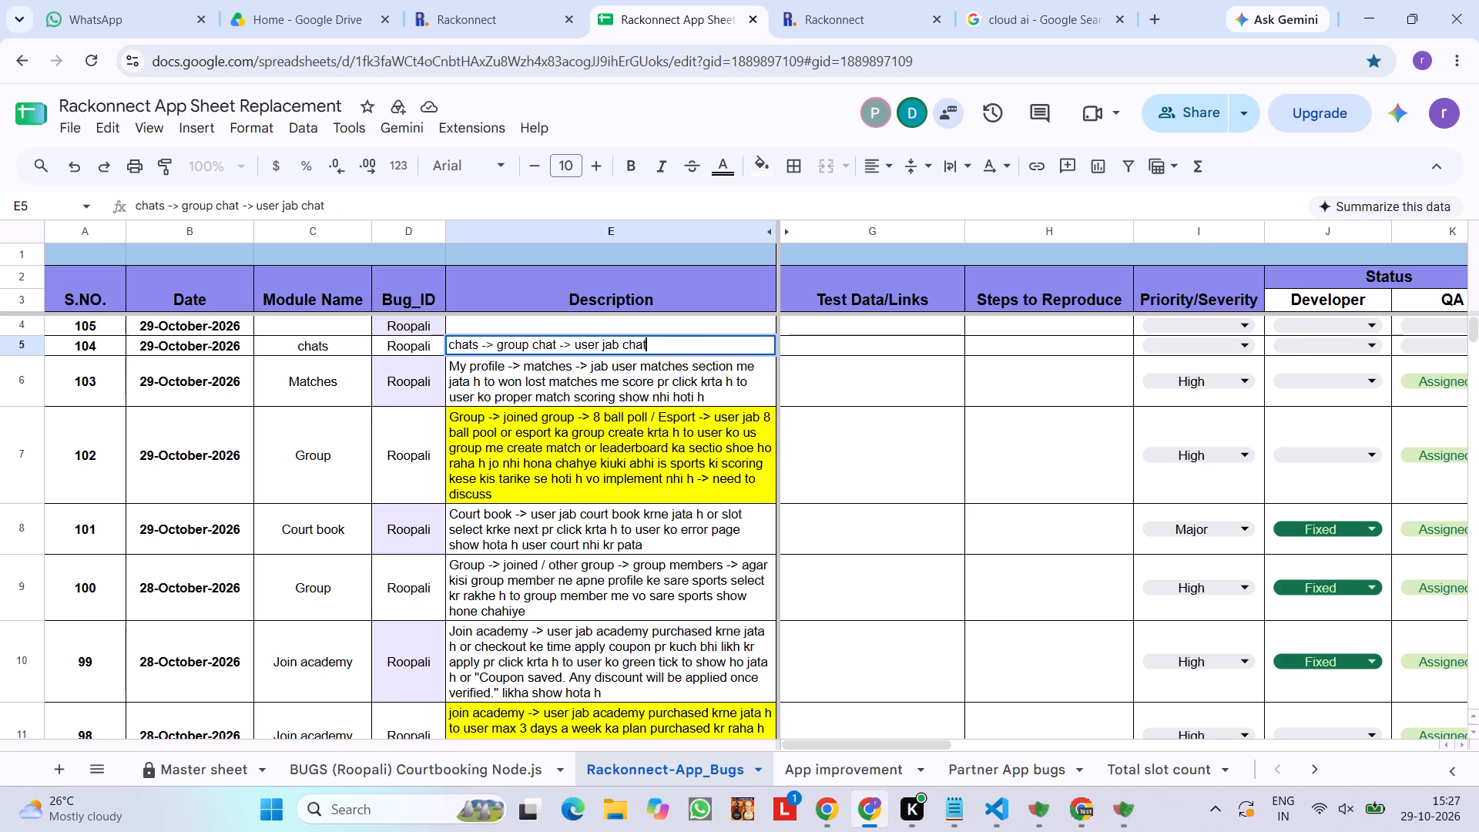
{"action": "type", "text": "s ne"}
{"action": "key", "text": "space"}
{"action": "key", "text": "BackSpace"}
{"action": "key", "text": "BackSpace"}
{"action": "key", "text": "BackSpace"}
{"action": "type", "text": "me jane ke"}
{"action": "key", "text": "space"}
Continue bug 104's description with "baad group chat pr click krta h to user ko".
{"action": "type", "text": "baad group"}
{"action": "key", "text": "space"}
{"action": "key", "text": "g"}
{"action": "key", "text": "BackSpace"}
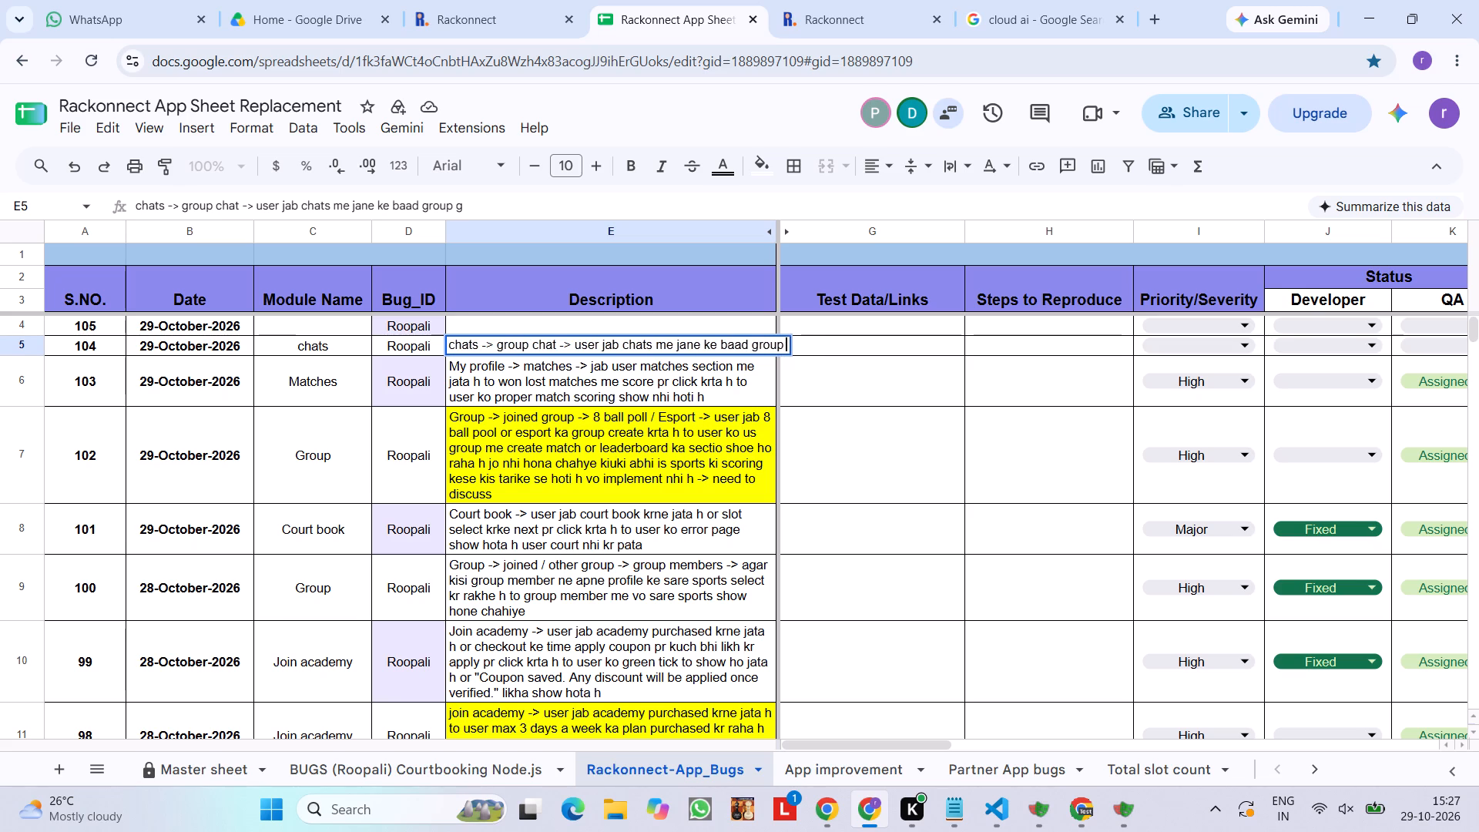
{"action": "type", "text": "chats m"}
{"action": "key", "text": "BackSpace"}
{"action": "key", "text": "BackSpace"}
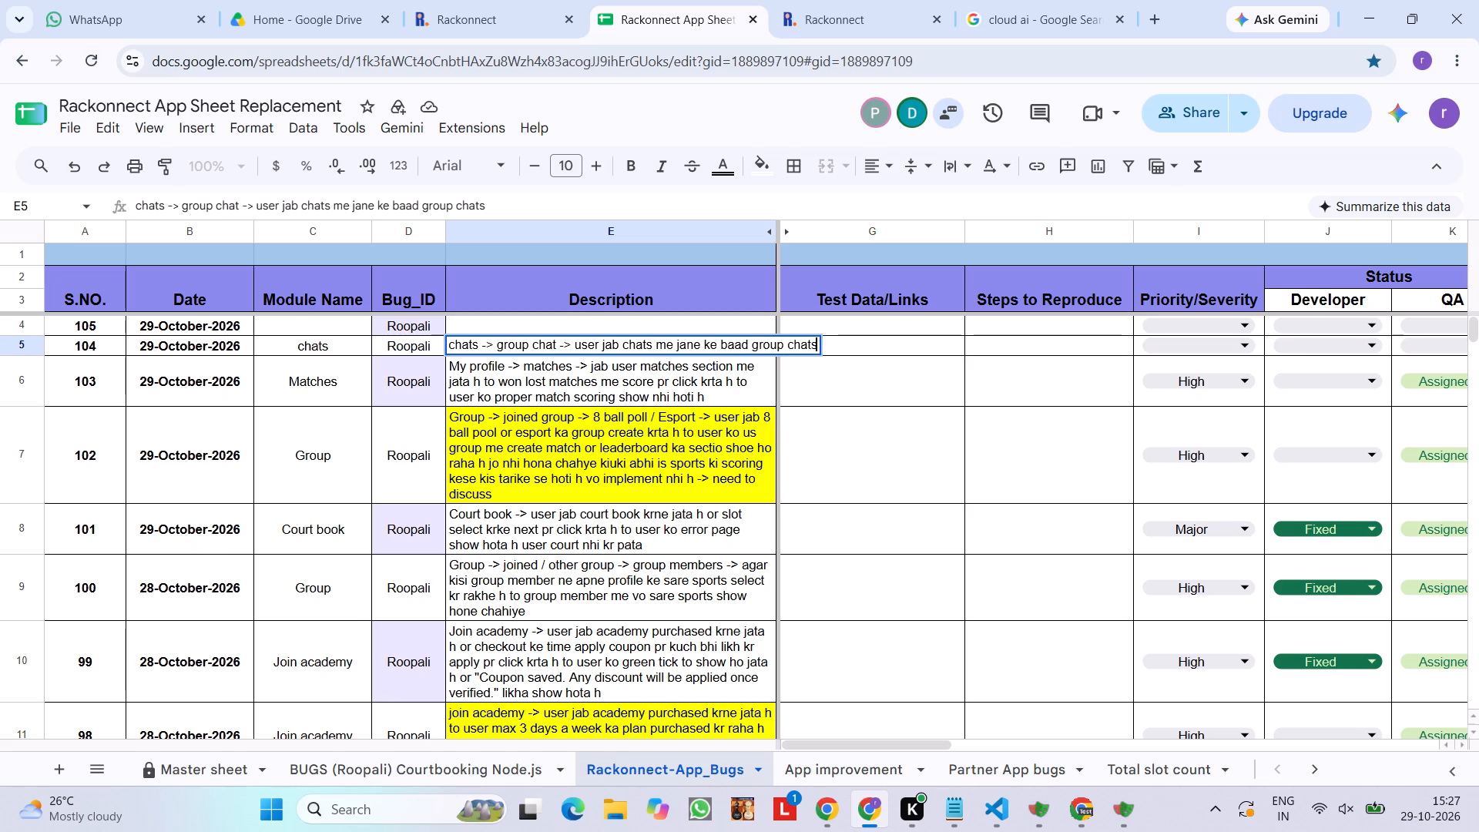
{"action": "key", "text": "BackSpace"}
{"action": "key", "text": "space"}
{"action": "type", "text": "e"}
{"action": "key", "text": "space"}
{"action": "key", "text": "BackSpace"}
{"action": "key", "text": "BackSpace"}
{"action": "type", "text": "pr"}
{"action": "key", "text": "space"}
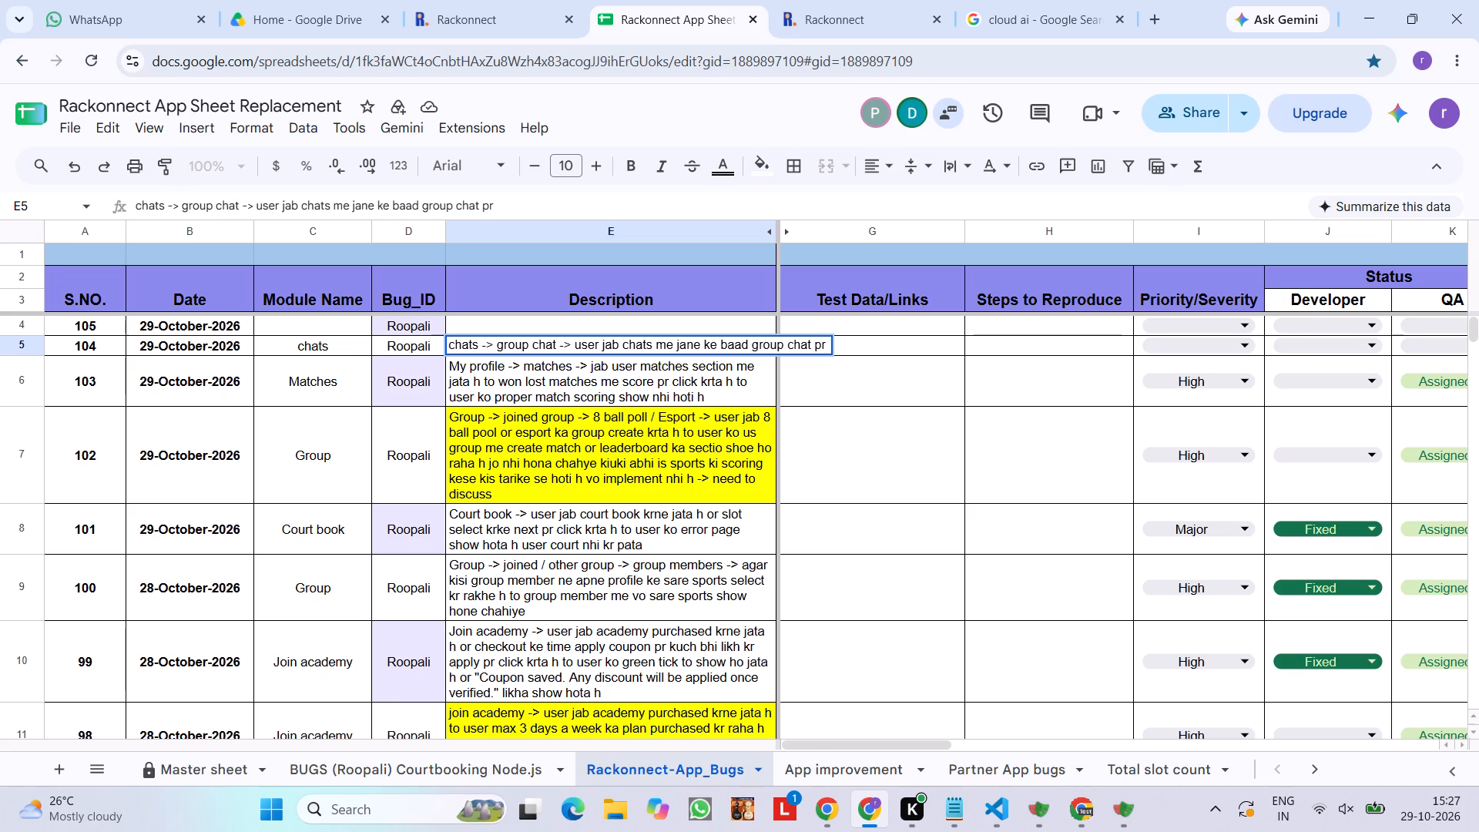
{"action": "type", "text": "click krta h to user ko"}
{"action": "key", "text": "space"}
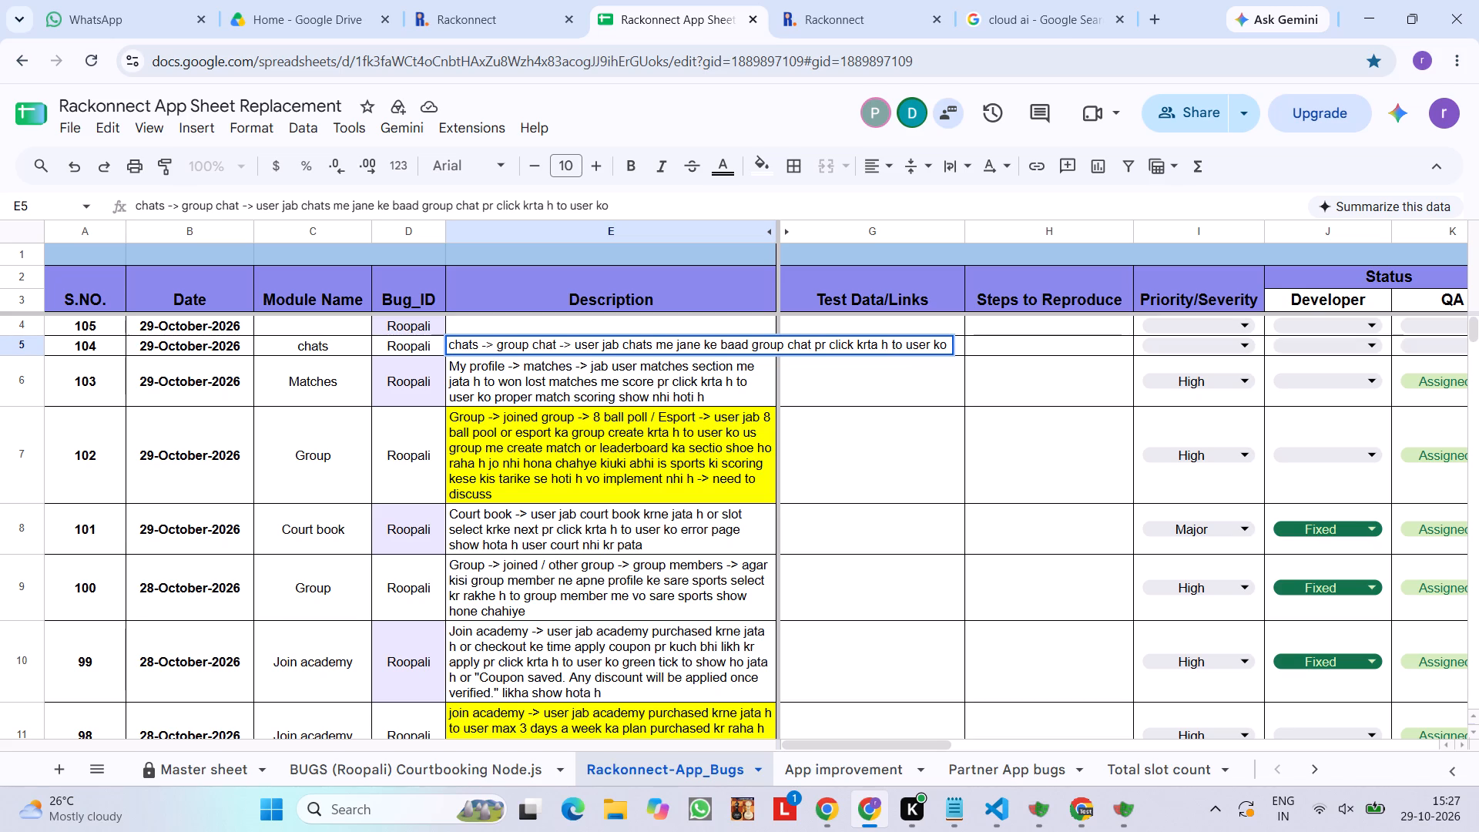
Add the observed behaviour to bug 104's description: "chats ki jagah leaderboard open hua show hota h".
{"action": "type", "text": "chats ki"}
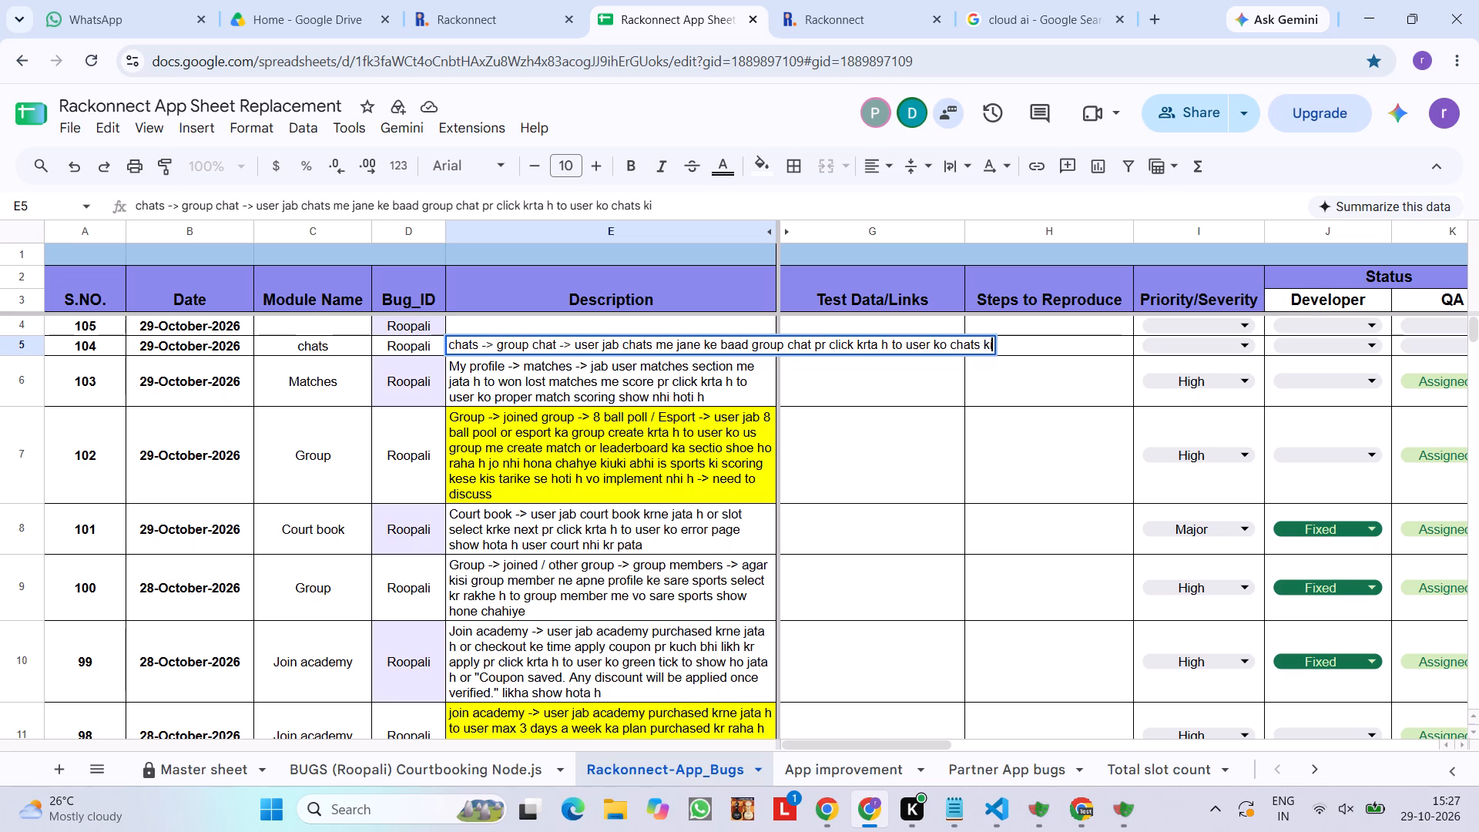
{"action": "key", "text": "space"}
{"action": "type", "text": "jaha"}
{"action": "key", "text": "BackSpace"}
{"action": "key", "text": "BackSpace"}
{"action": "type", "text": "gah"}
{"action": "key", "text": "space"}
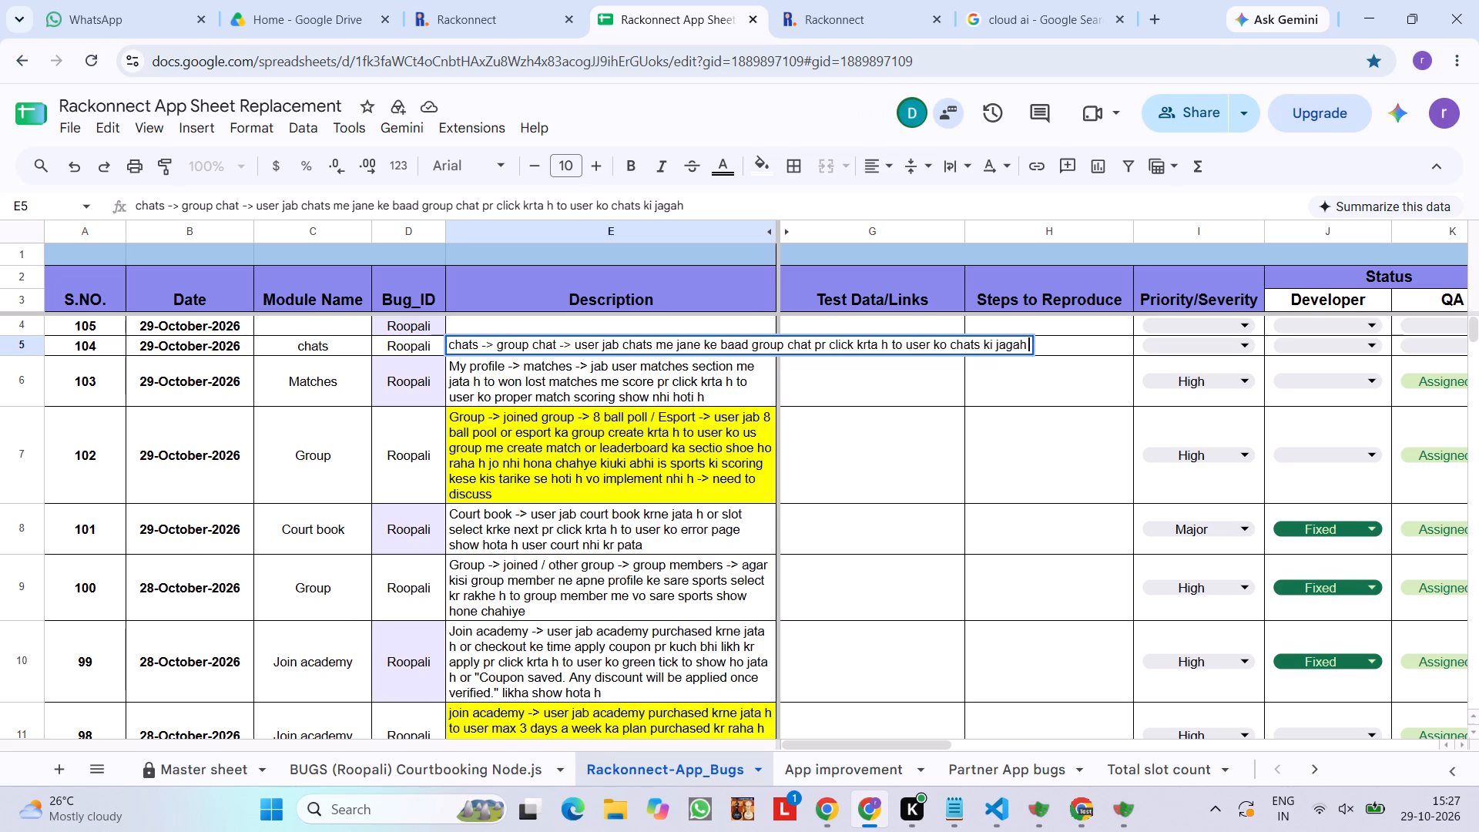
{"action": "type", "text": "leader"}
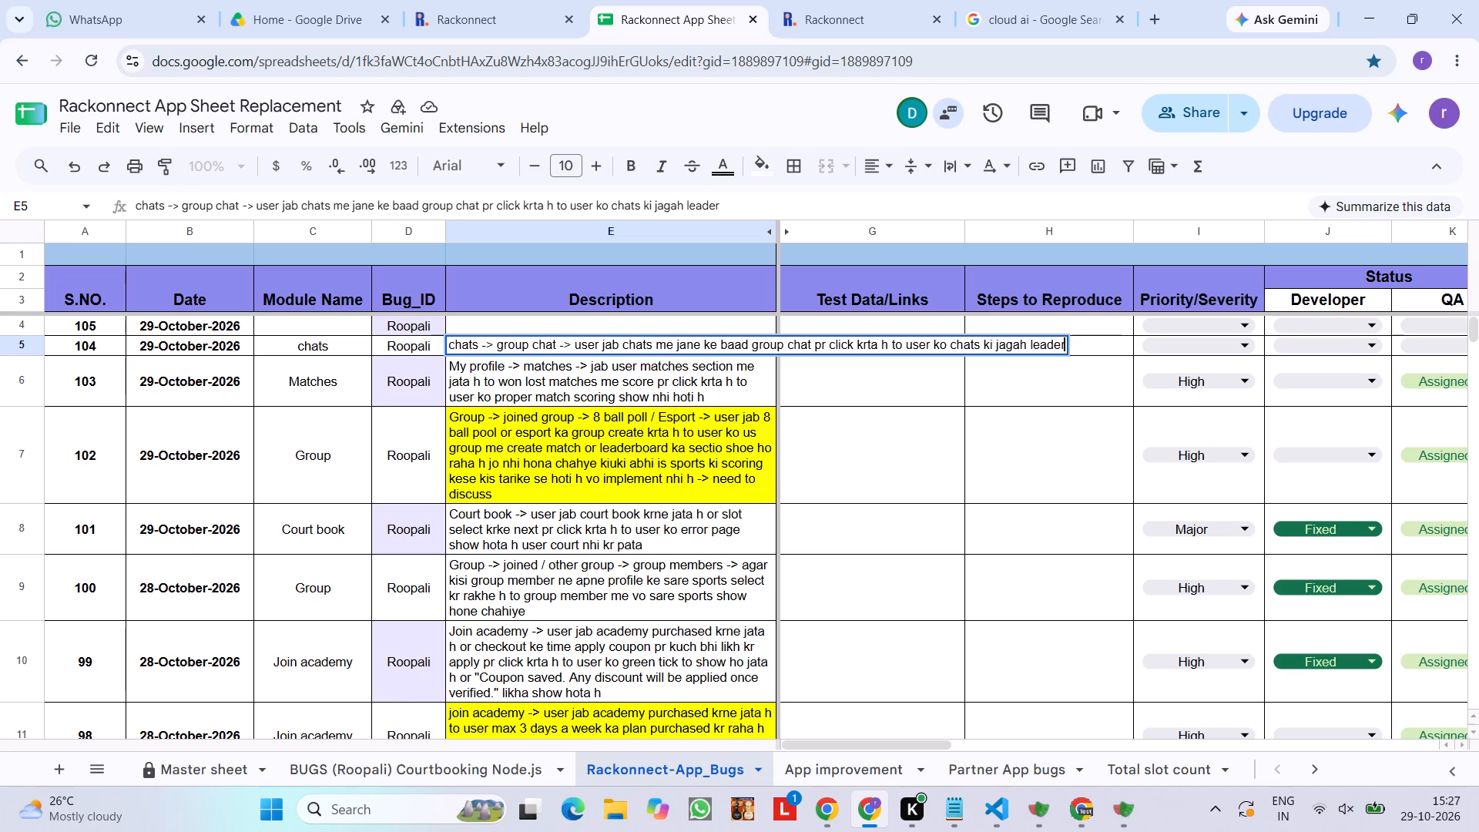
{"action": "type", "text": "boa"}
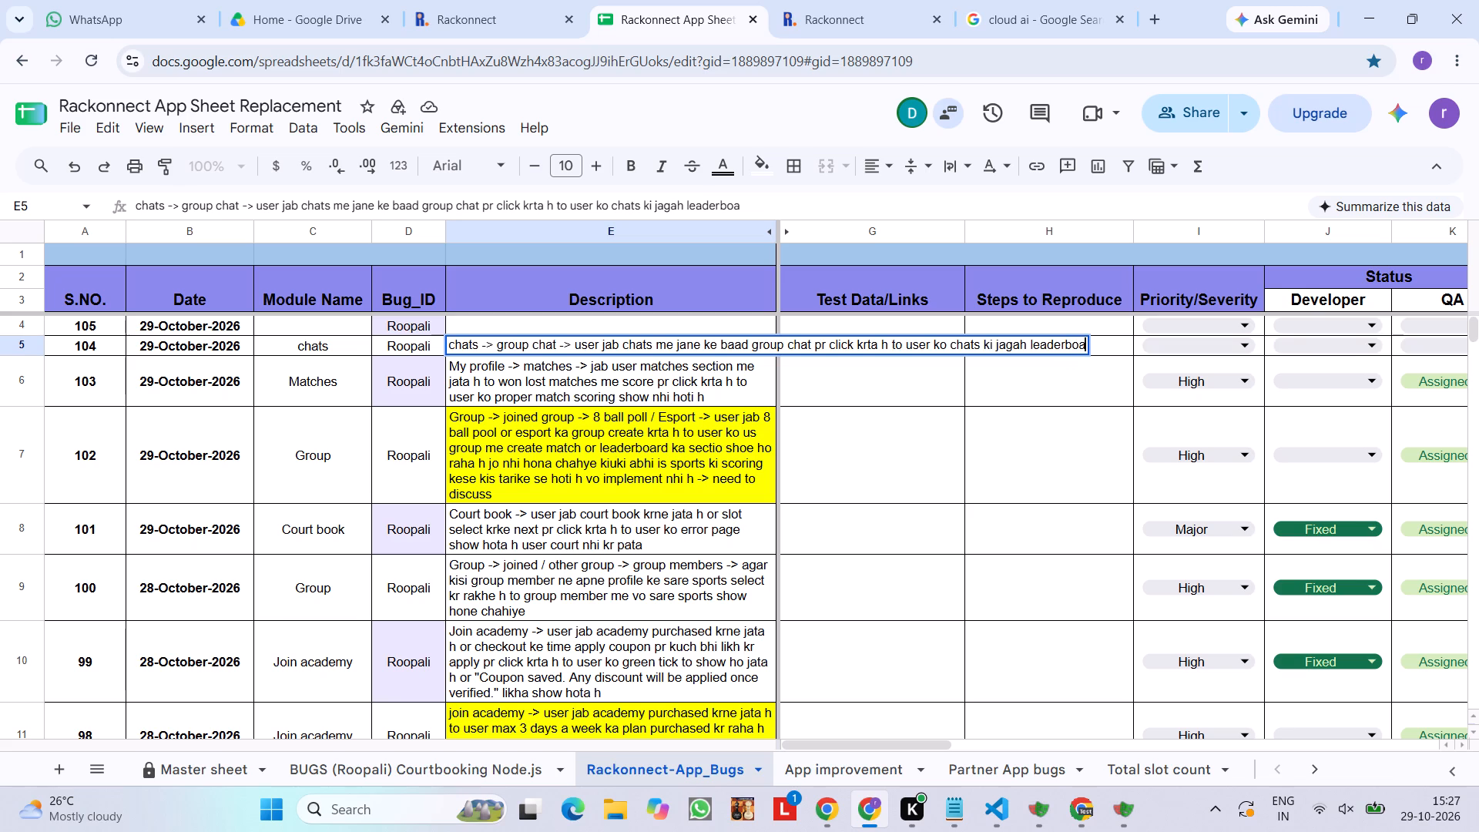
{"action": "type", "text": "rd open hua show hota h"}
{"action": "key", "text": "space"}
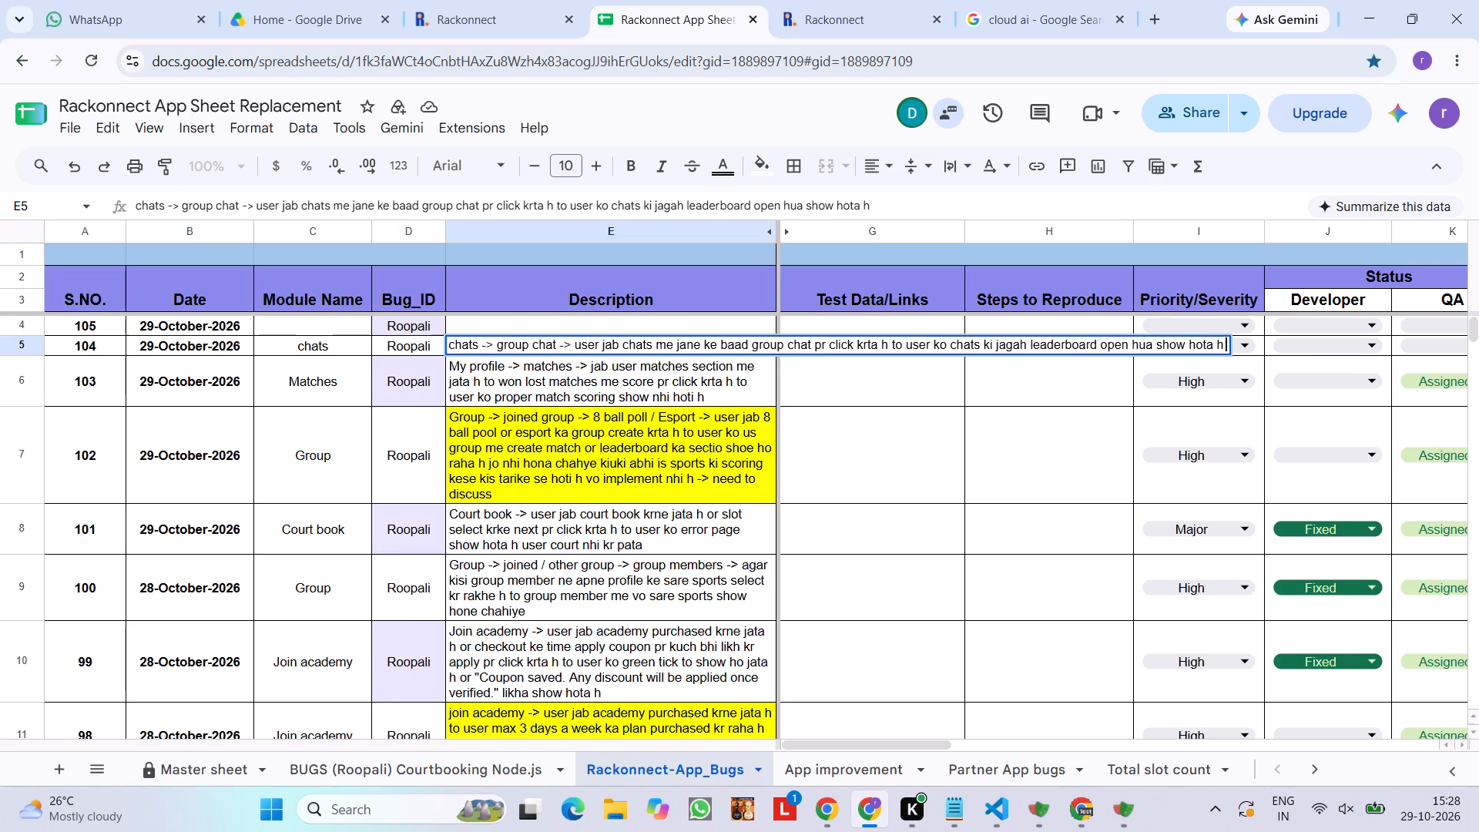
Finish bug 104's description with the expected behaviour "balki usme chats open honi chahiye thi".
{"action": "type", "text": "balki usme"}
{"action": "key", "text": "space"}
{"action": "type", "text": "chats"}
{"action": "key", "text": "space"}
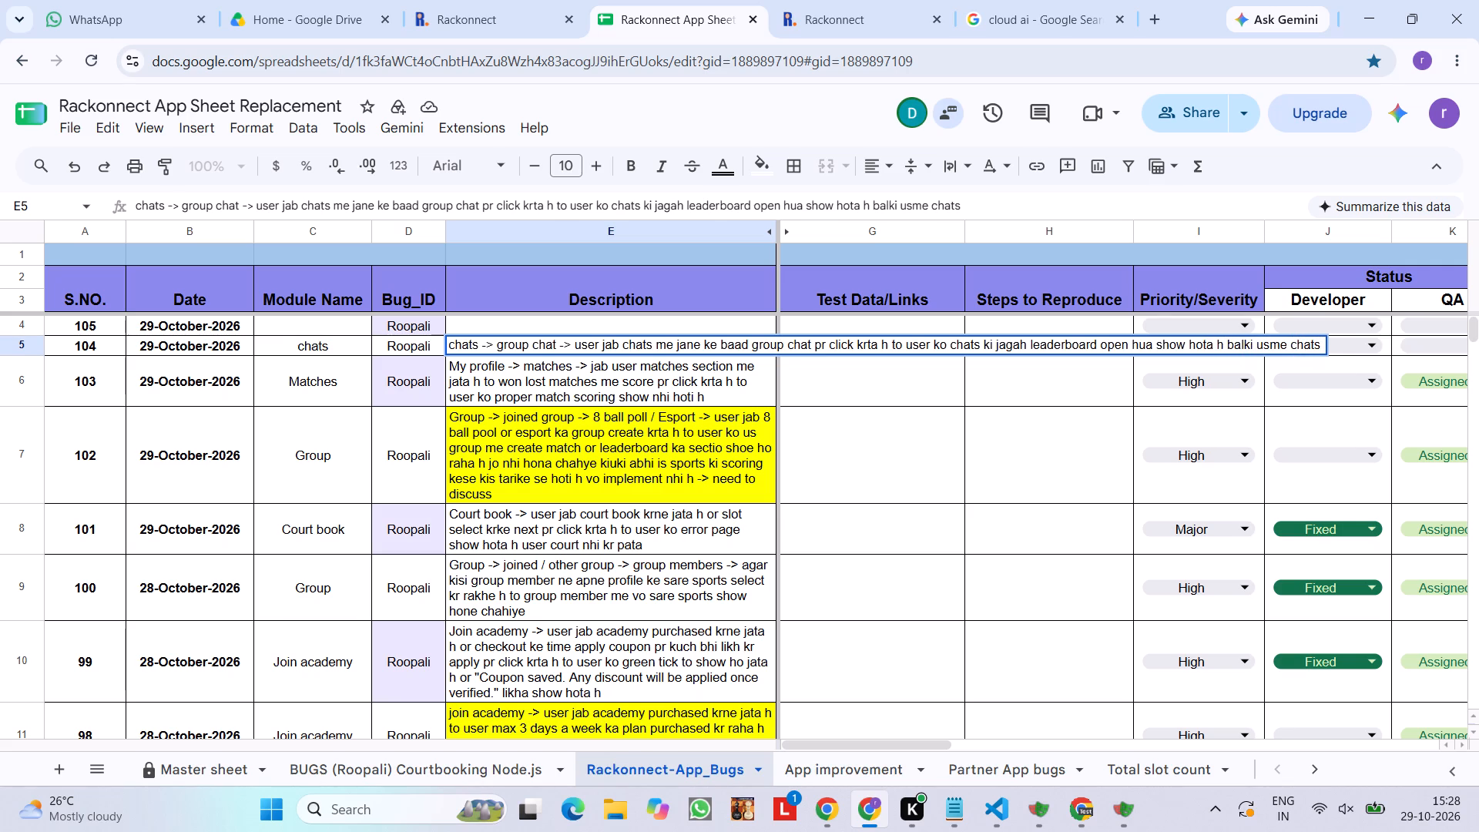
{"action": "type", "text": "open honai"}
{"action": "key", "text": "BackSpace"}
{"action": "key", "text": "BackSpace"}
{"action": "type", "text": "i chhaiyhe th"}
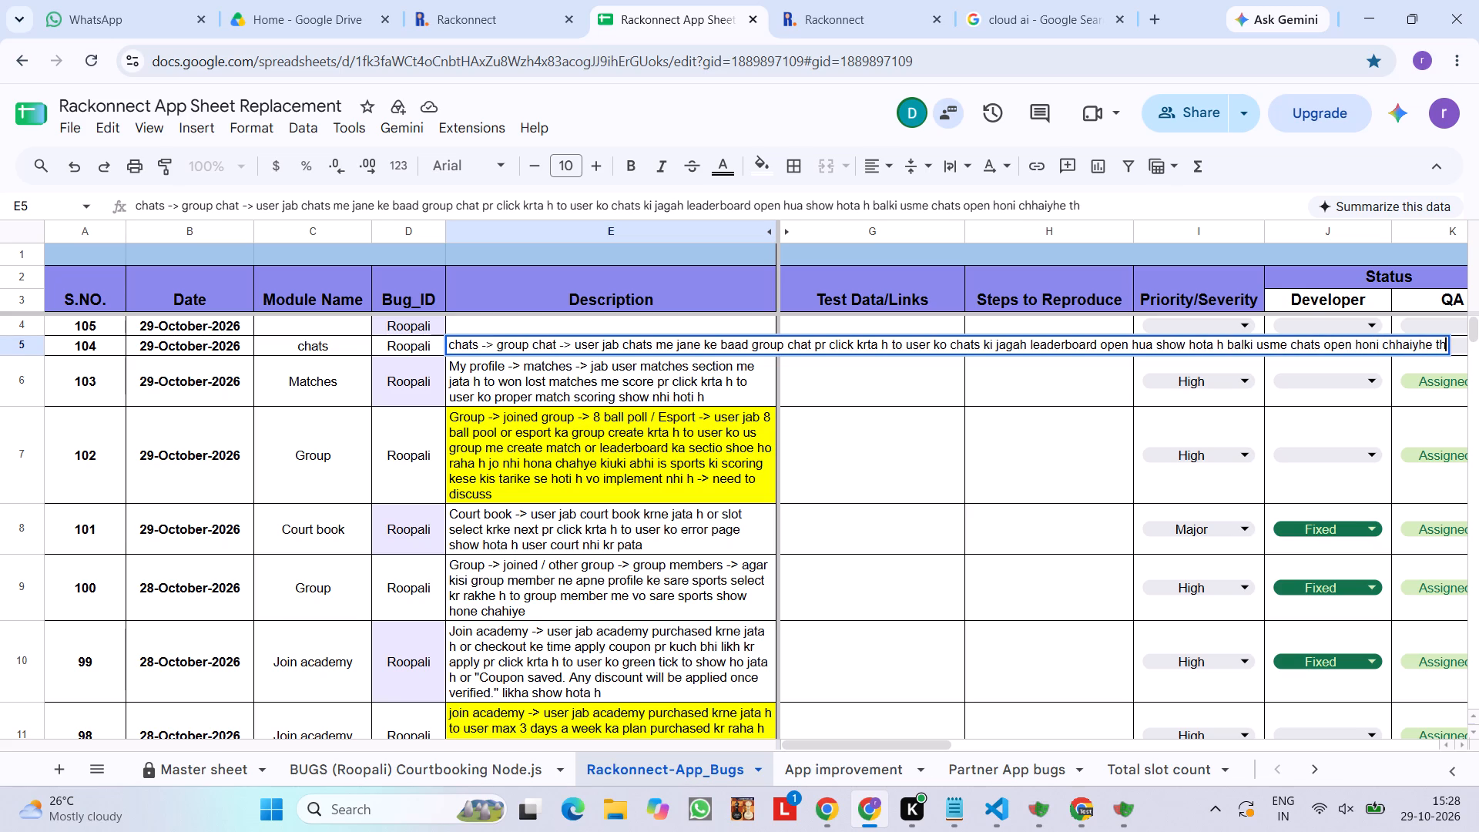
{"action": "key", "text": "BackSpace"}
{"action": "key", "text": "BackSpace"}
{"action": "key", "text": "BackSpace"}
{"action": "key", "text": "BackSpace"}
{"action": "key", "text": "BackSpace"}
{"action": "key", "text": "BackSpace"}
{"action": "key", "text": "BackSpace"}
{"action": "key", "text": "BackSpace"}
{"action": "key", "text": "BackSpace"}
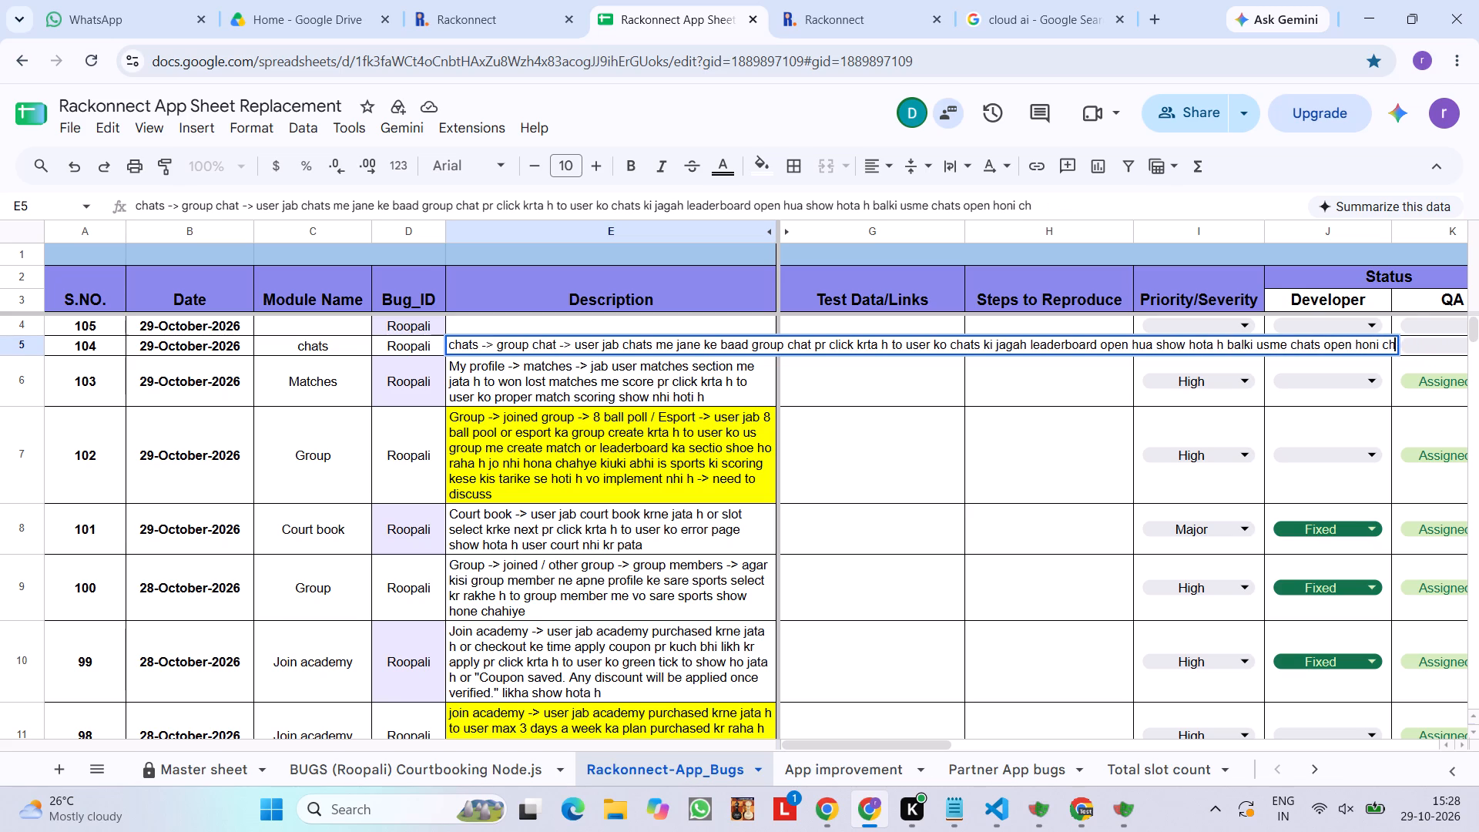
{"action": "type", "text": "ahiye thu"}
{"action": "key", "text": "space"}
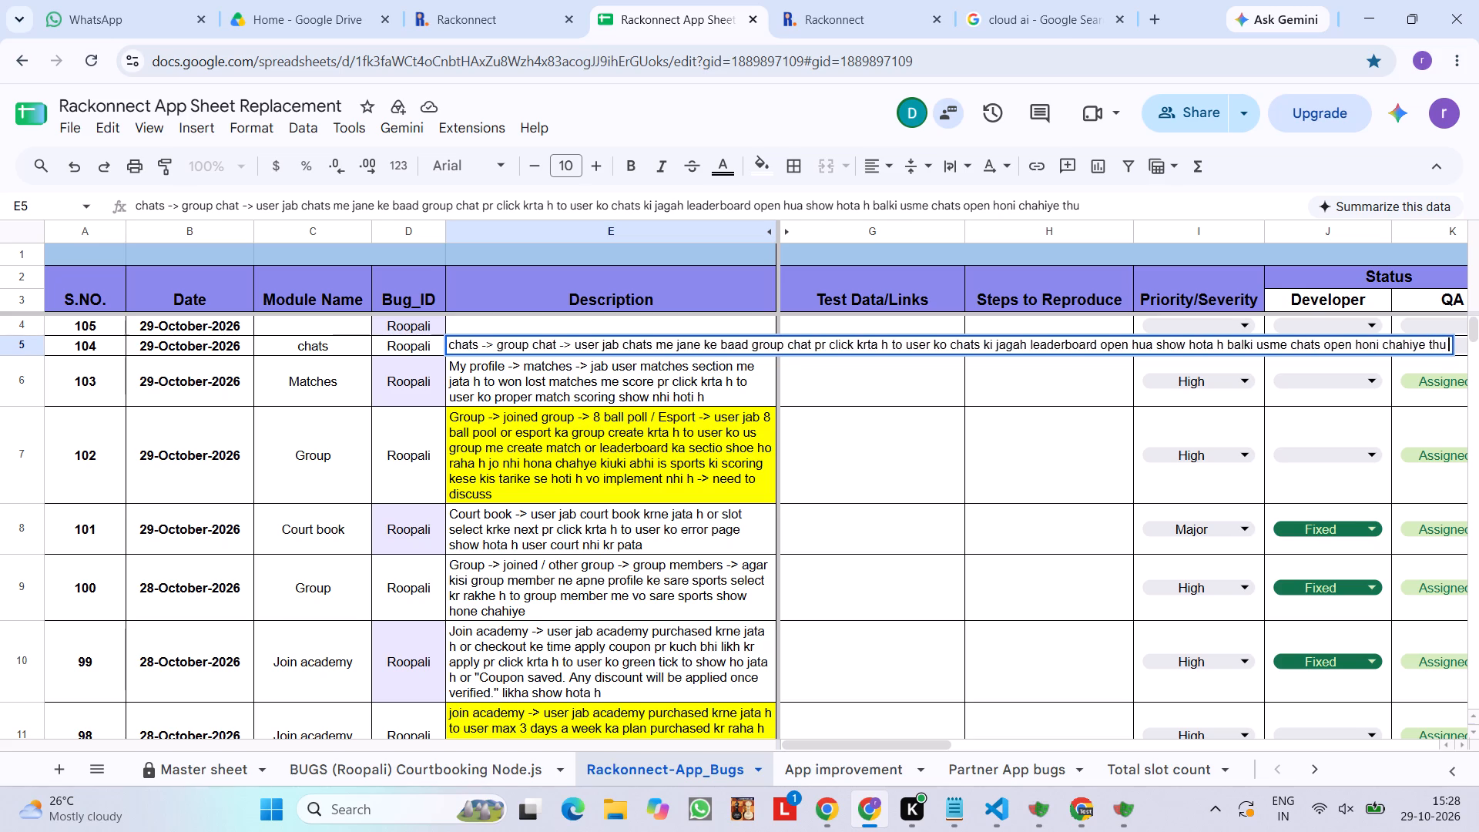
{"action": "key", "text": "BackSpace"}
{"action": "key", "text": "BackSpace"}
{"action": "key", "text": "i"}
{"action": "key", "text": "Return"}
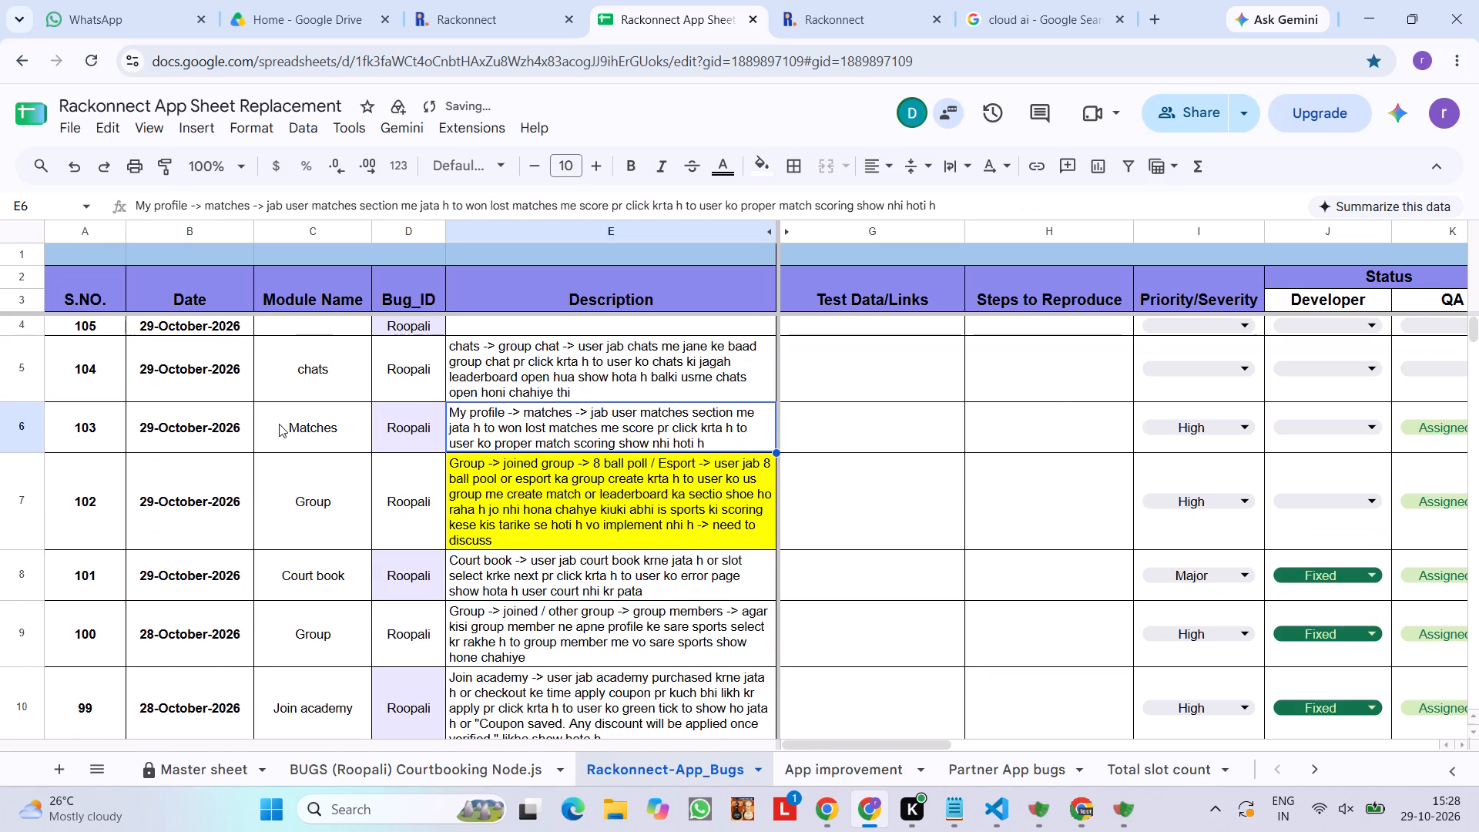
Set bug 104's priority to High and its QA status to Assigned.
{"action": "left_click", "coordinate": [1222, 376]}
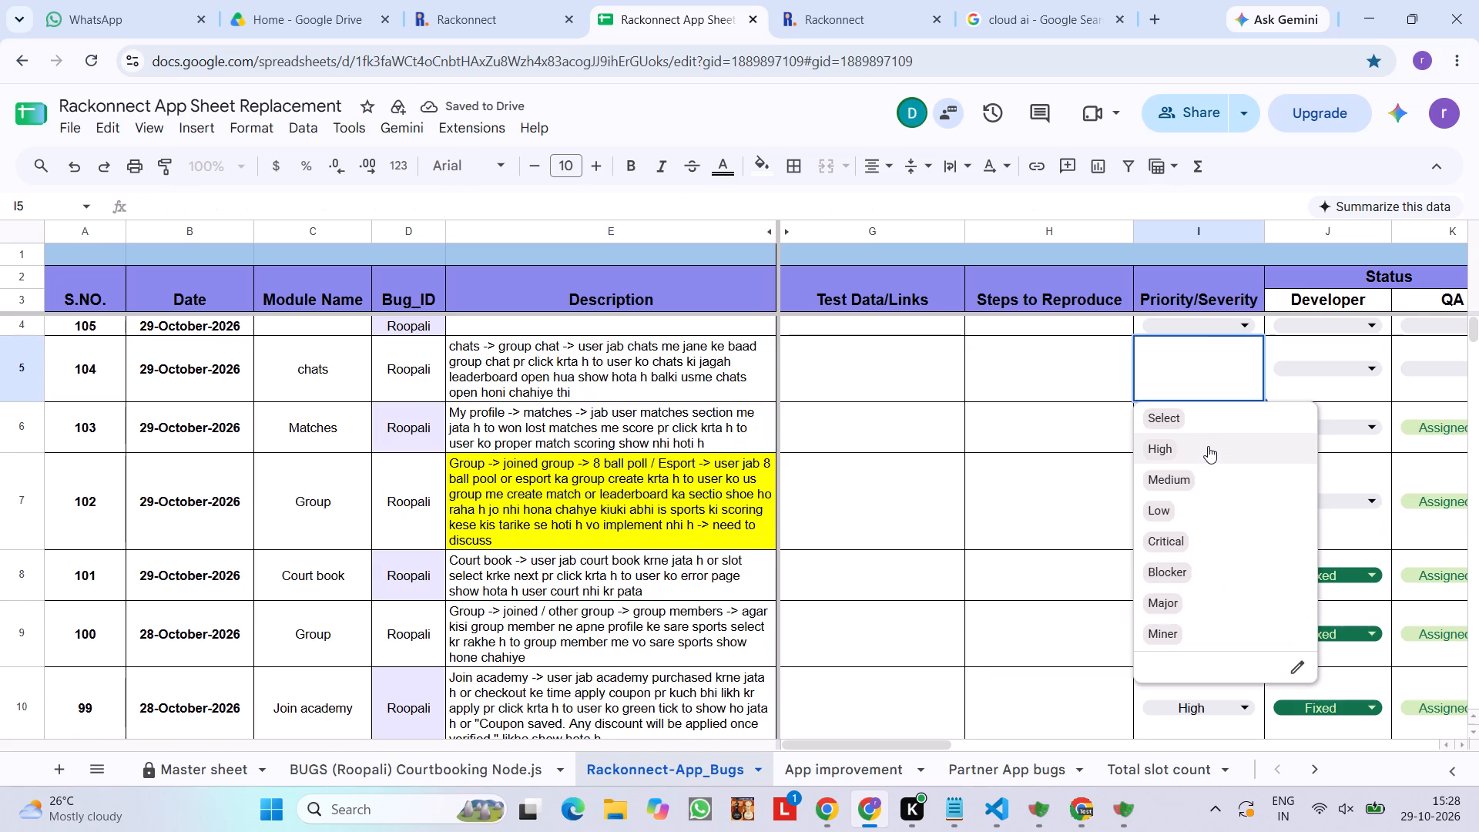
{"action": "left_click", "coordinate": [1209, 448]}
{"action": "left_click_drag", "start_coordinate": [1418, 371], "coordinate": [1413, 440]}
{"action": "left_click", "coordinate": [1413, 440]}
{"action": "left_click", "coordinate": [1410, 368]}
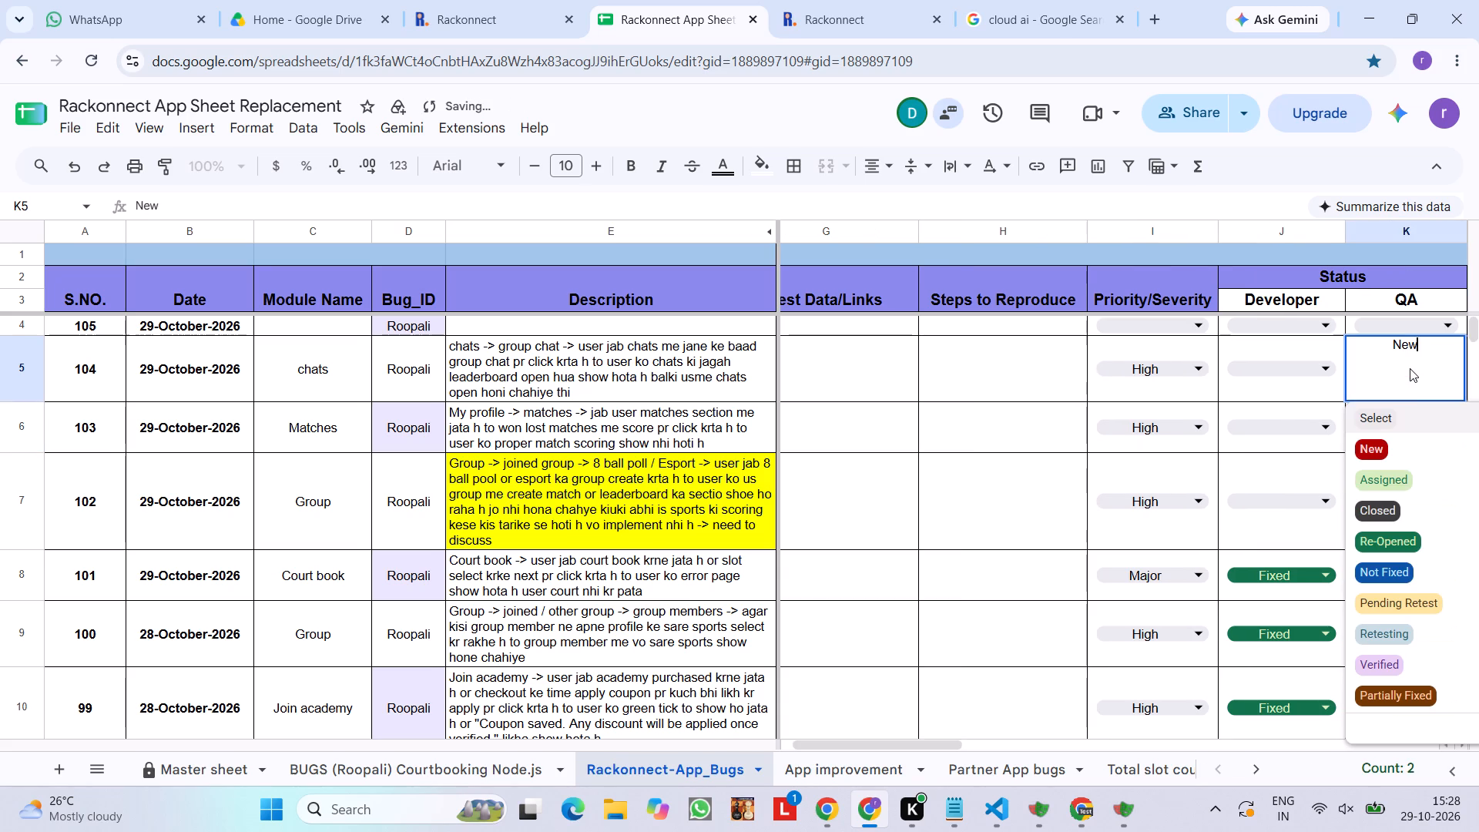
{"action": "left_click", "coordinate": [1406, 482]}
Set the Dev/Live value to Dev for bugs 104 and 103.
{"action": "scroll", "coordinate": [1406, 482], "scroll_direction": "left", "scroll_amount": 4}
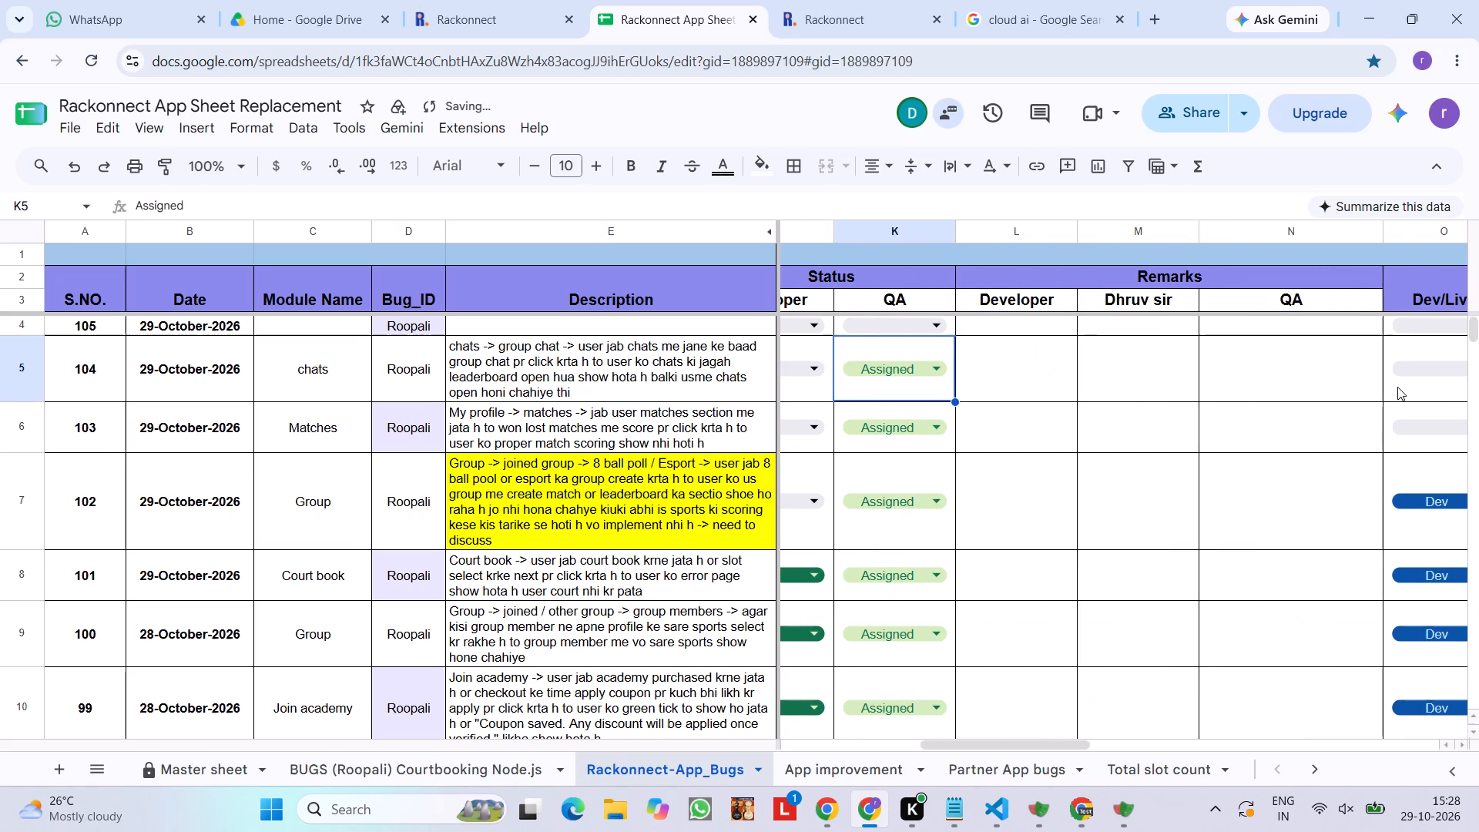
{"action": "left_click_drag", "start_coordinate": [1419, 372], "coordinate": [1413, 420]}
{"action": "left_click", "coordinate": [1413, 420]}
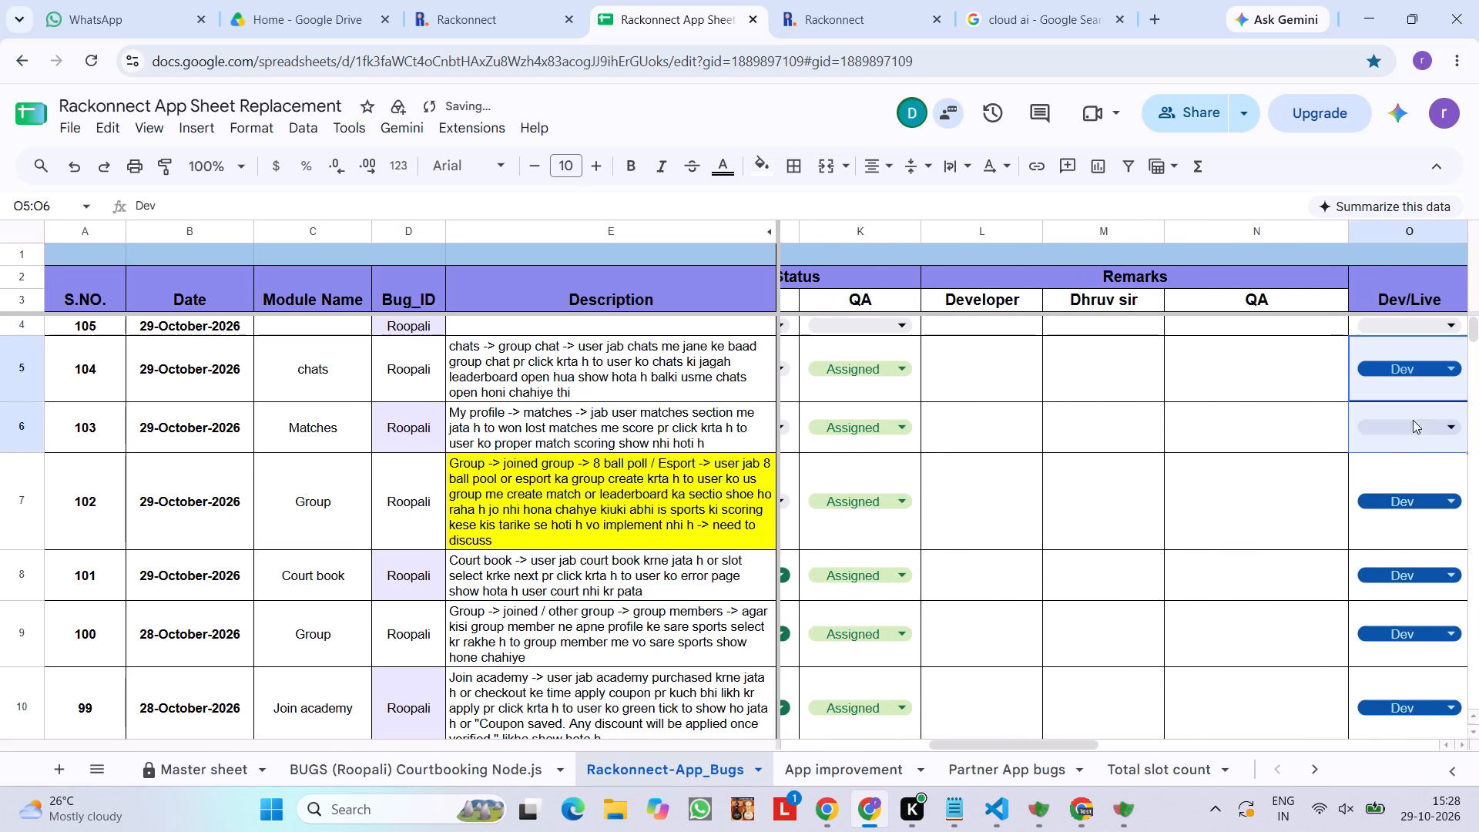
{"action": "left_click_drag", "start_coordinate": [1413, 428], "coordinate": [1406, 483]}
{"action": "left_click", "coordinate": [1406, 483]}
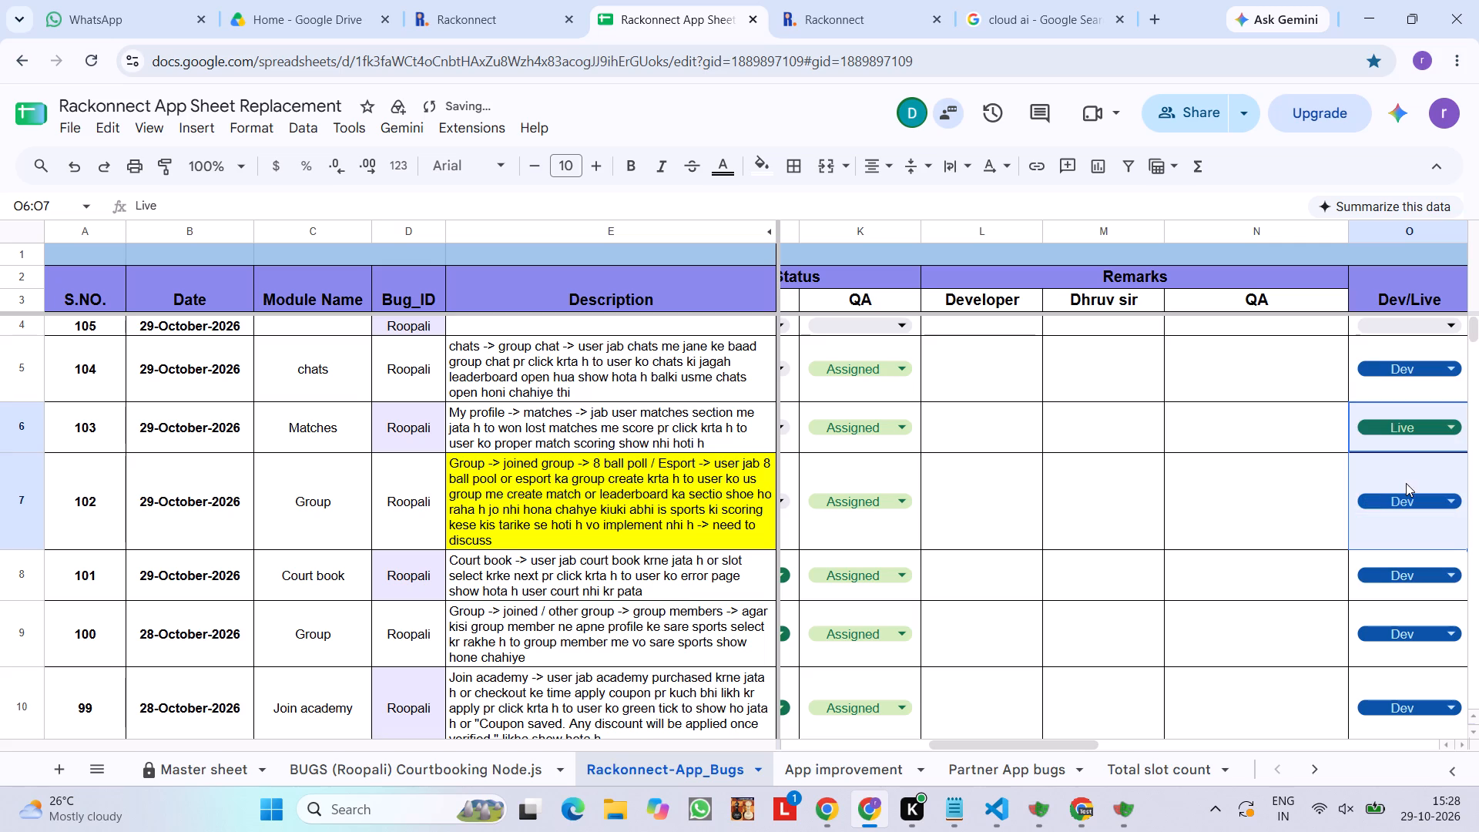
{"action": "left_click", "coordinate": [1417, 434]}
{"action": "left_click", "coordinate": [1399, 462]}
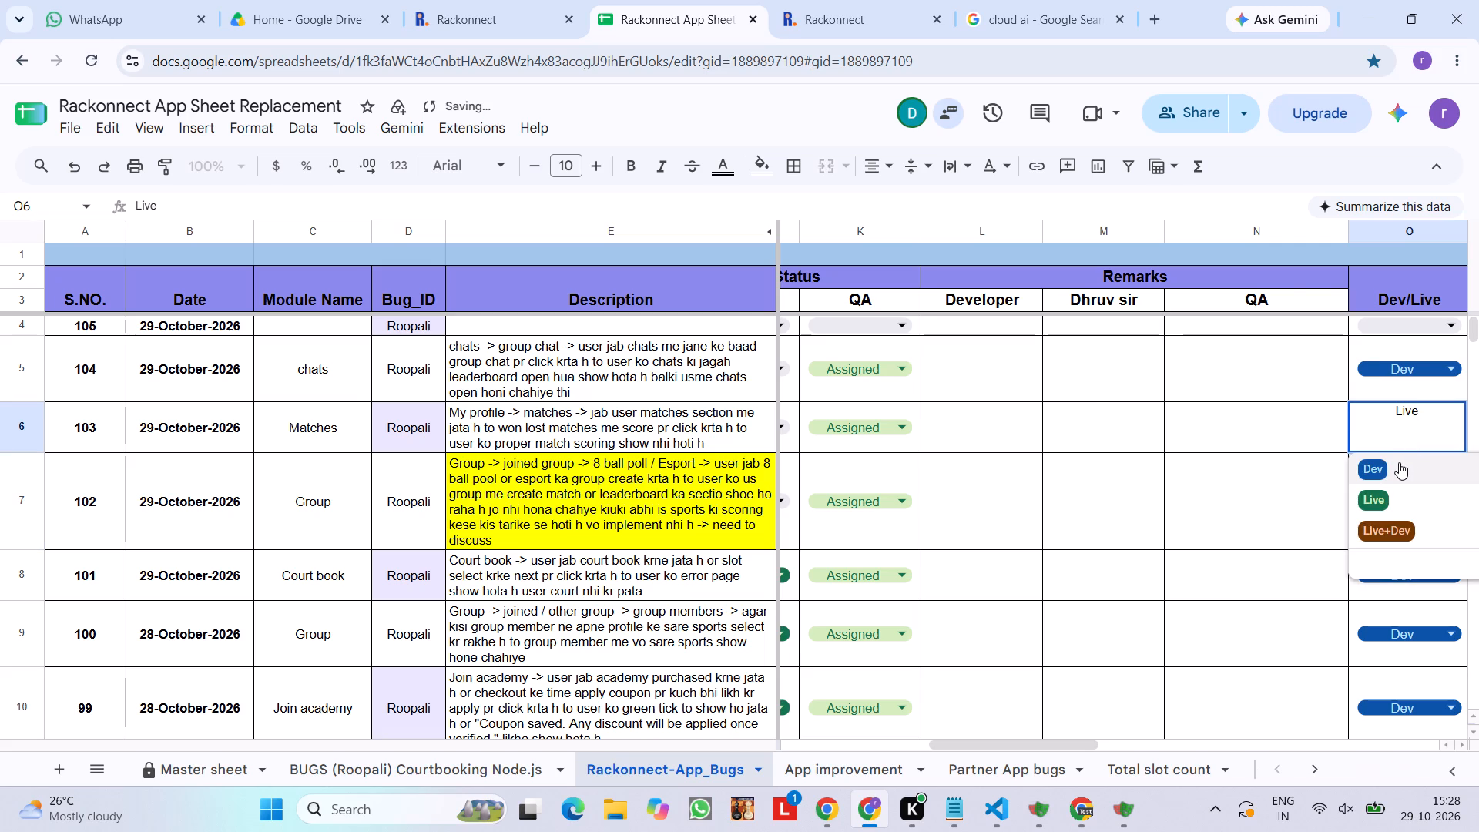
Insert two blank rows above bug 105 in the Rackonnect-App_Bugs sheet.
{"action": "scroll", "coordinate": [1399, 462], "scroll_direction": "right", "scroll_amount": 12}
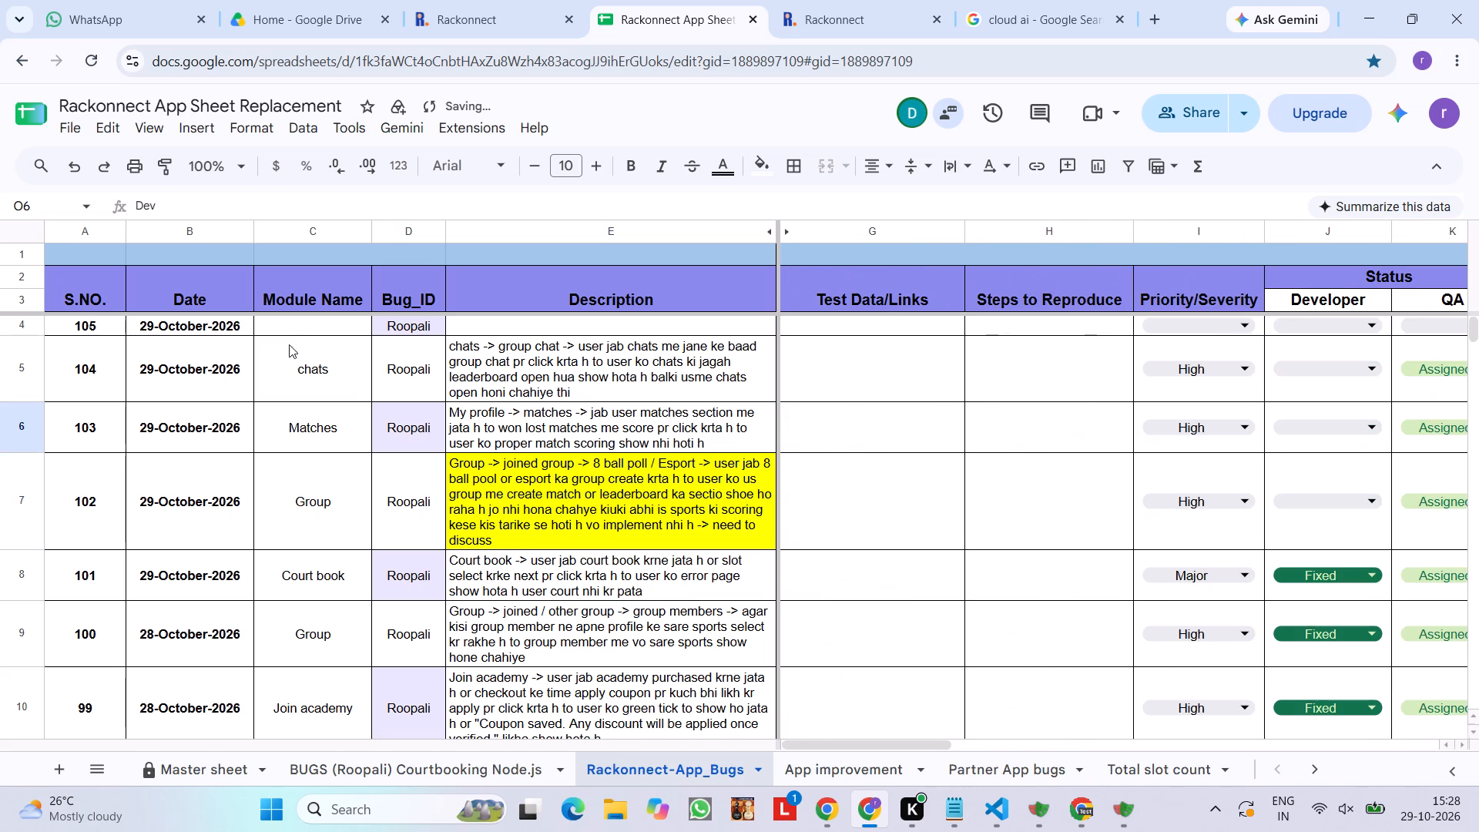
{"action": "left_click", "coordinate": [299, 328]}
{"action": "scroll", "coordinate": [299, 328], "scroll_direction": "up", "scroll_amount": 4}
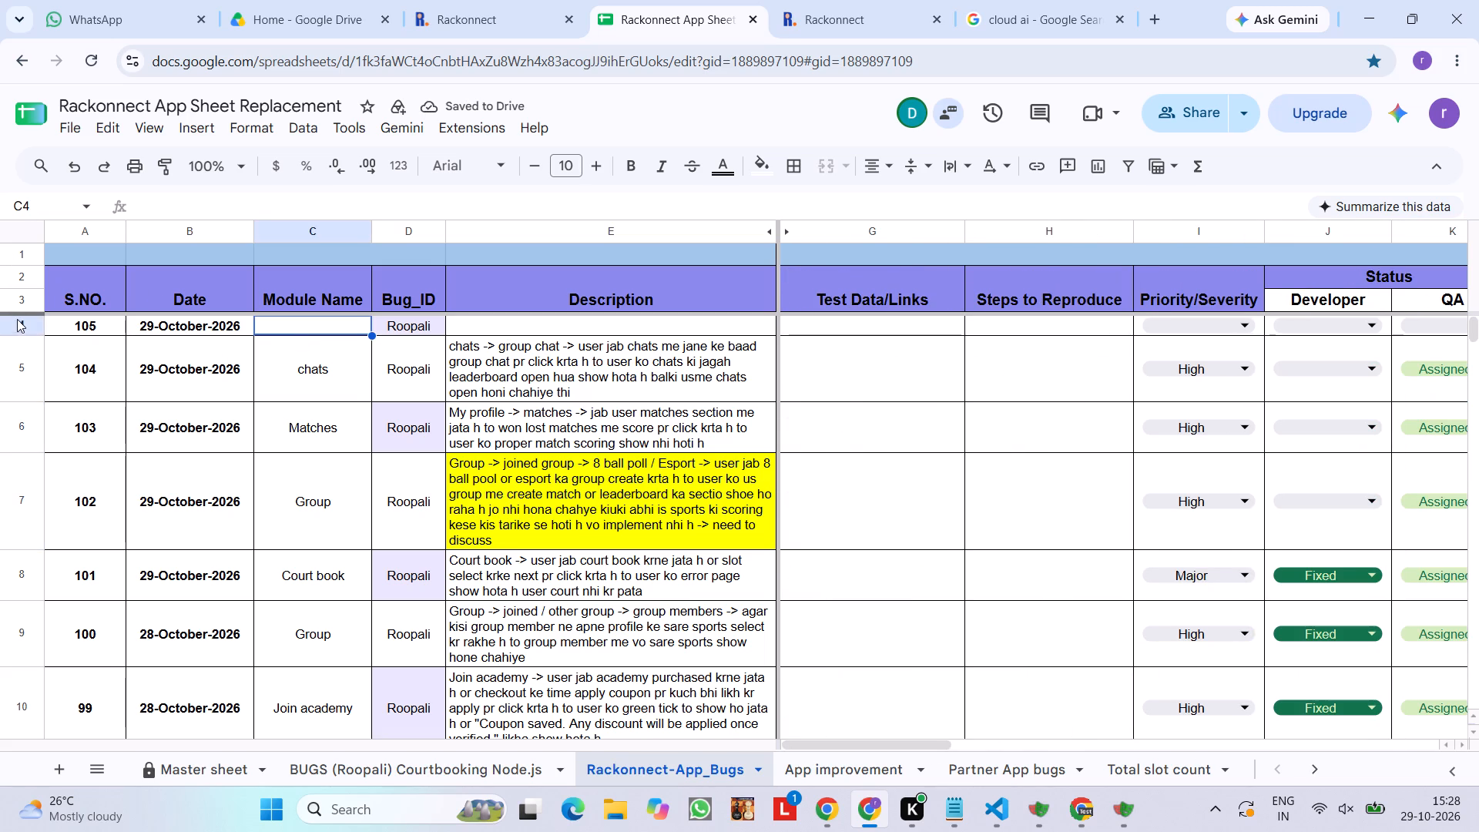
{"action": "left_click_drag", "start_coordinate": [18, 317], "coordinate": [30, 378]}
{"action": "right_click", "coordinate": [30, 378]}
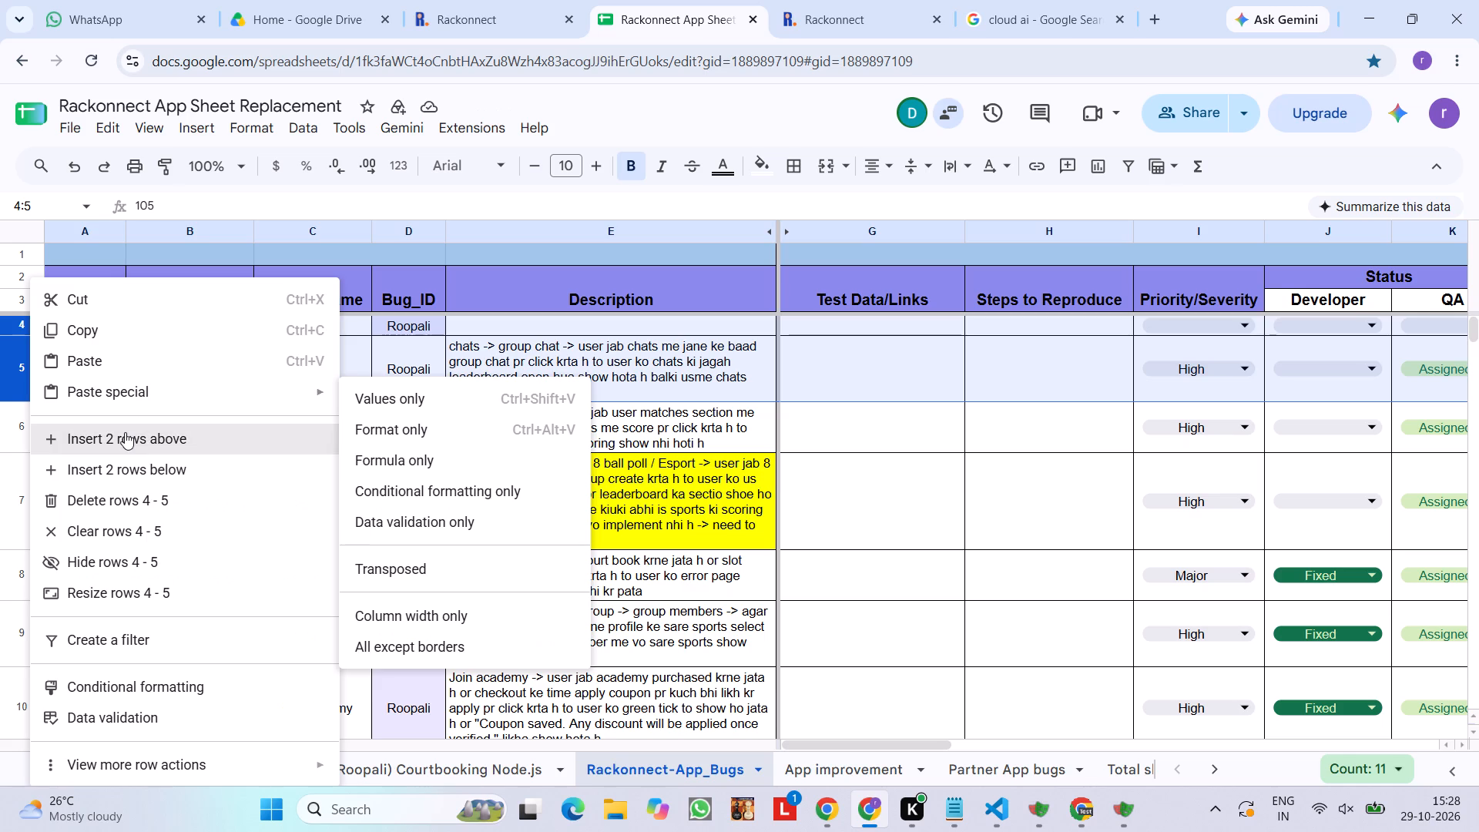
{"action": "left_click", "coordinate": [125, 433]}
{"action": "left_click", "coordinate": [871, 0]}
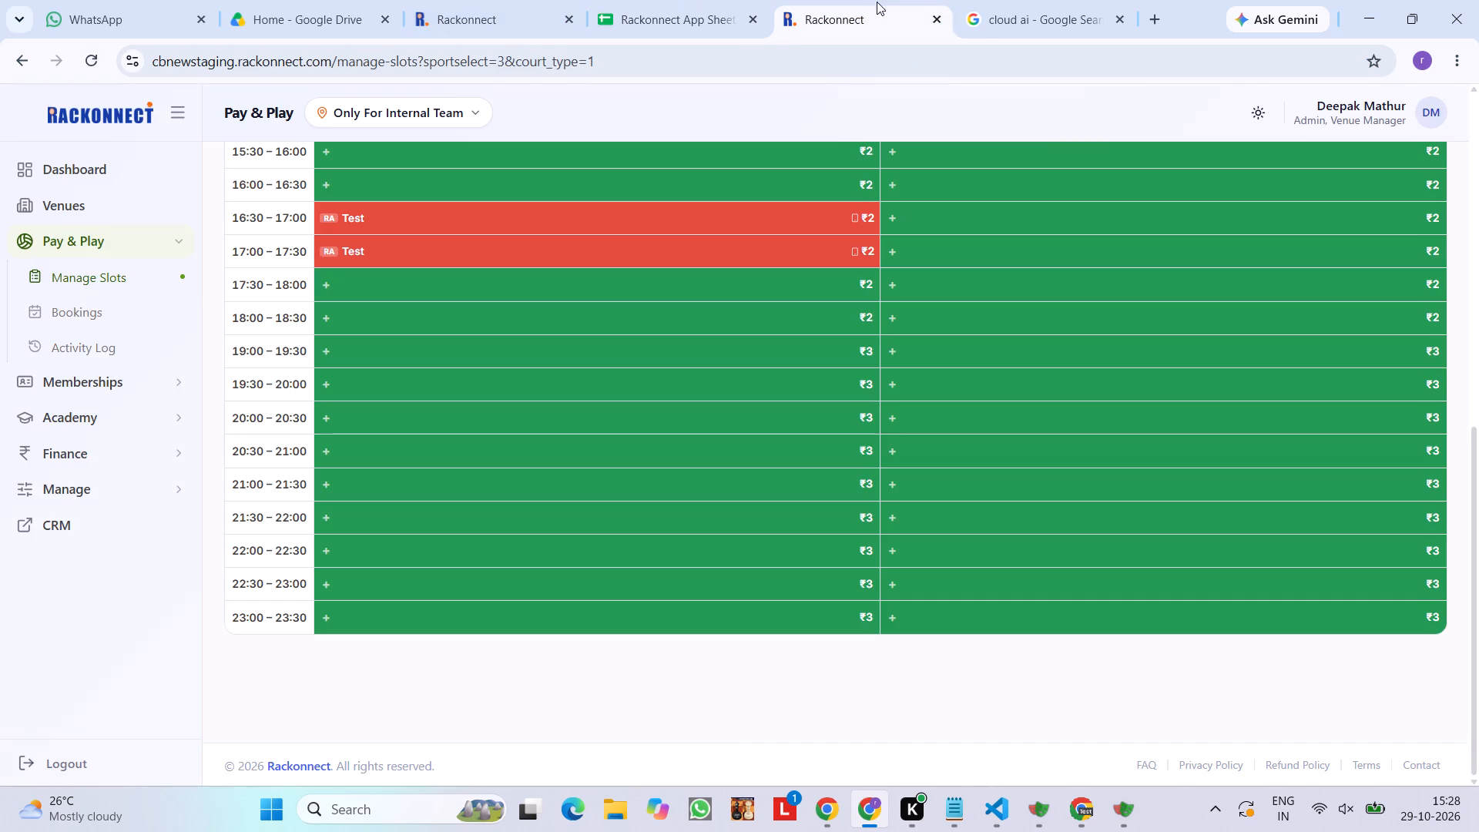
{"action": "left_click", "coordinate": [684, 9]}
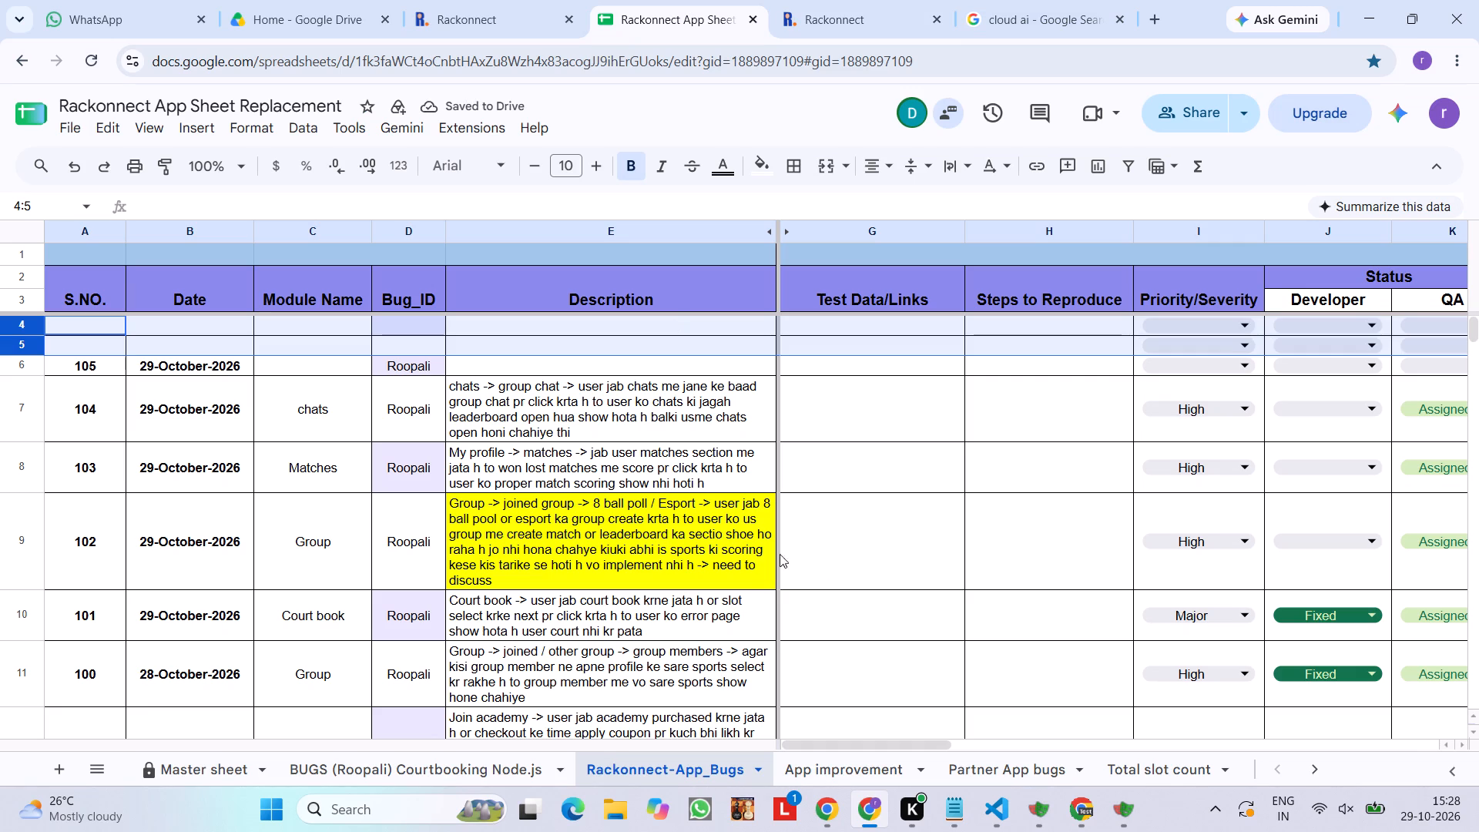
Number the two new rows 106 and 107 in the S.NO. column, with 107 in the uppermost row.
{"action": "left_click", "coordinate": [96, 351]}
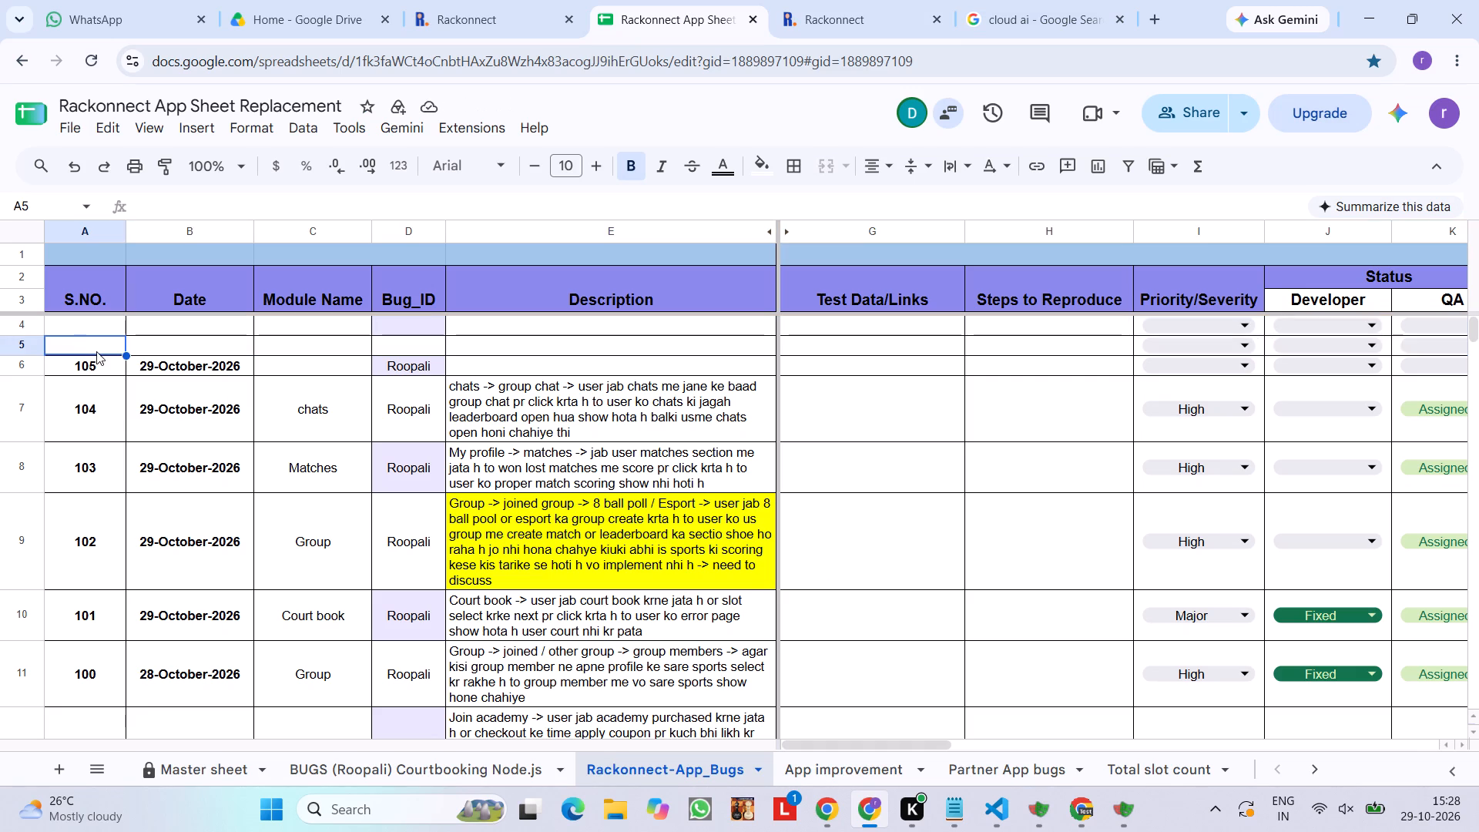
{"action": "type", "text": "10"}
{"action": "key", "text": "6"}
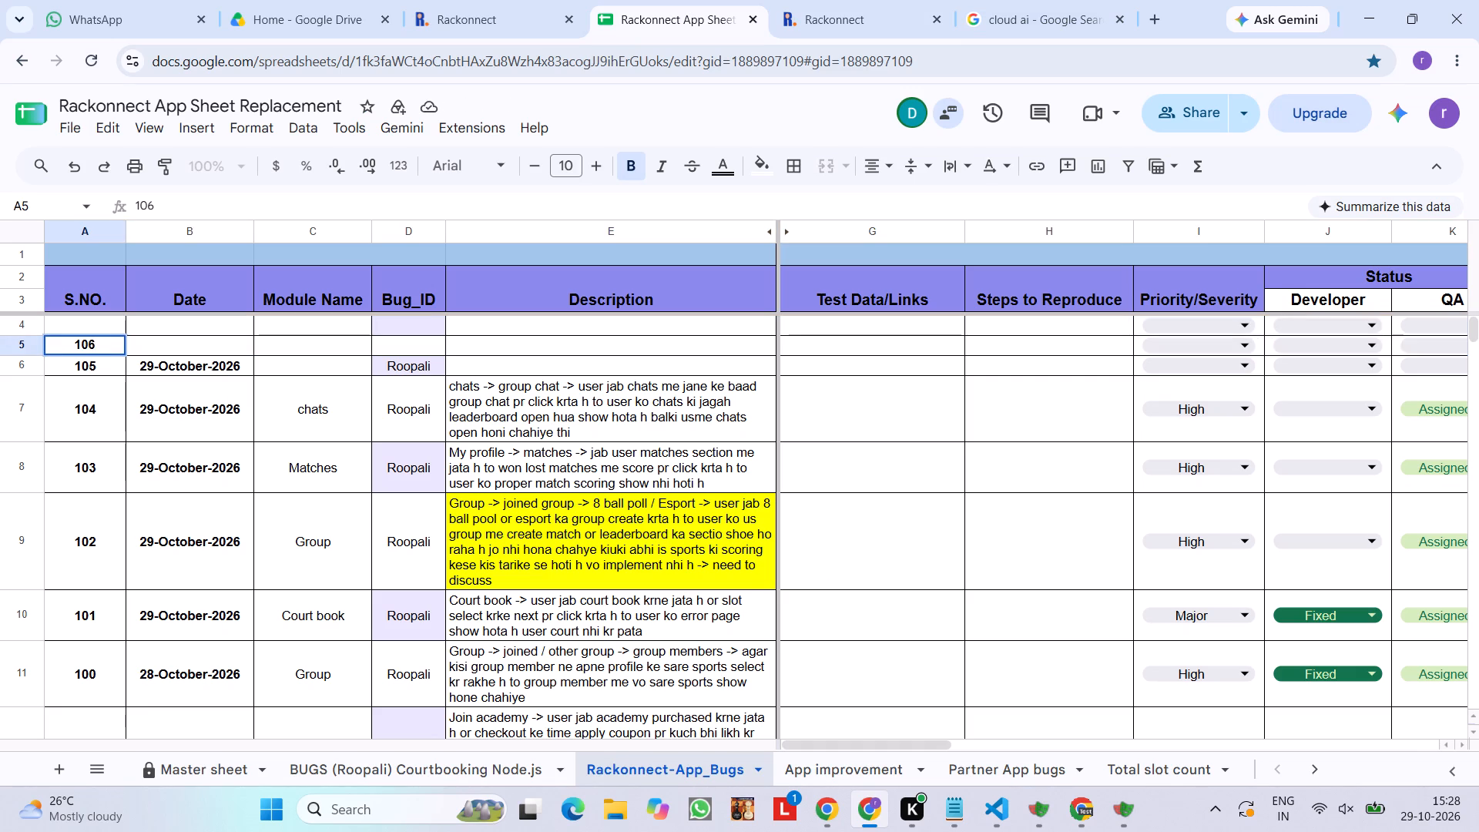
{"action": "key", "text": "Up"}
{"action": "type", "text": "107"}
{"action": "key", "text": "Right"}
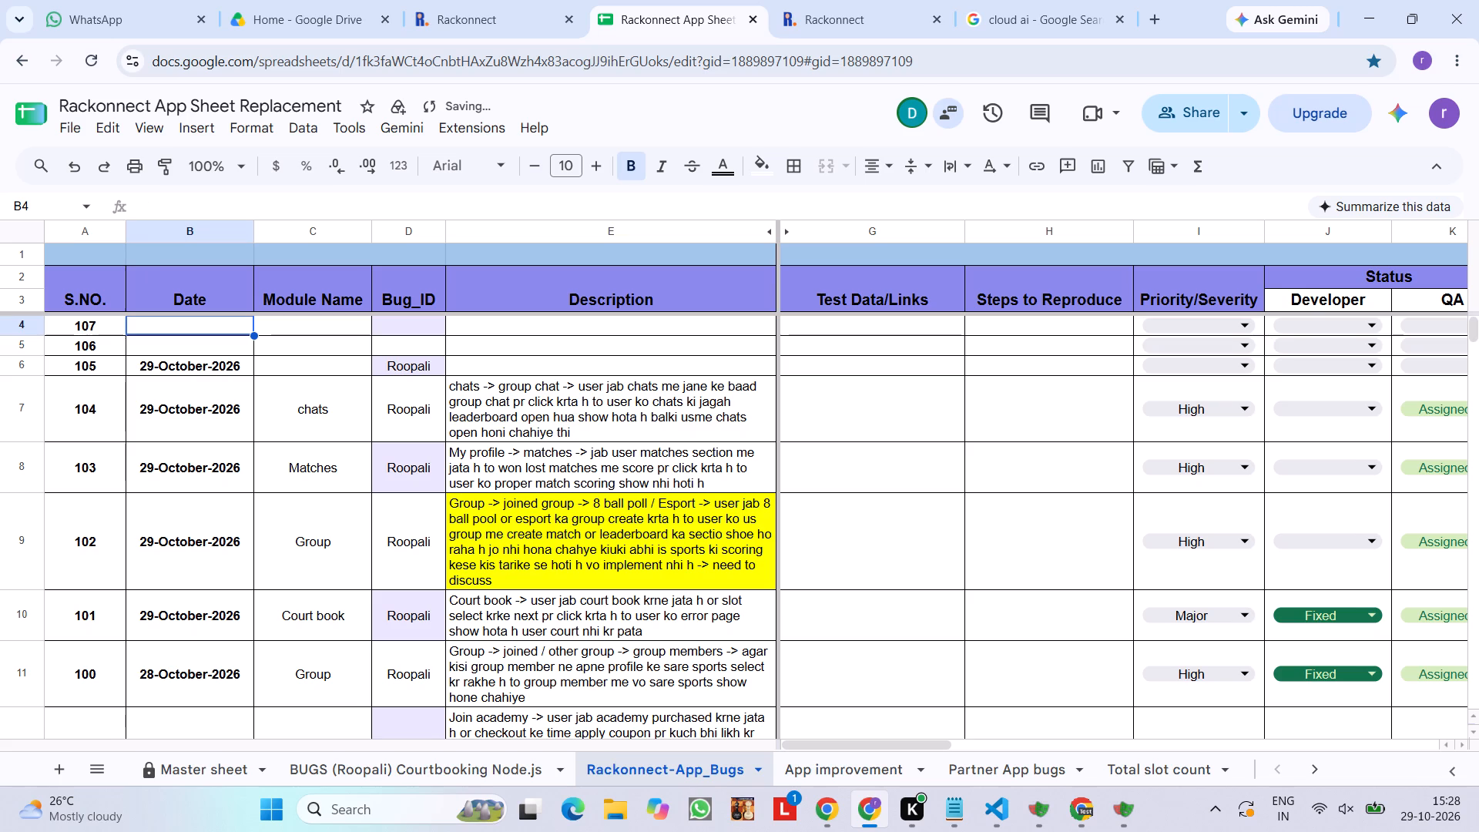
Copy bug 105's date, 29-October-2026, into the Date cells of bugs 106 and 107.
{"action": "key", "text": "Down"}
{"action": "key", "text": "Down"}
{"action": "key", "text": "ctrl+c"}
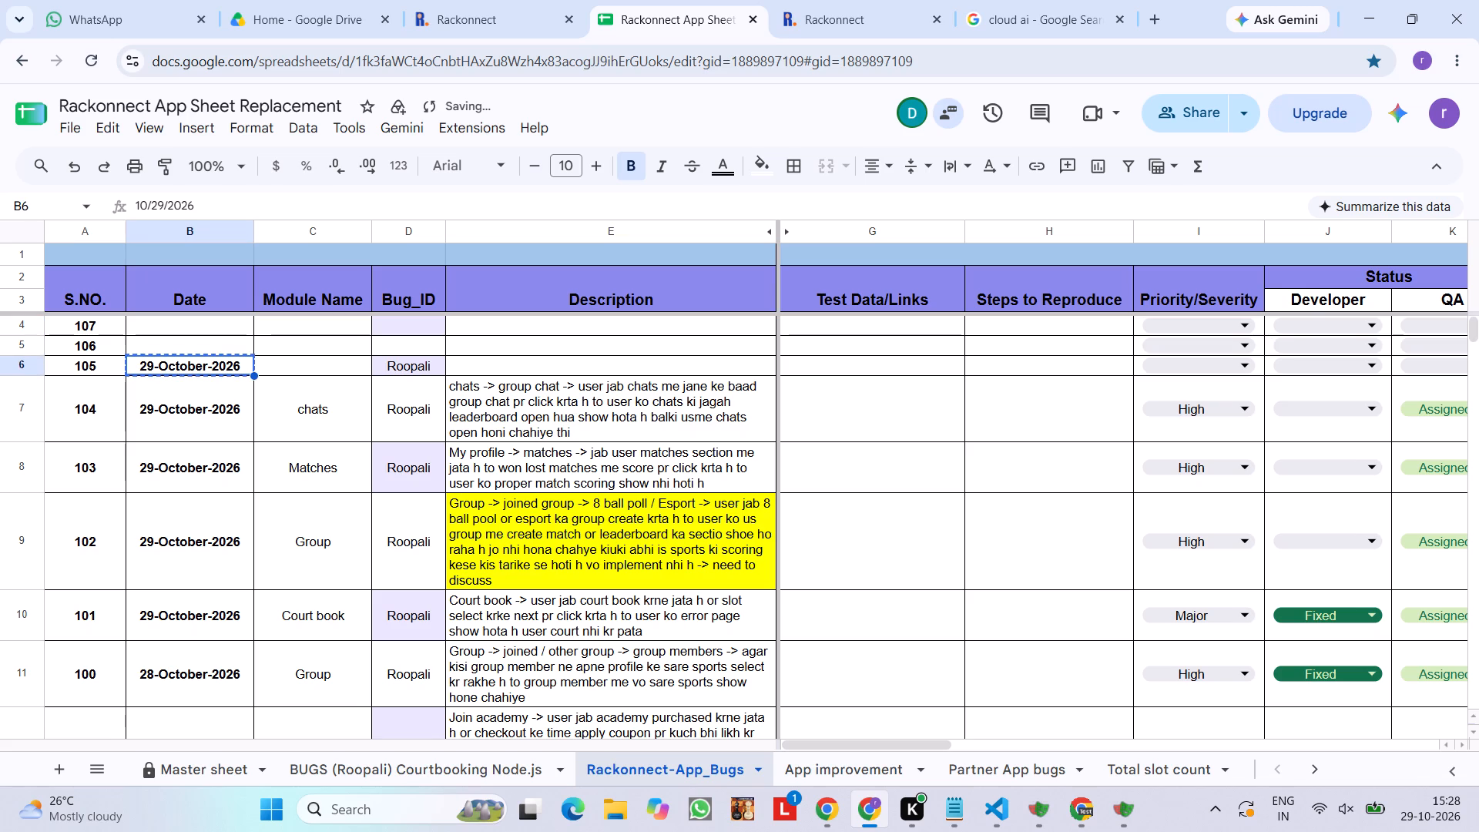
{"action": "key", "text": "Up"}
{"action": "key", "text": "shift+Up"}
{"action": "key", "text": "ctrl+v"}
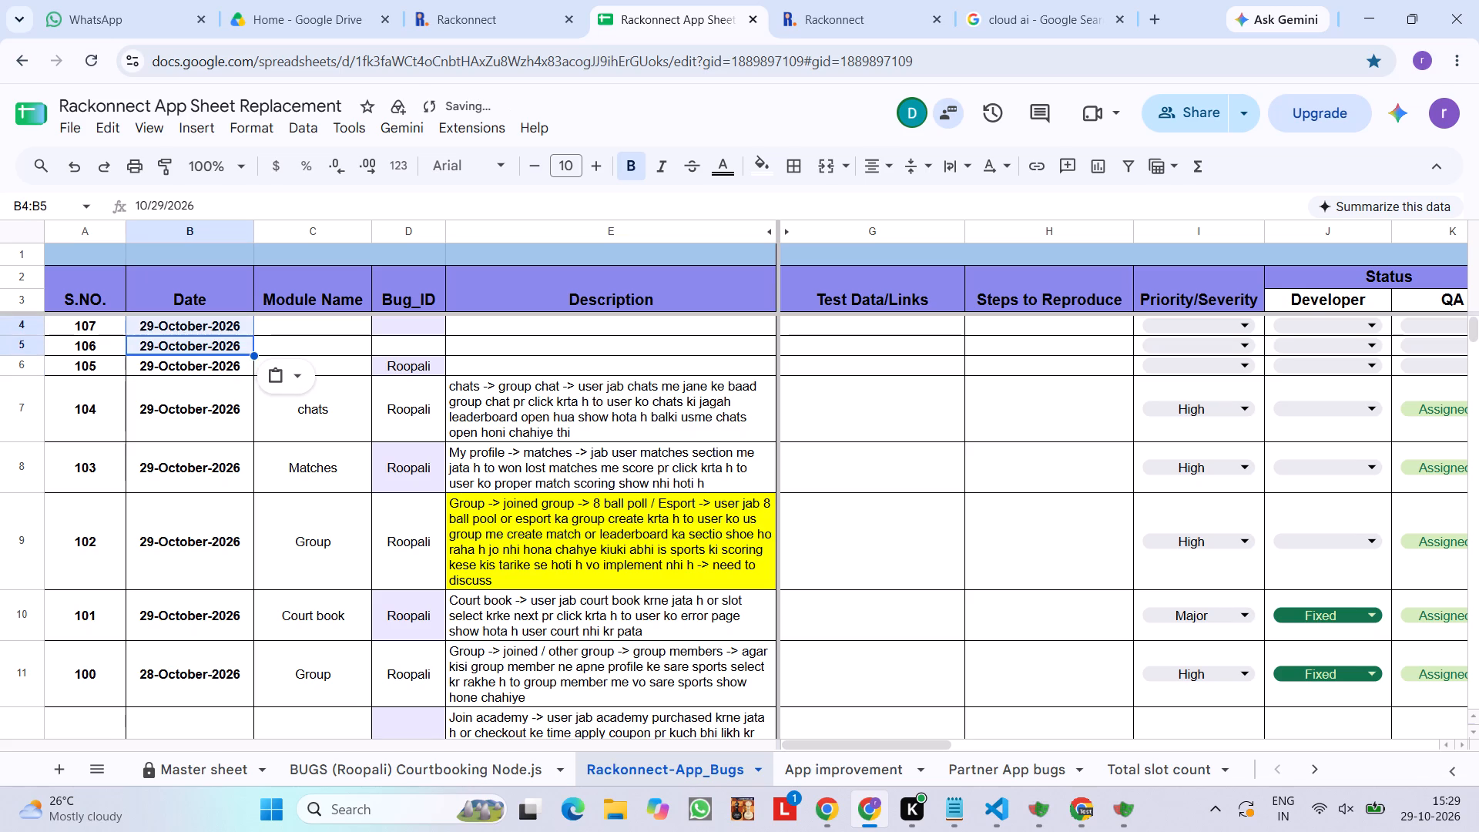
Copy bug 105's Bug_ID entry, Roopali, into the Bug_ID cells of bugs 106 and 107.
{"action": "left_click", "coordinate": [406, 374]}
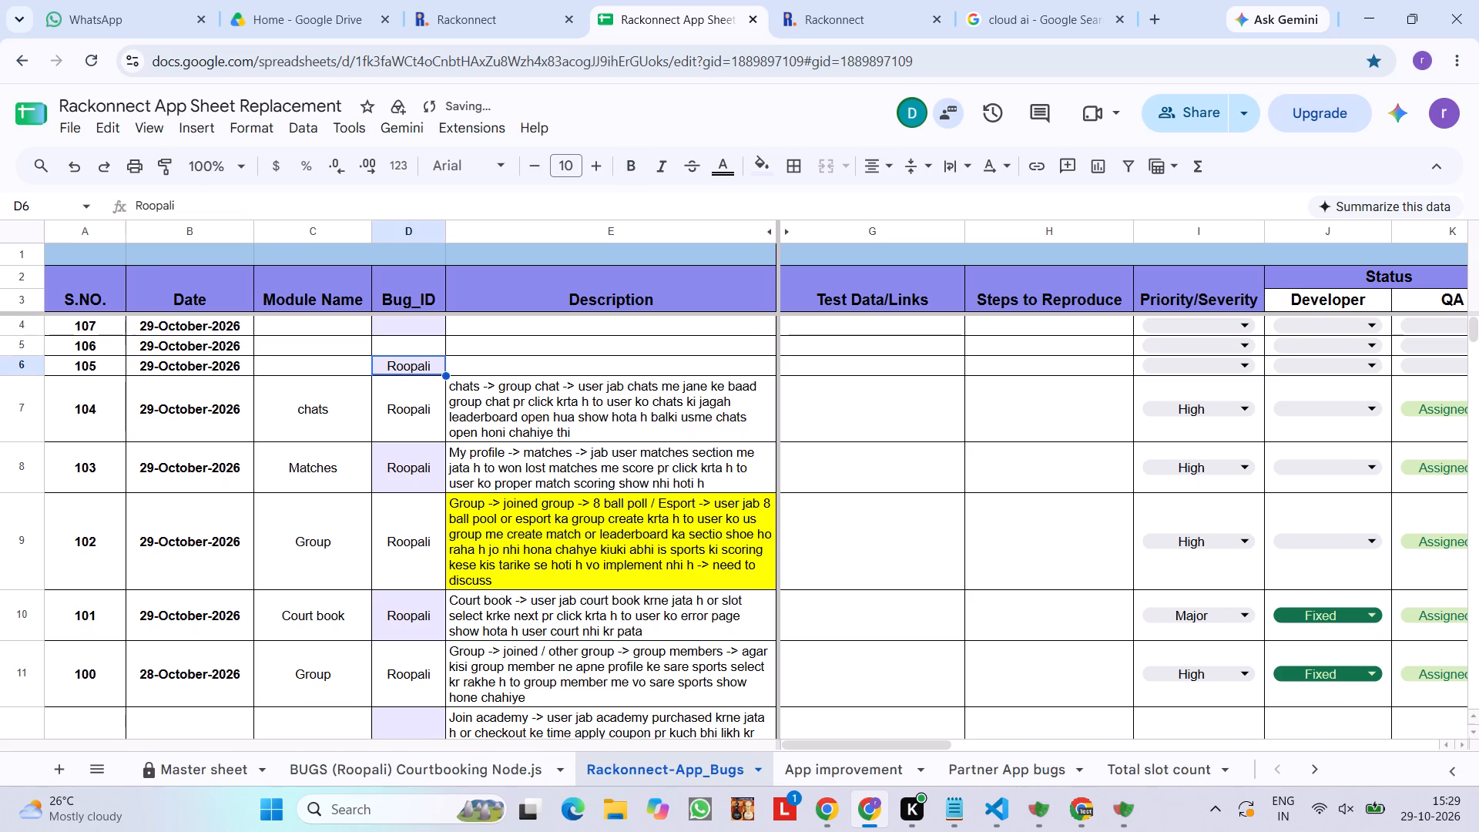
{"action": "key", "text": "ctrl+c"}
{"action": "left_click_drag", "start_coordinate": [418, 324], "coordinate": [417, 343]}
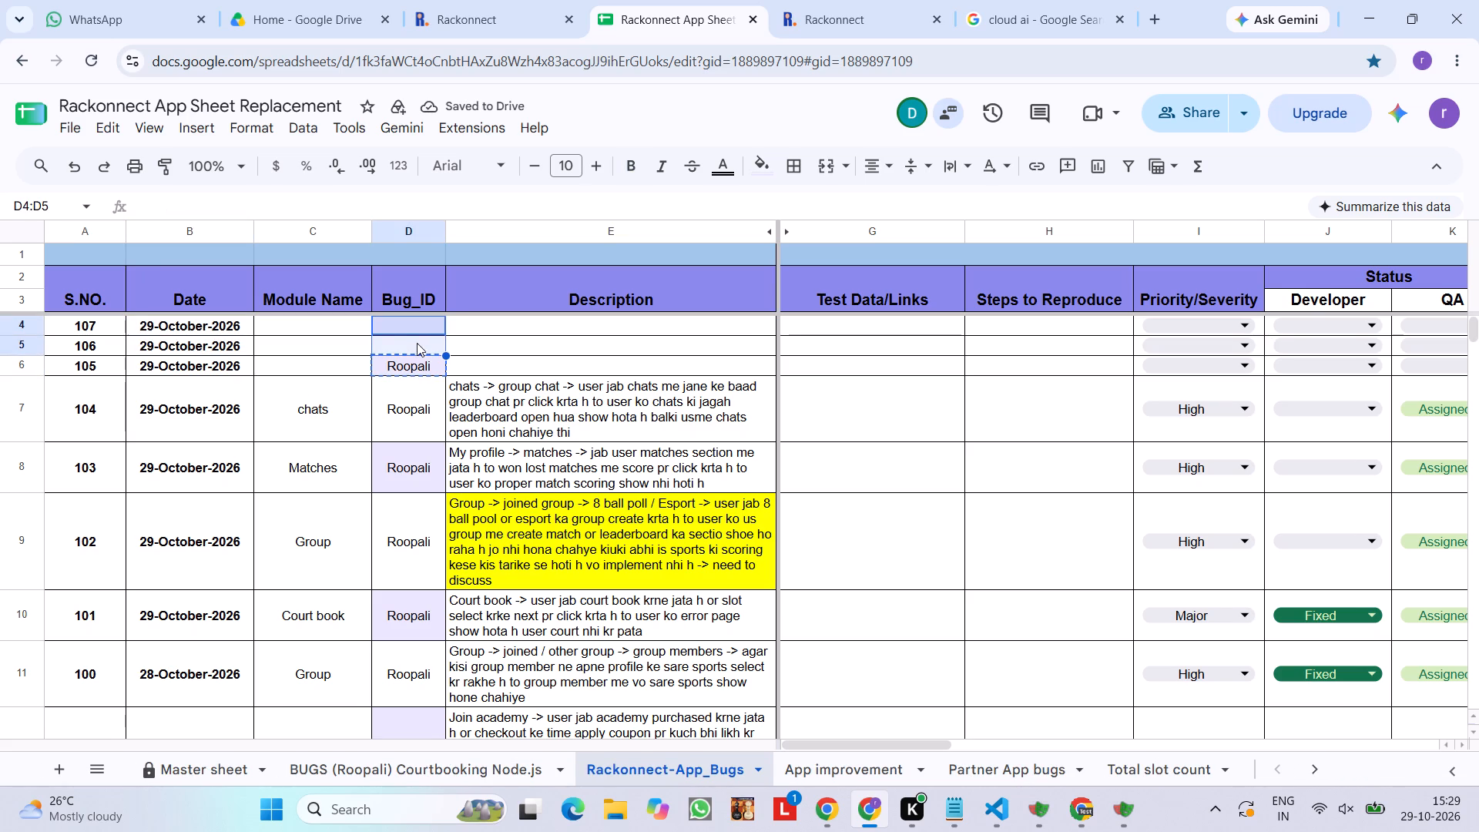
{"action": "key", "text": "ctrl+v"}
{"action": "left_click", "coordinate": [320, 366]}
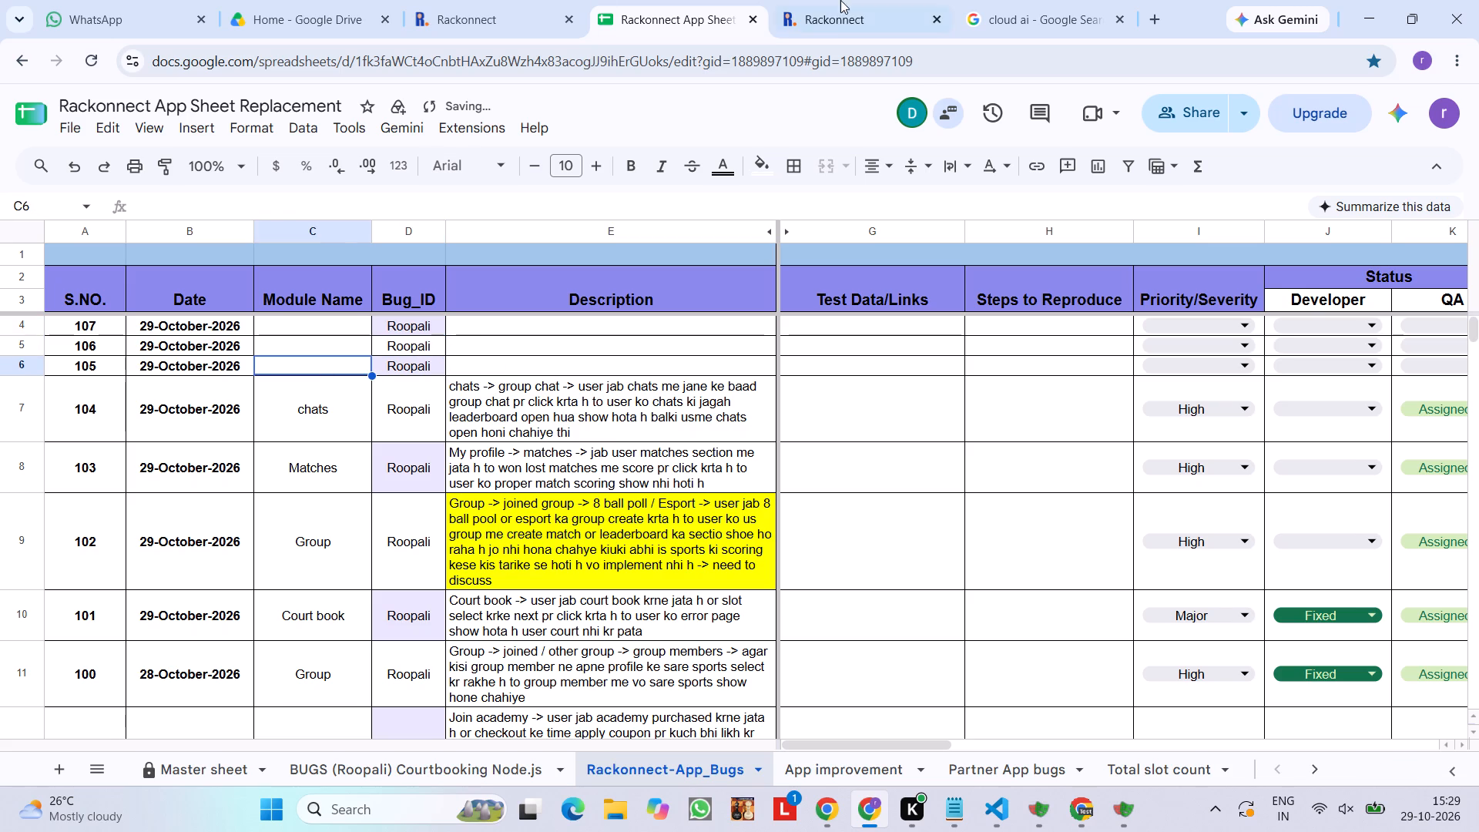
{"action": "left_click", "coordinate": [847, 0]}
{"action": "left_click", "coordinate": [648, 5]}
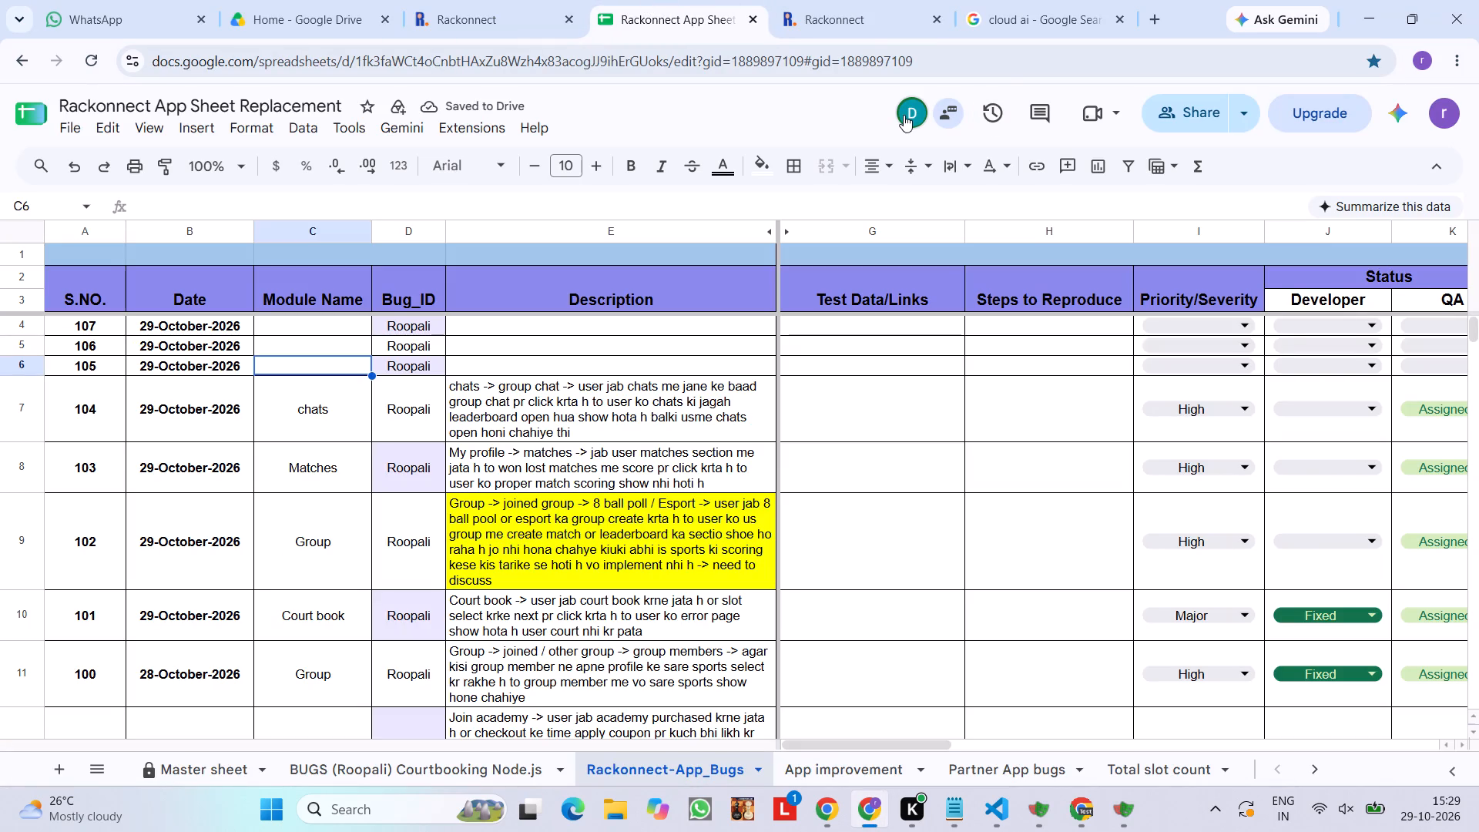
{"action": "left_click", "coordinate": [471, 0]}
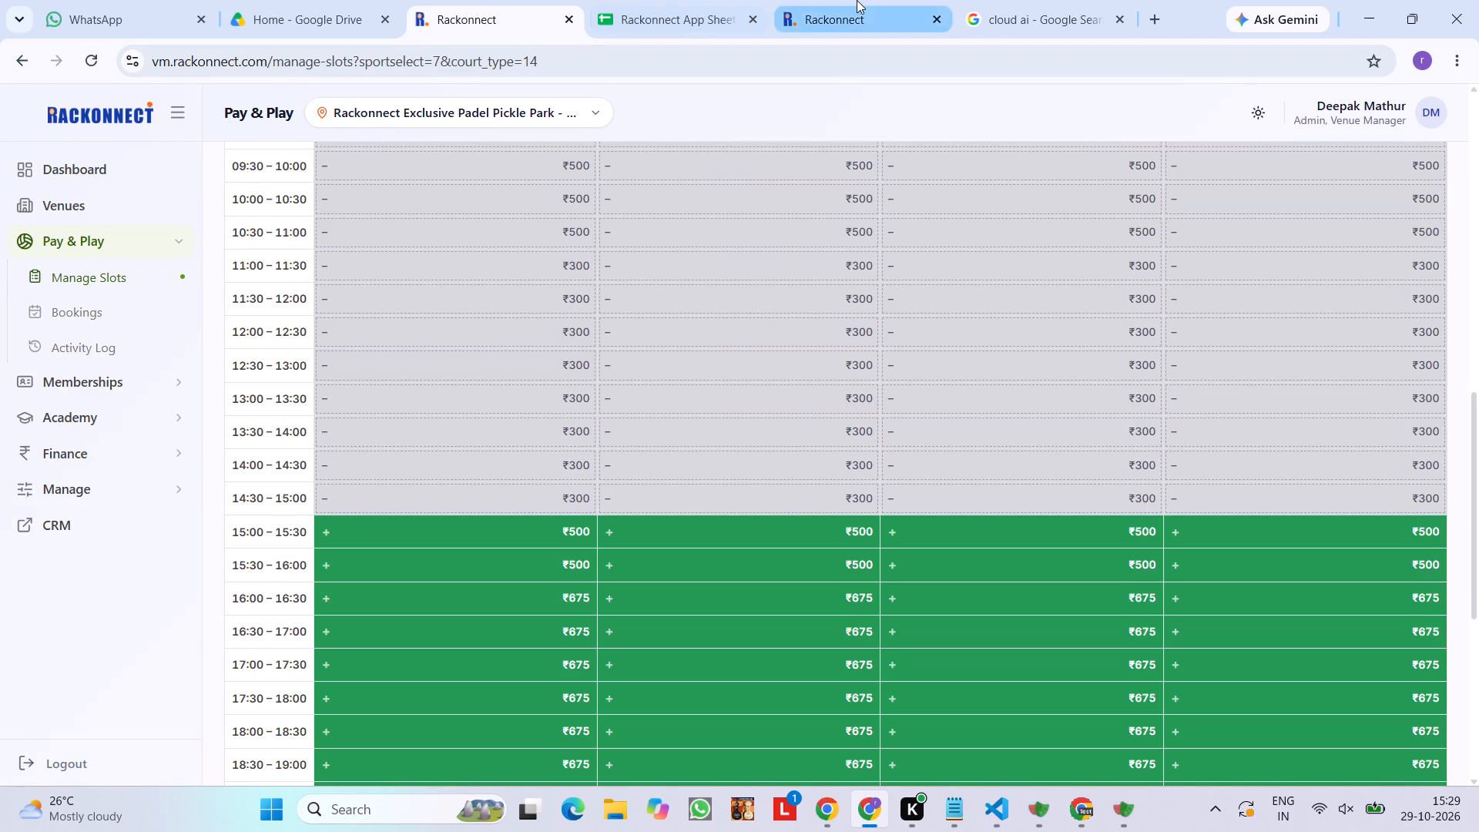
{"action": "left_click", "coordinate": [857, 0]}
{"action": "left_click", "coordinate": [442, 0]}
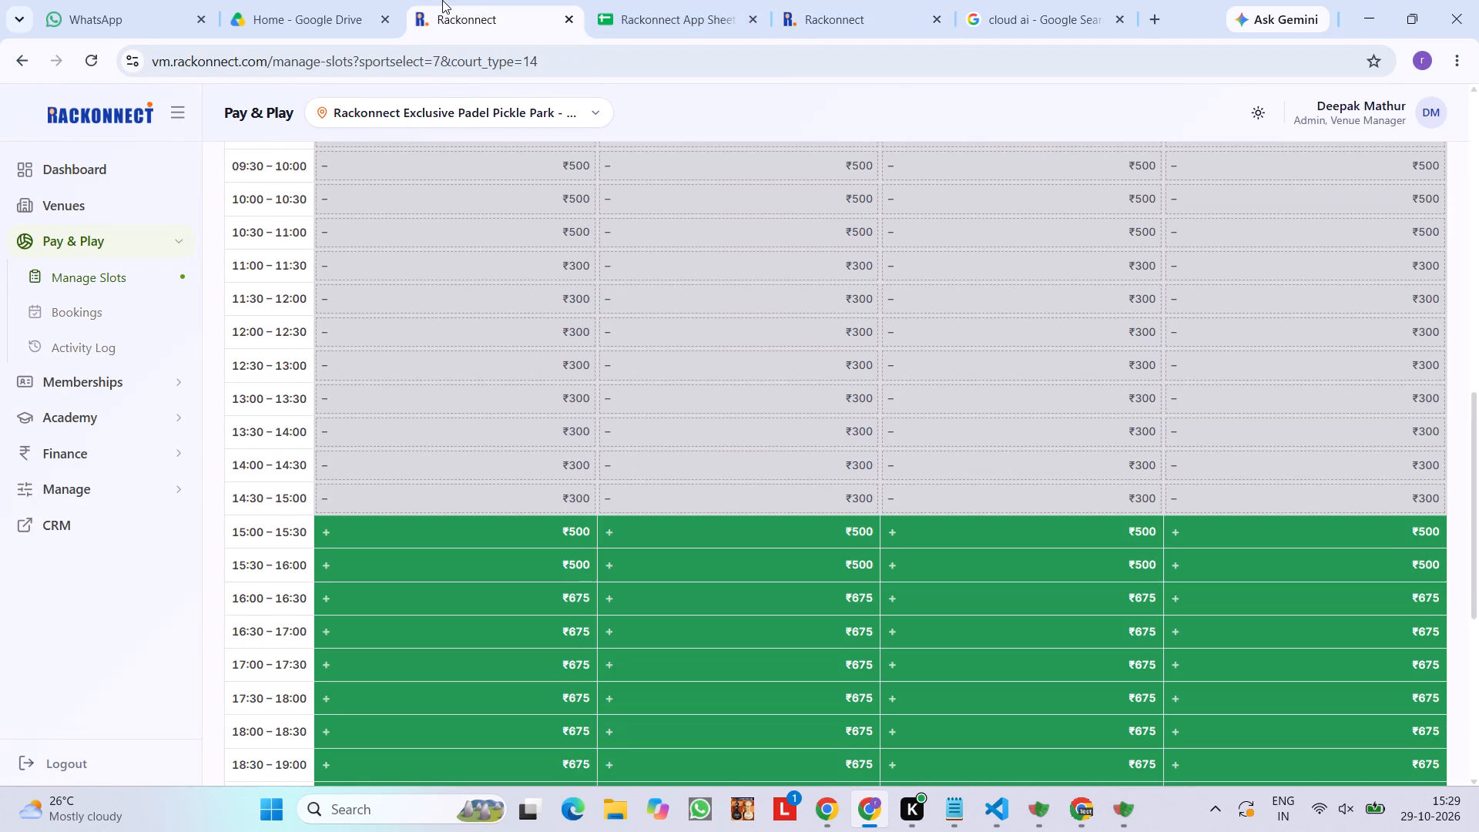
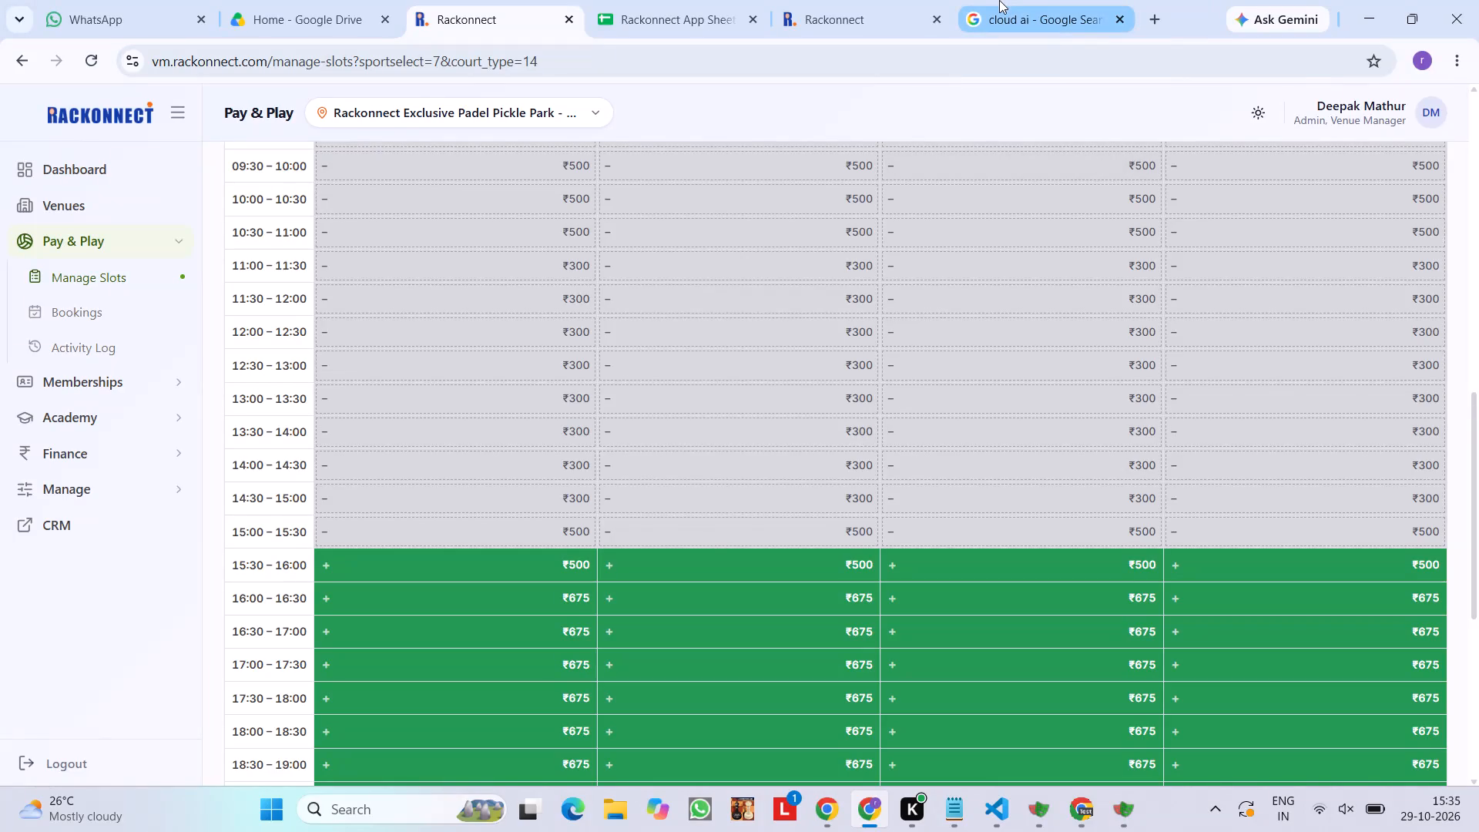
Return to the Rackonnect-App_Bugs sheet and enter Notification as the Module Name of bug 105.
{"action": "left_click", "coordinate": [877, 0]}
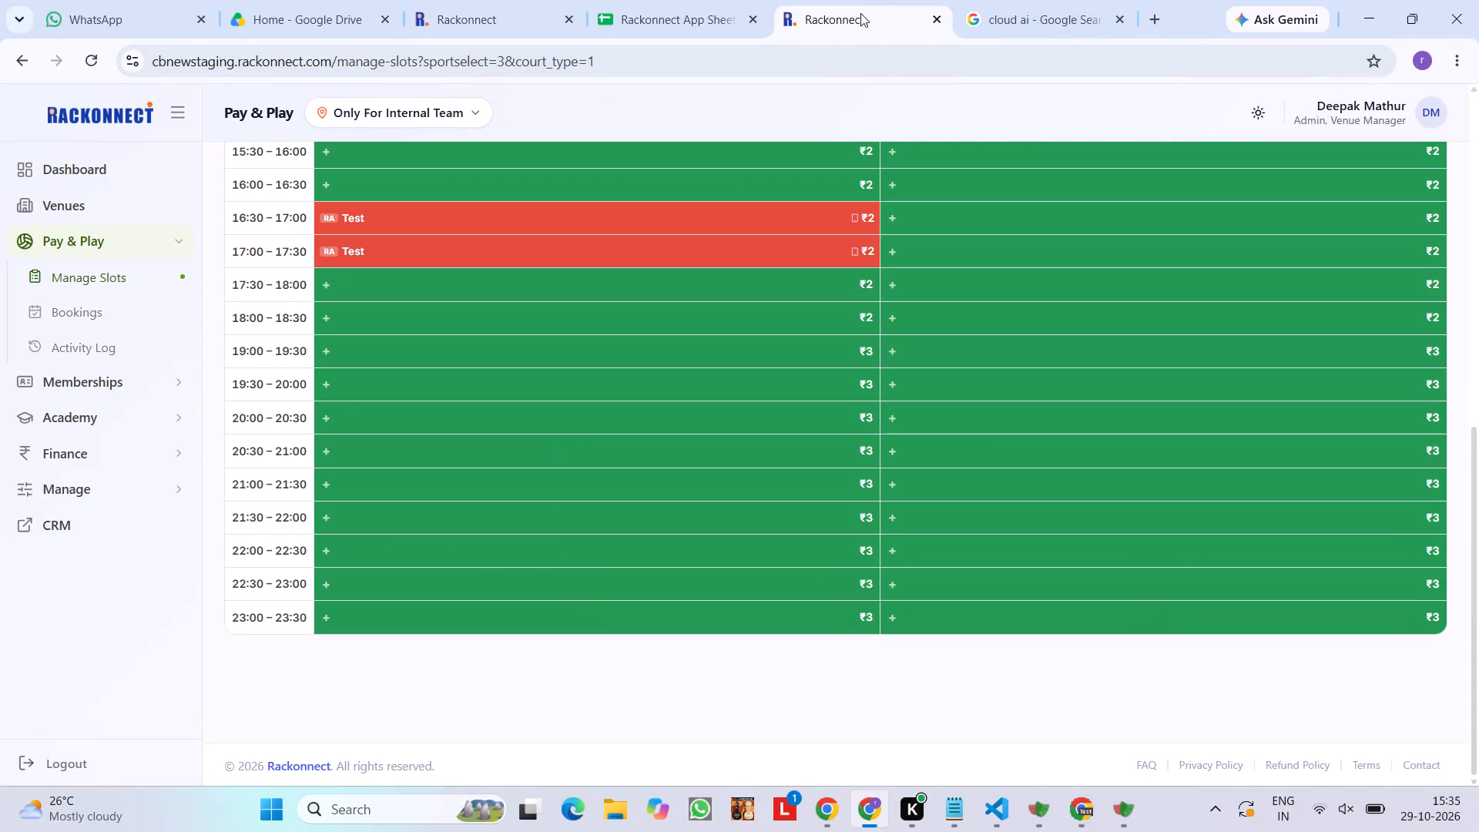
{"action": "left_click", "coordinate": [653, 0]}
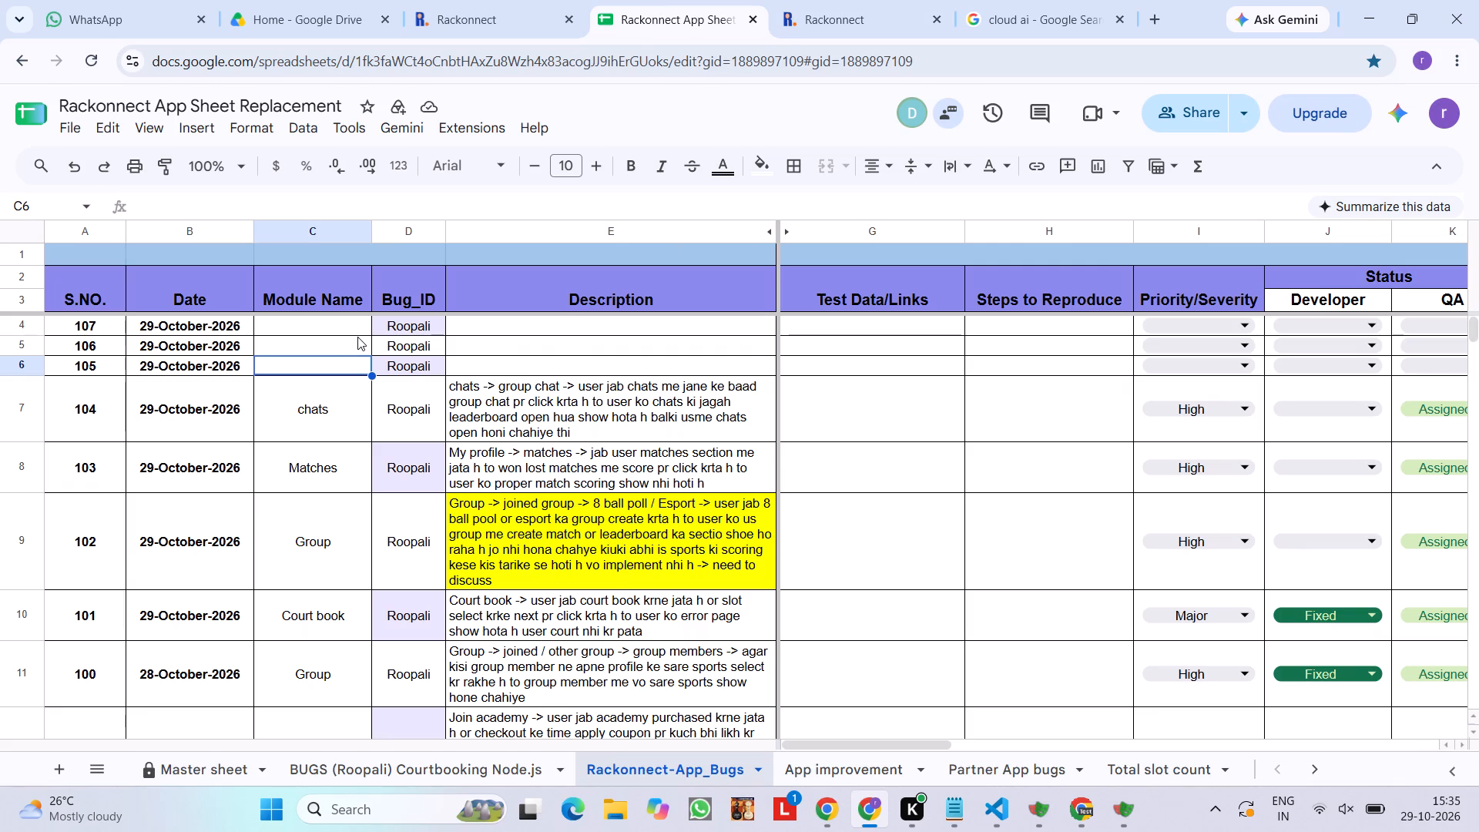
{"action": "type", "text": "Notification"}
{"action": "key", "text": "space"}
{"action": "key", "text": "Tab"}
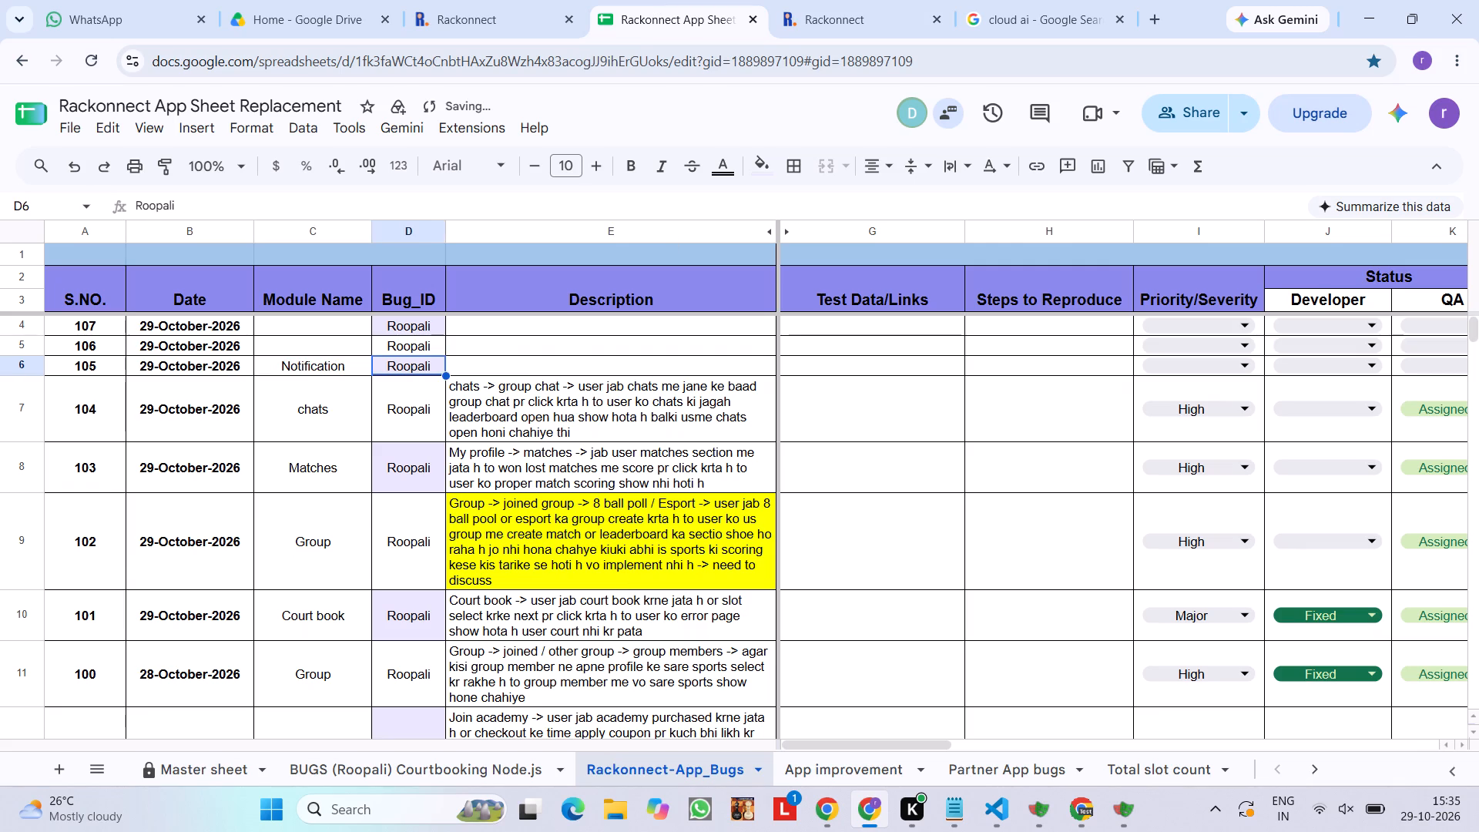
Begin bug 105's Description with "notification -> jab user notification section me jata h to user ko notification time galat show hota h user ne match".
{"action": "key", "text": "Tab"}
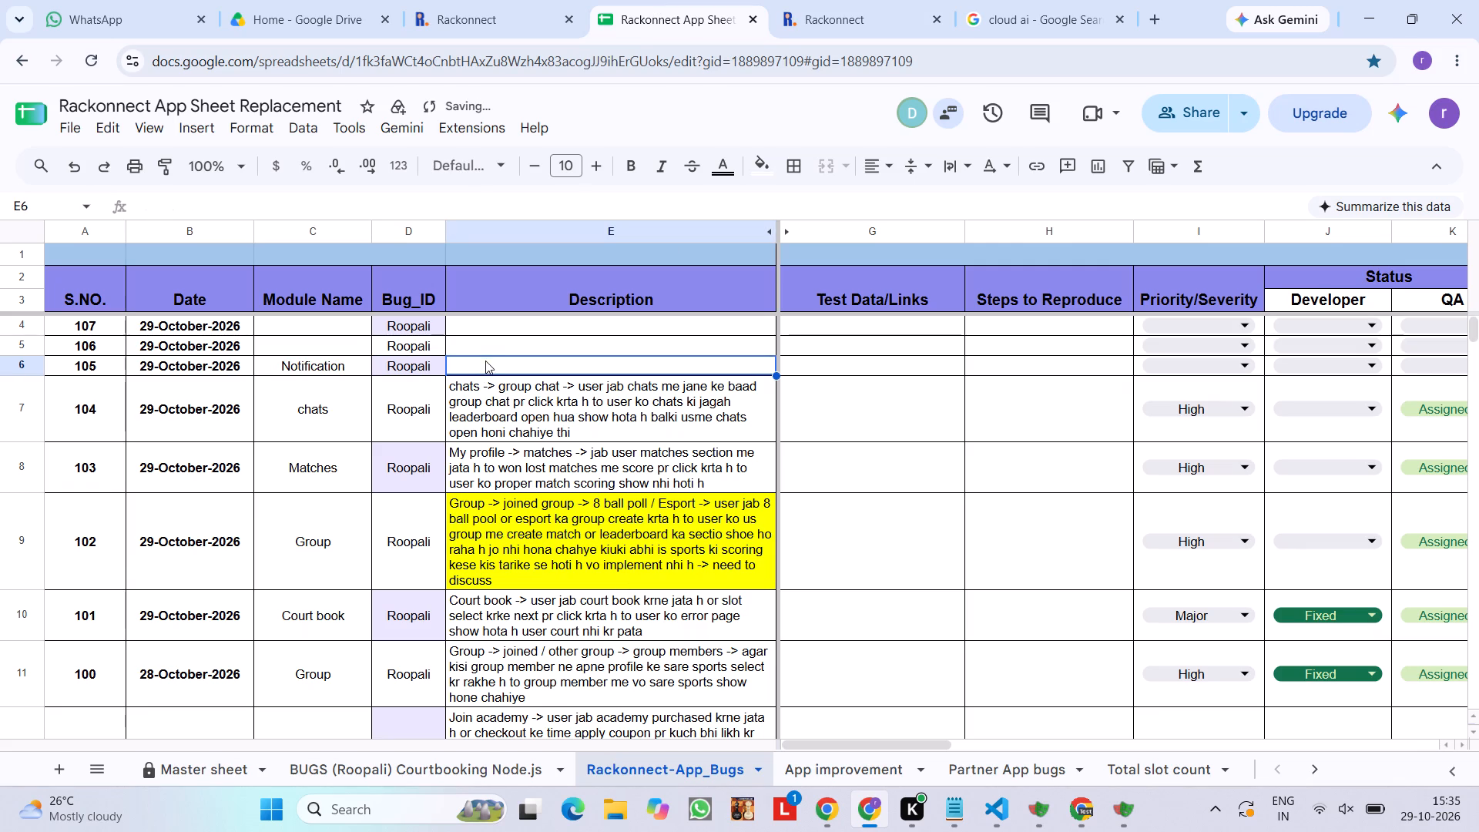
{"action": "double_click", "coordinate": [485, 361]}
{"action": "type", "text": "notification"}
{"action": "key", "text": "space"}
{"action": "type", "text": "-> jab user"}
{"action": "key", "text": "space"}
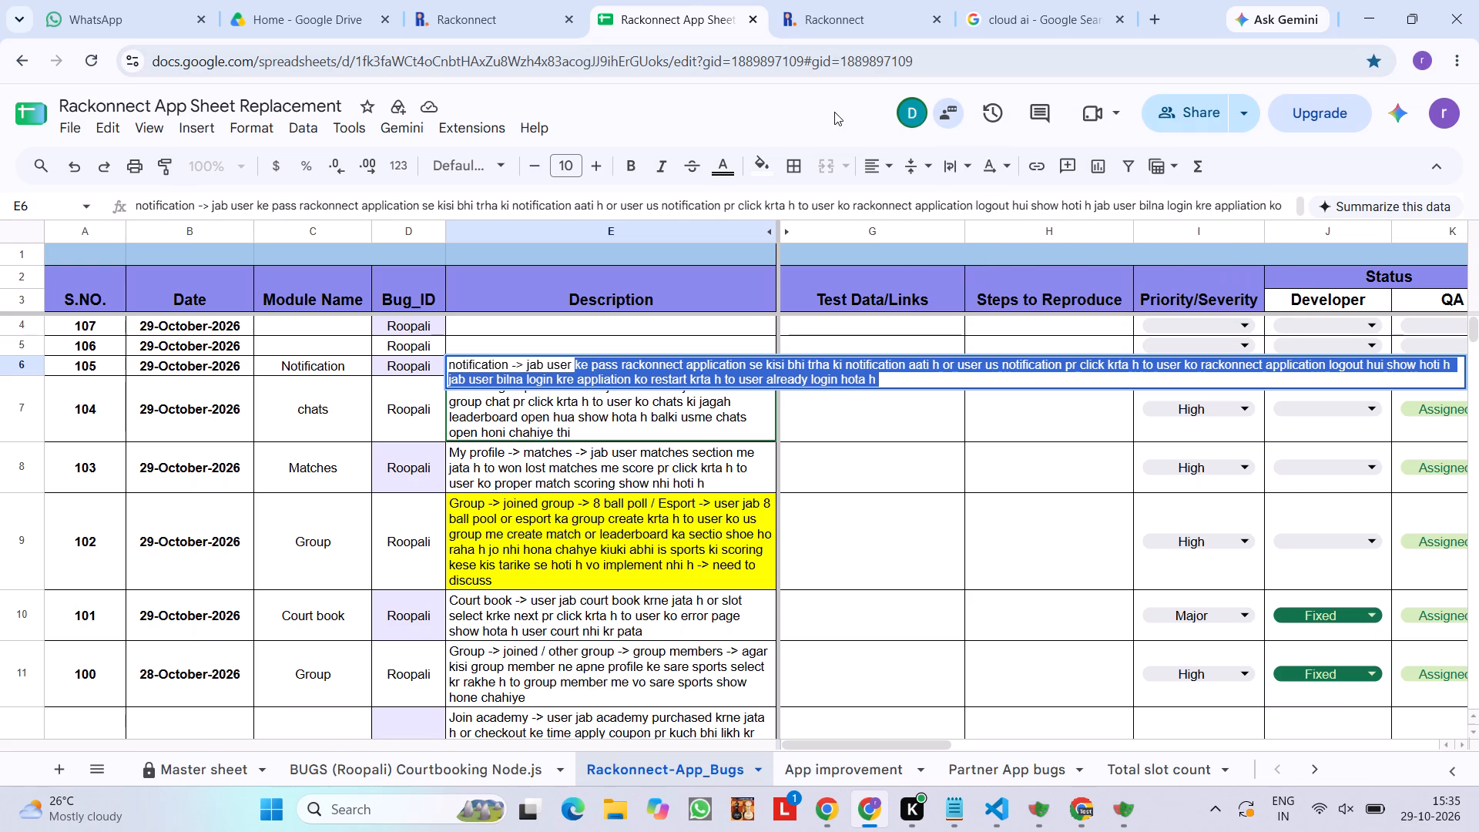
{"action": "type", "text": "notification"}
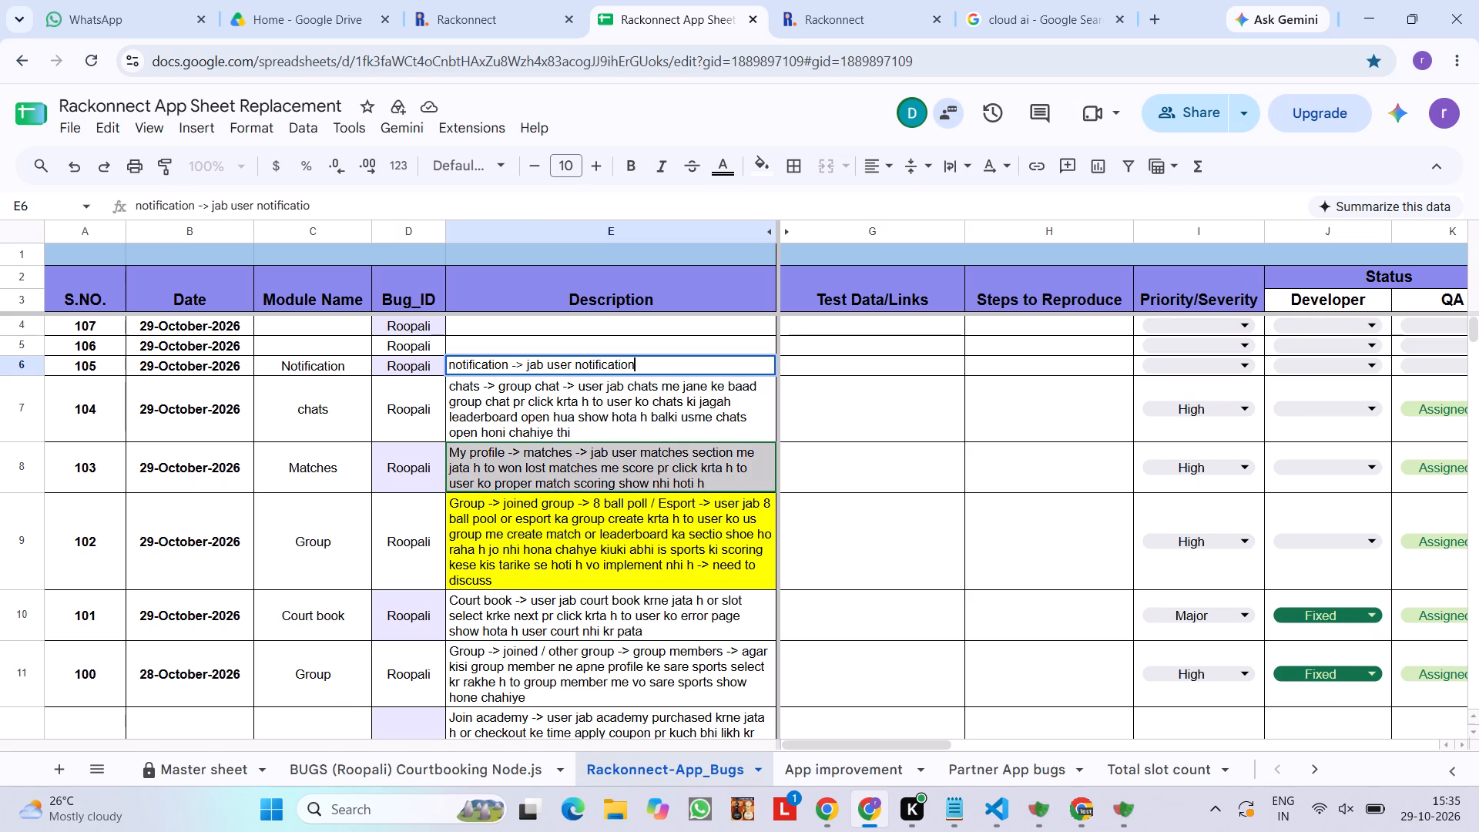
{"action": "key", "text": "space"}
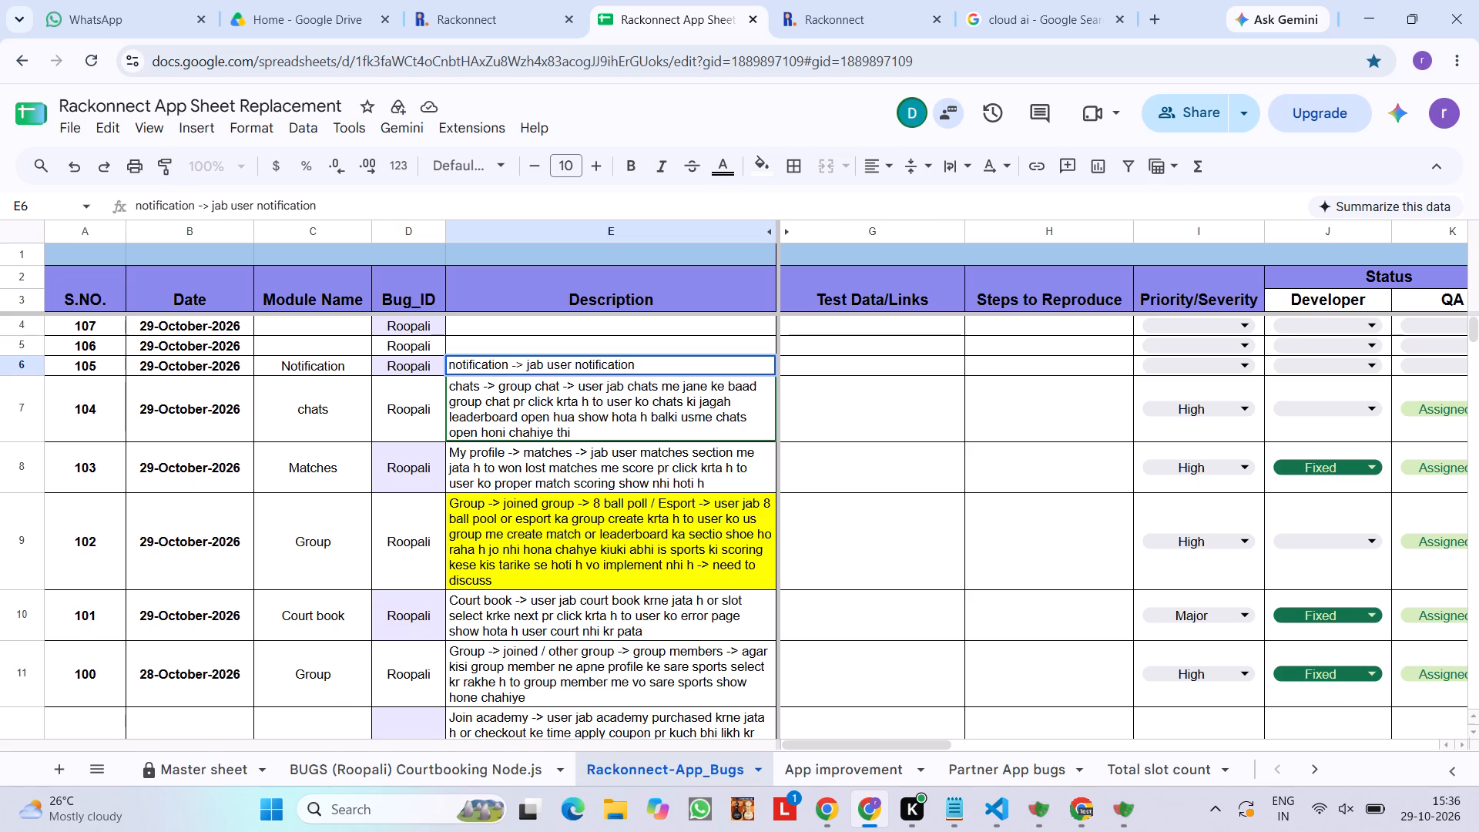
{"action": "type", "text": "section me jata j ="}
{"action": "key", "text": "BackSpace"}
{"action": "key", "text": "BackSpace"}
{"action": "key", "text": "BackSpace"}
{"action": "type", "text": "h to user ko"}
{"action": "key", "text": "space"}
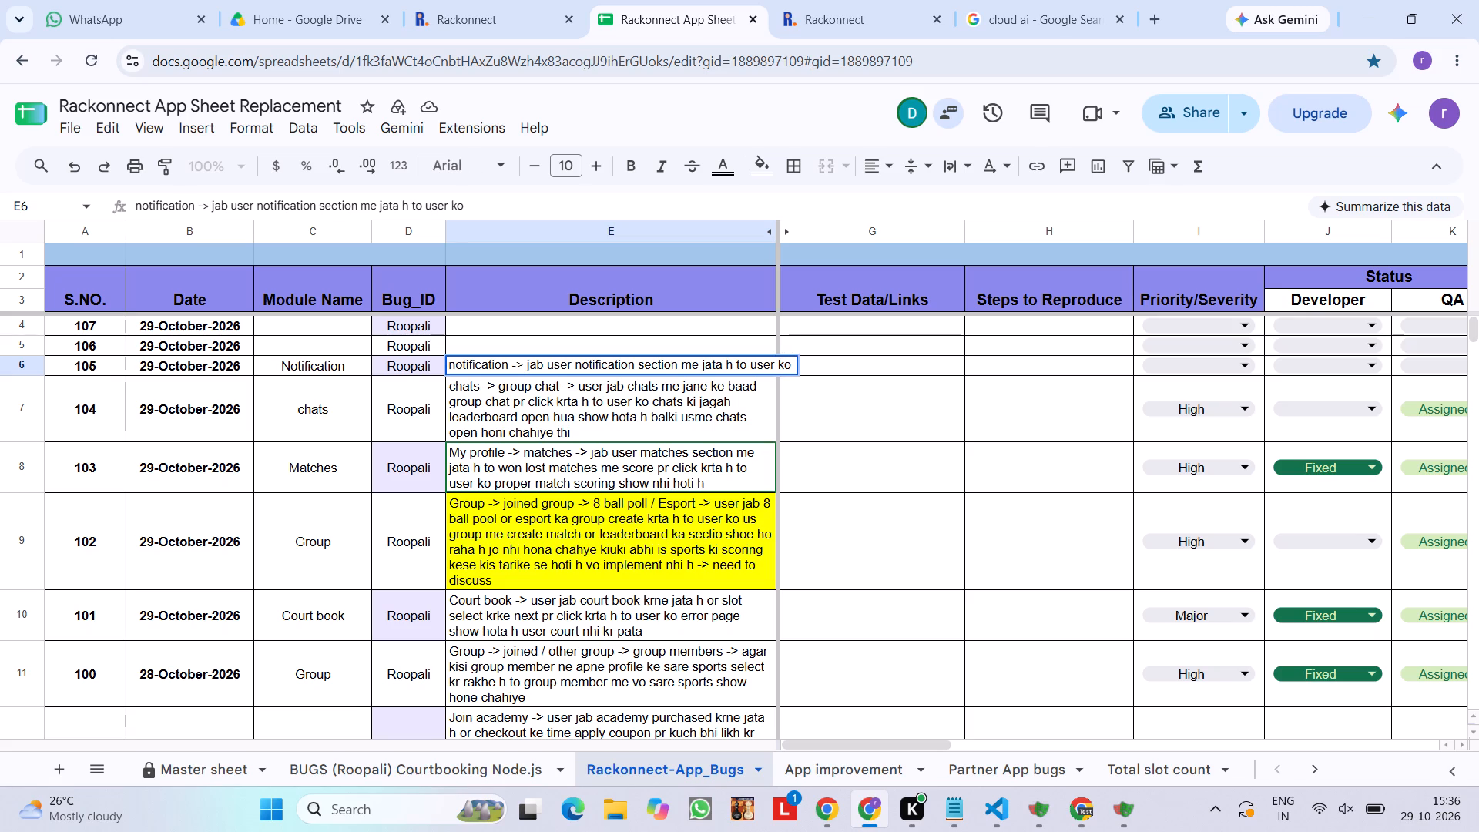
{"action": "type", "text": "notifica"}
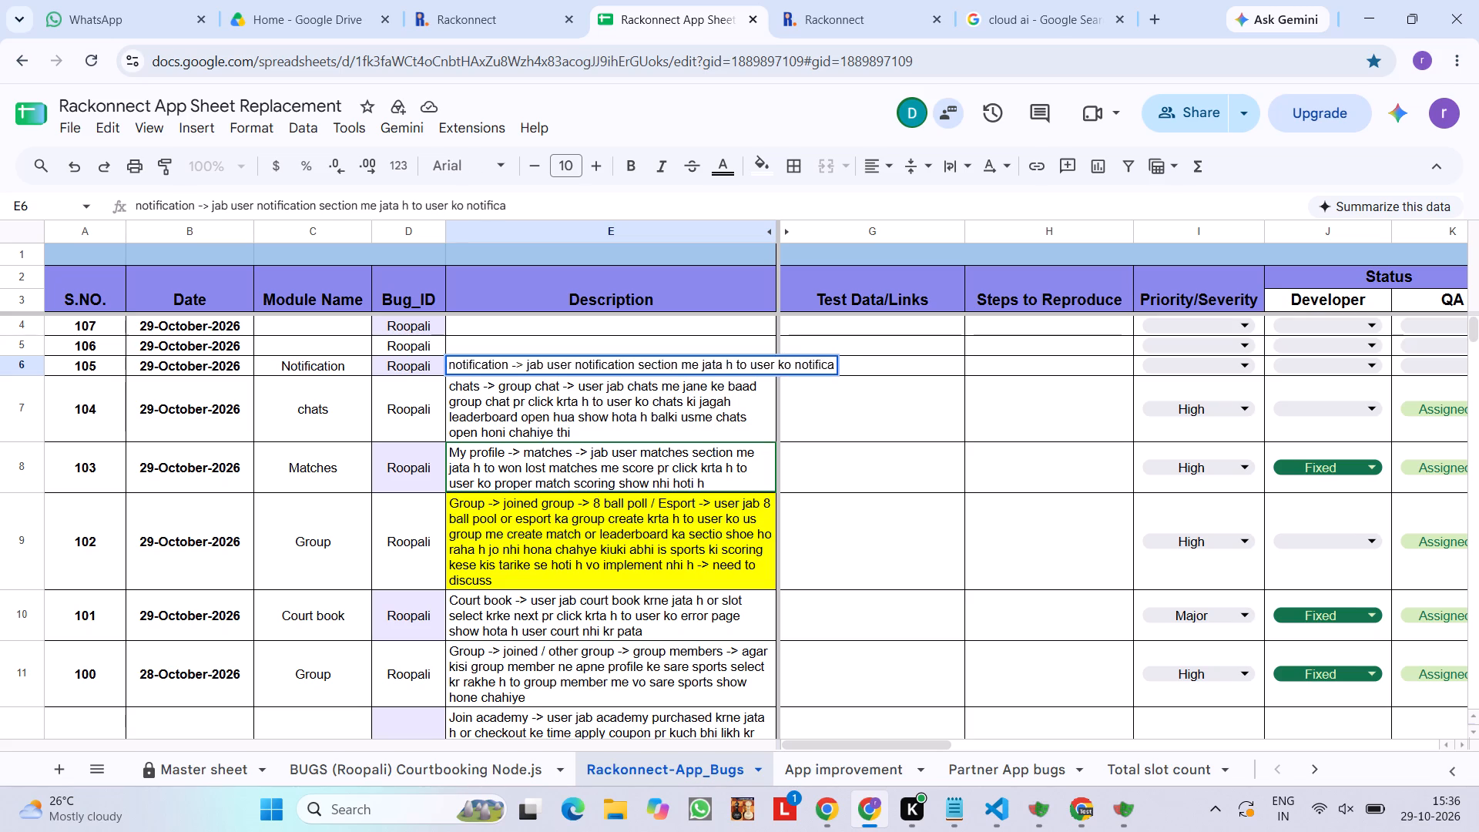
{"action": "type", "text": "tion"}
{"action": "key", "text": "space"}
{"action": "type", "text": "tim"}
{"action": "key", "text": "BackSpace"}
{"action": "type", "text": "mi"}
{"action": "key", "text": "space"}
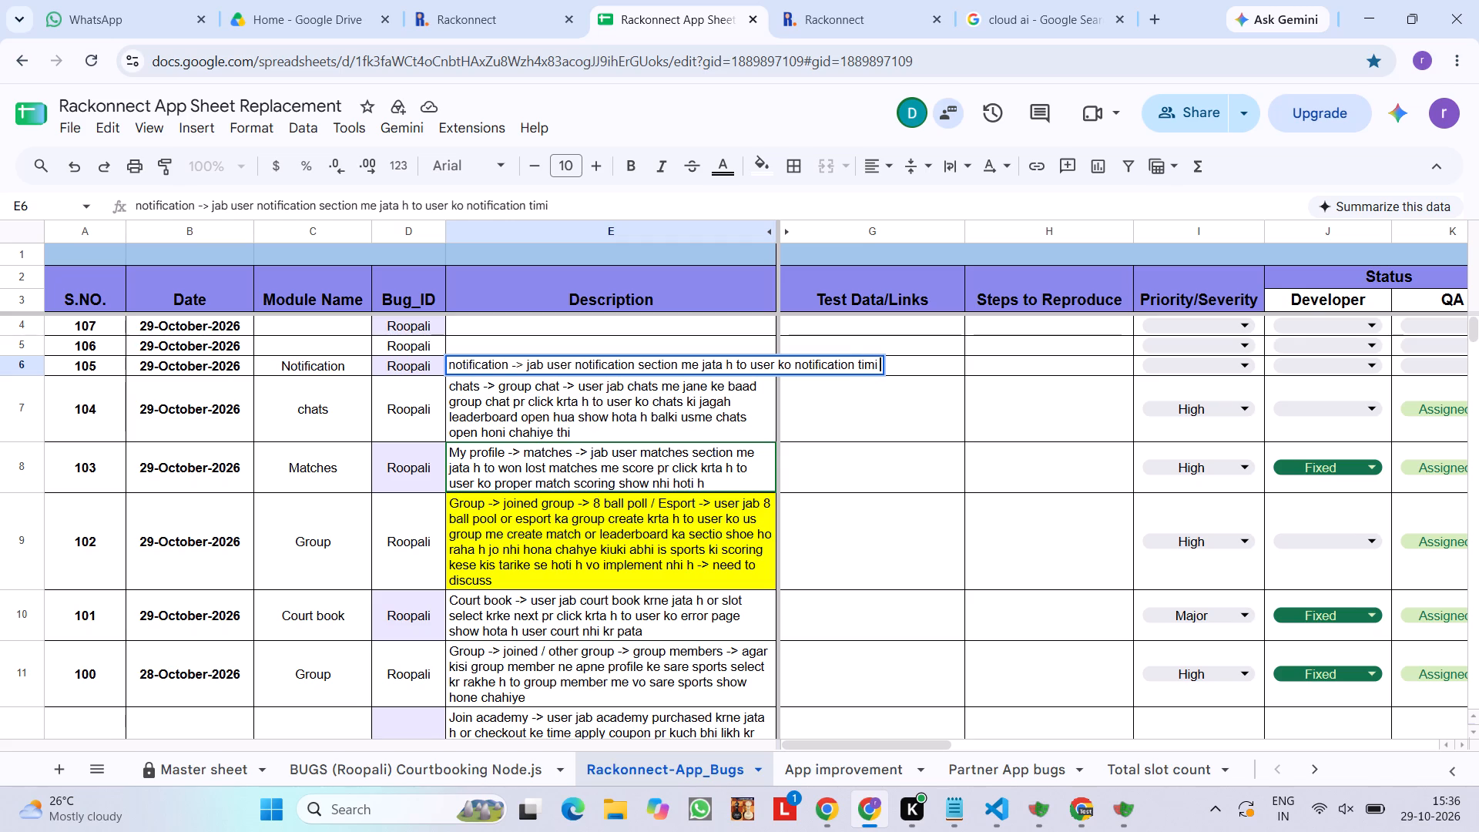
{"action": "key", "text": "BackSpace"}
{"action": "key", "text": "BackSpace"}
{"action": "type", "text": "e galat shoe"}
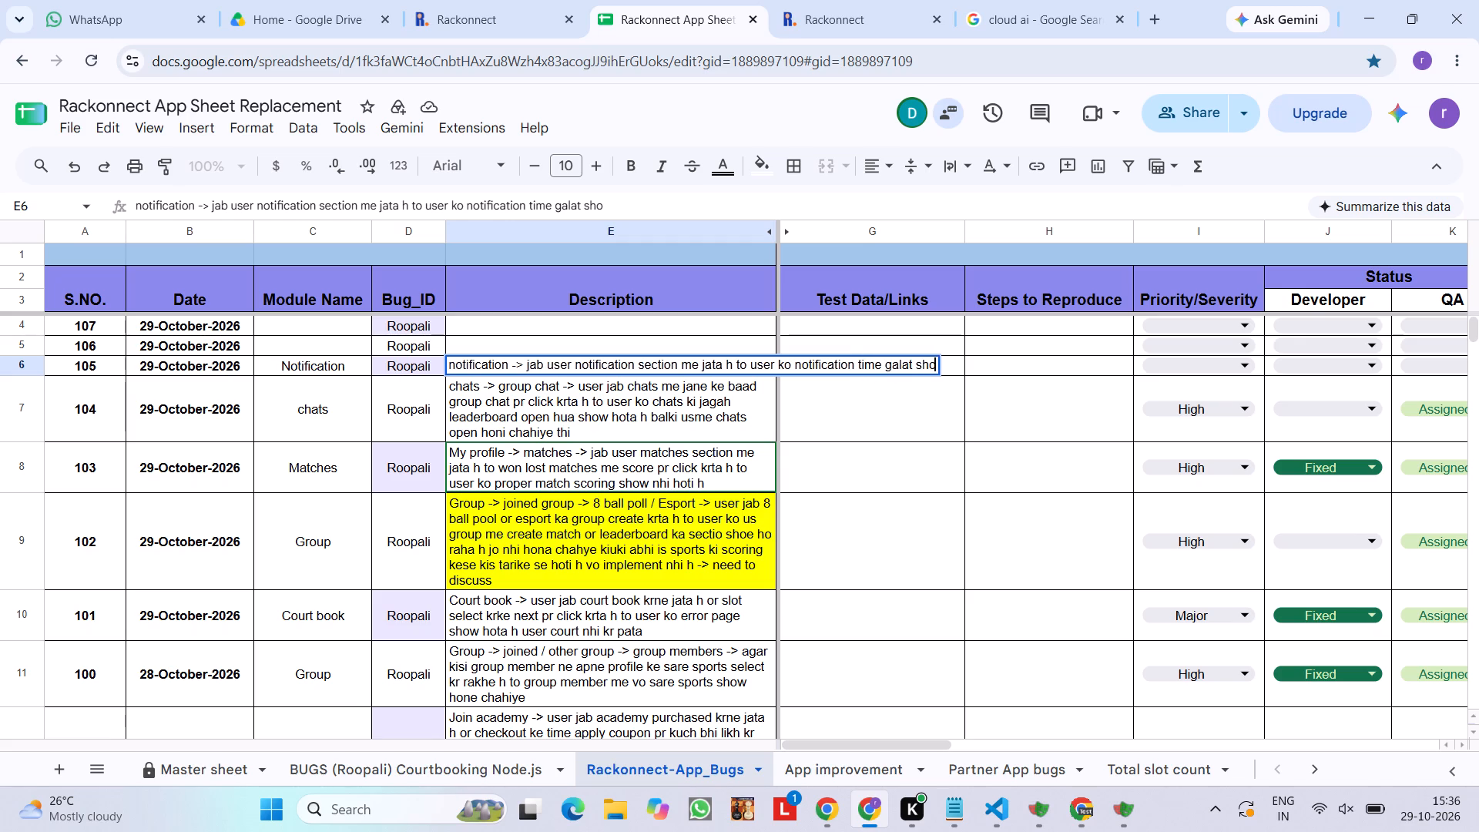
{"action": "key", "text": "space"}
{"action": "key", "text": "BackSpace"}
{"action": "key", "text": "BackSpace"}
{"action": "type", "text": "w hota h"}
{"action": "key", "text": "space"}
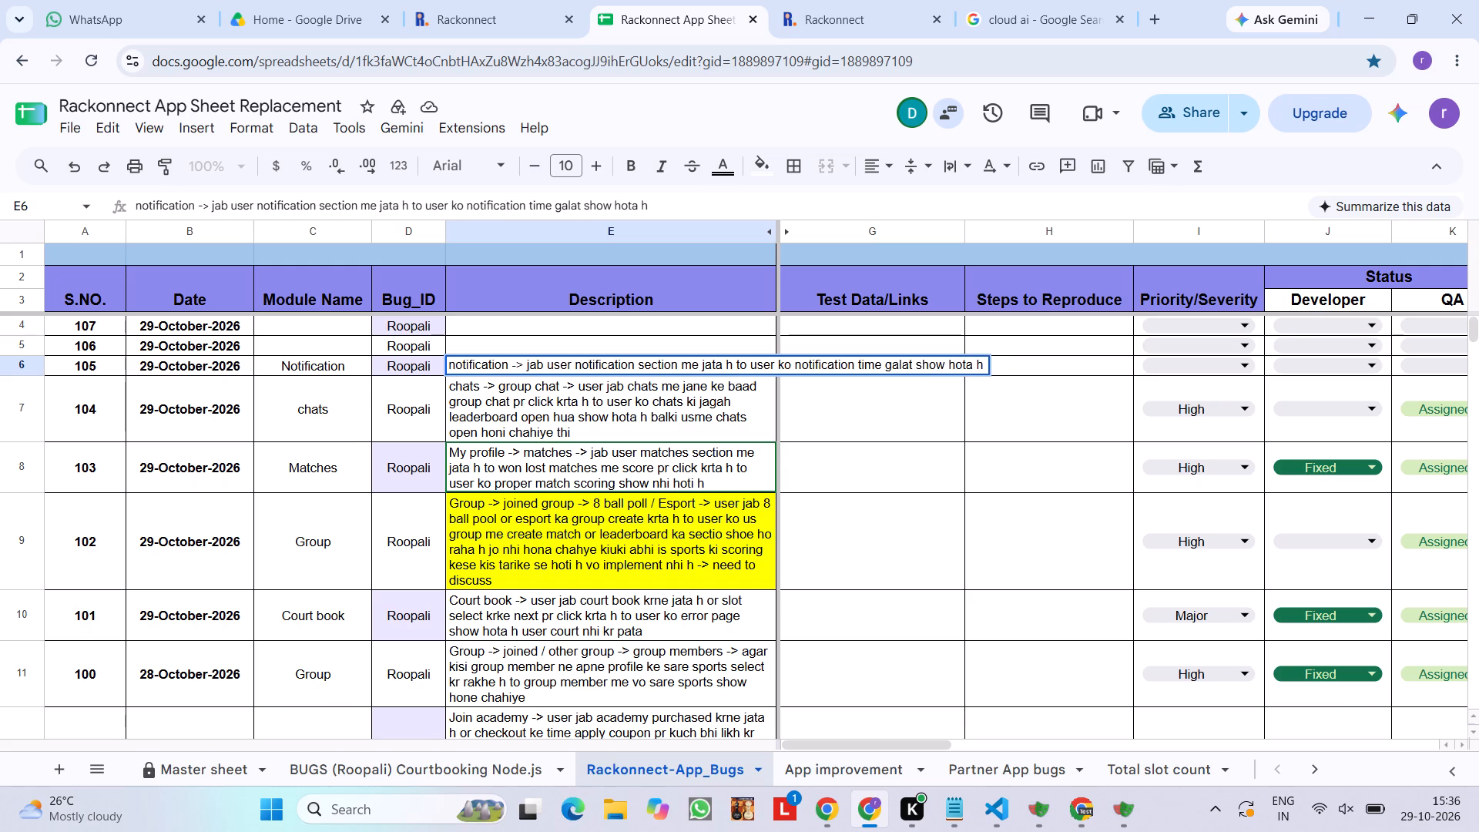
{"action": "type", "text": "us"}
{"action": "type", "text": "er ne"}
{"action": "key", "text": "space"}
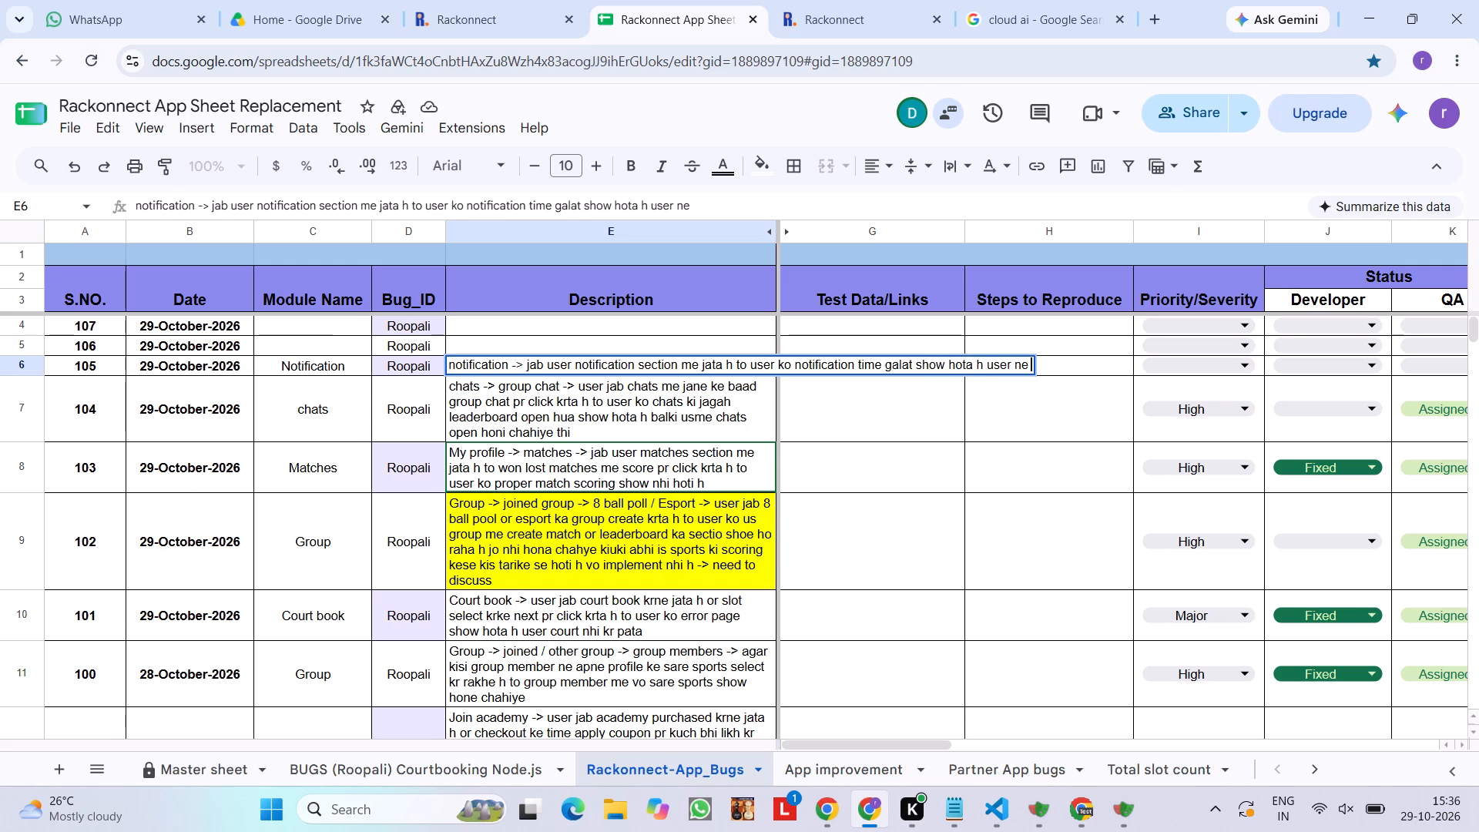
{"action": "type", "text": "match"}
{"action": "key", "text": "space"}
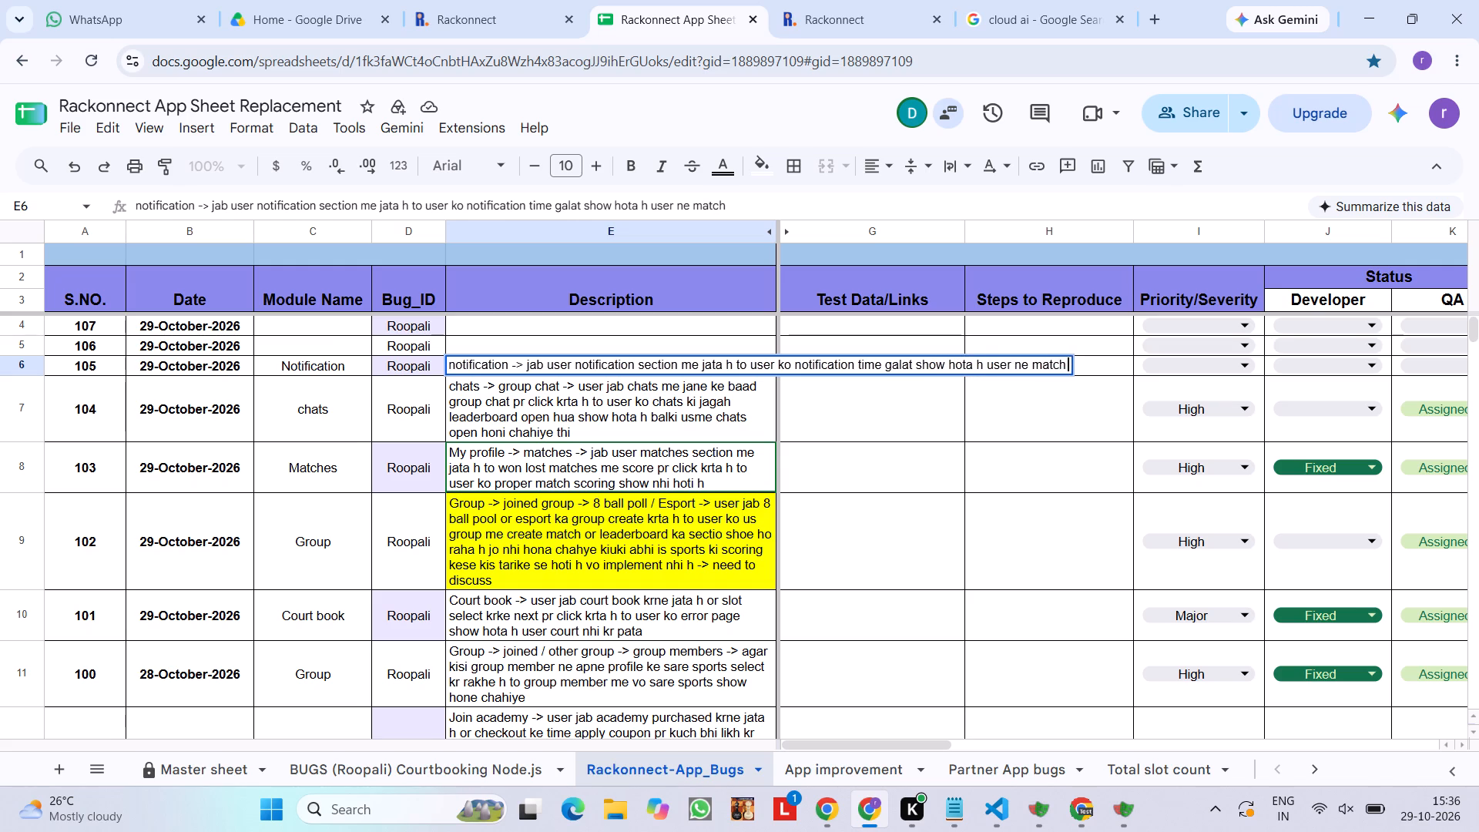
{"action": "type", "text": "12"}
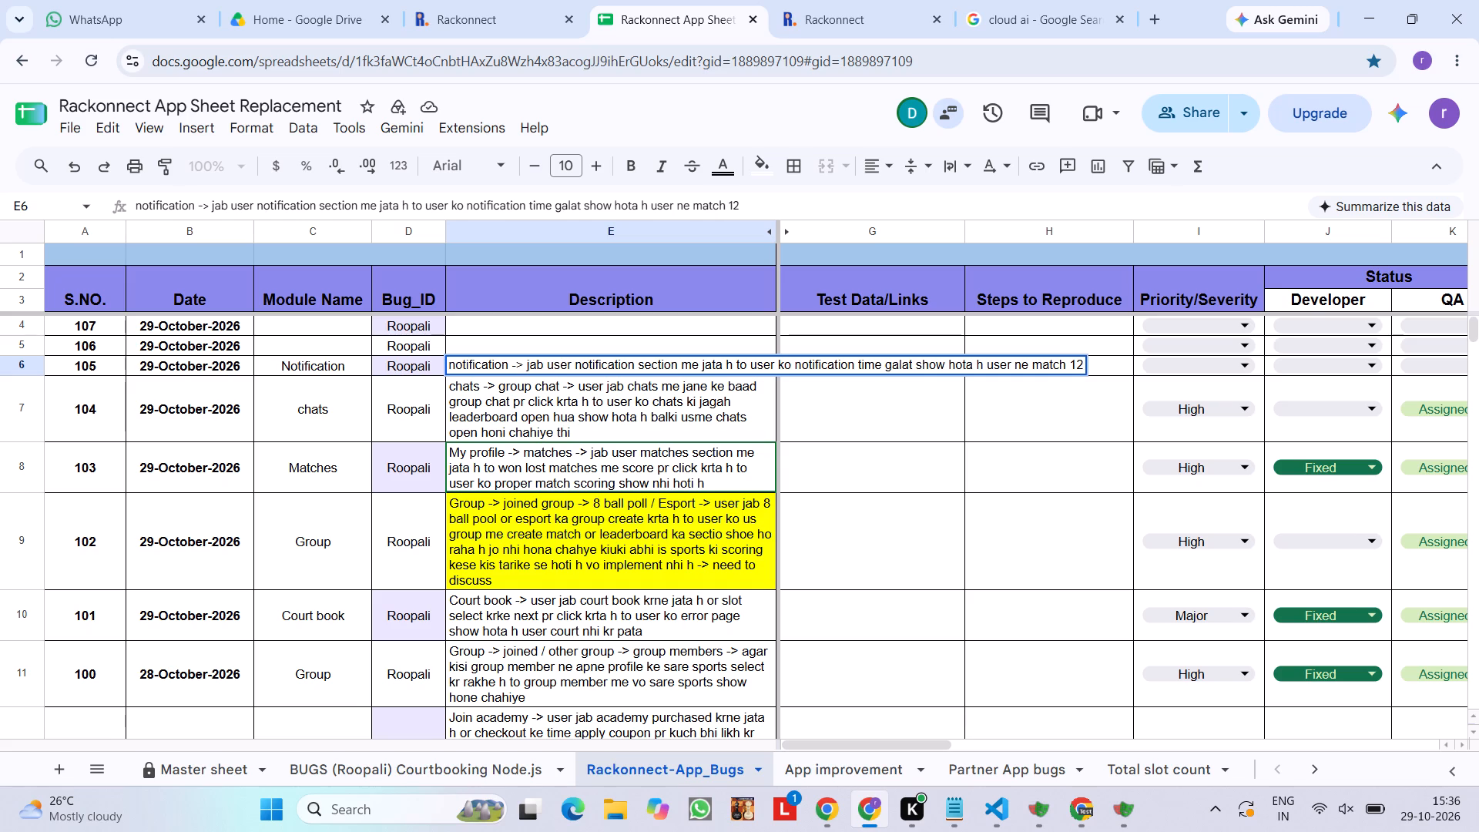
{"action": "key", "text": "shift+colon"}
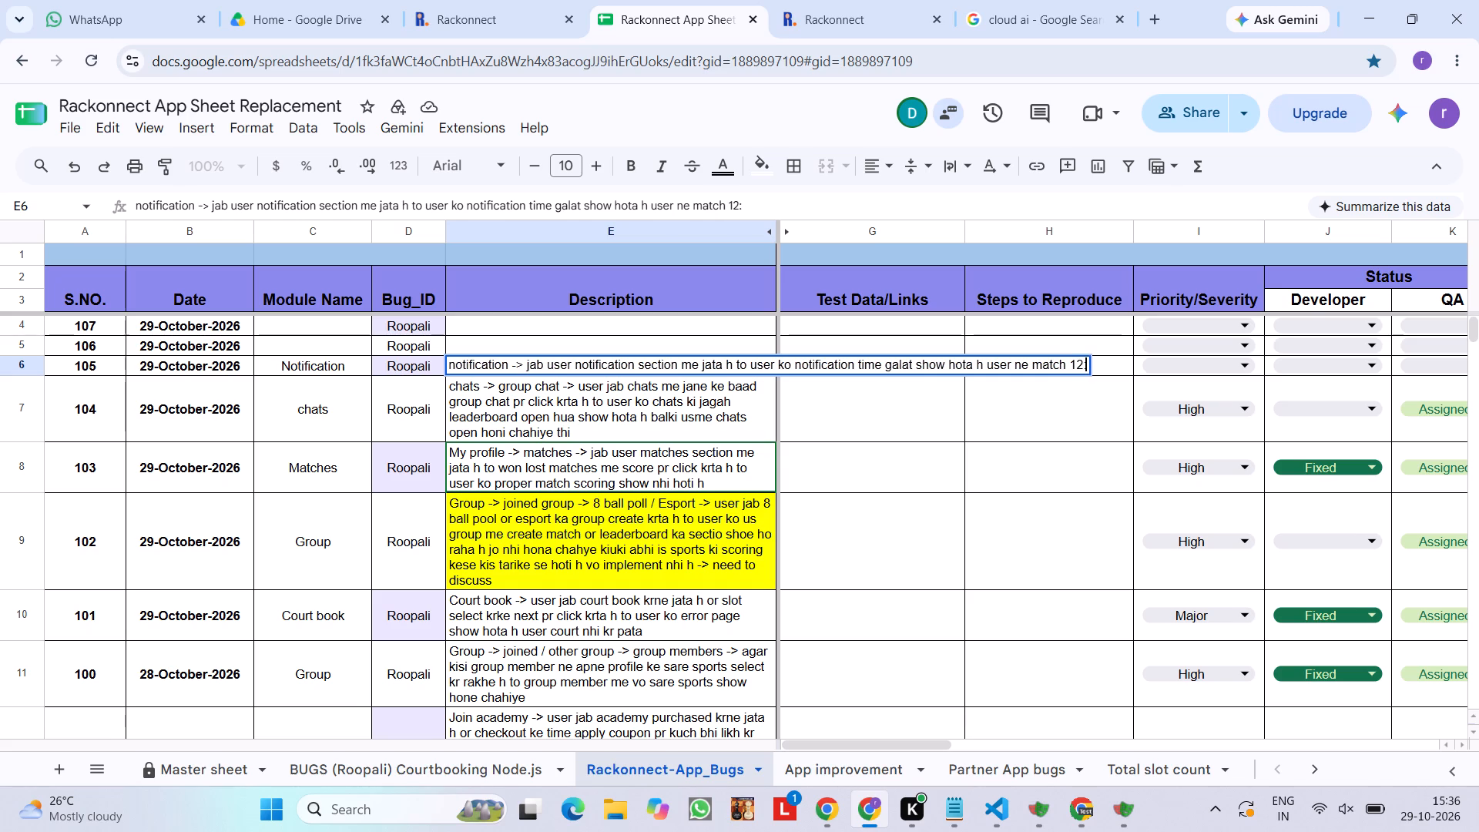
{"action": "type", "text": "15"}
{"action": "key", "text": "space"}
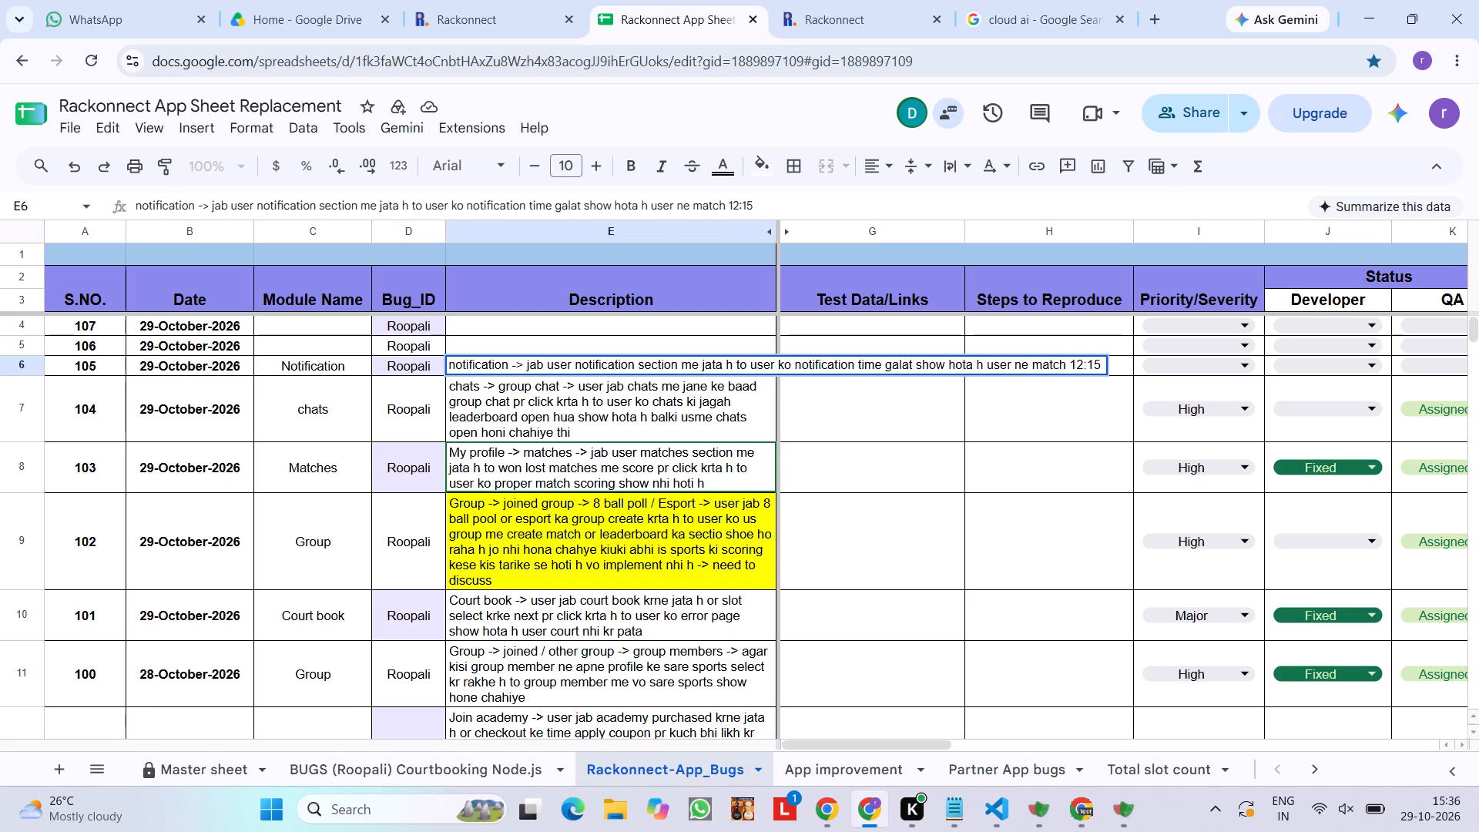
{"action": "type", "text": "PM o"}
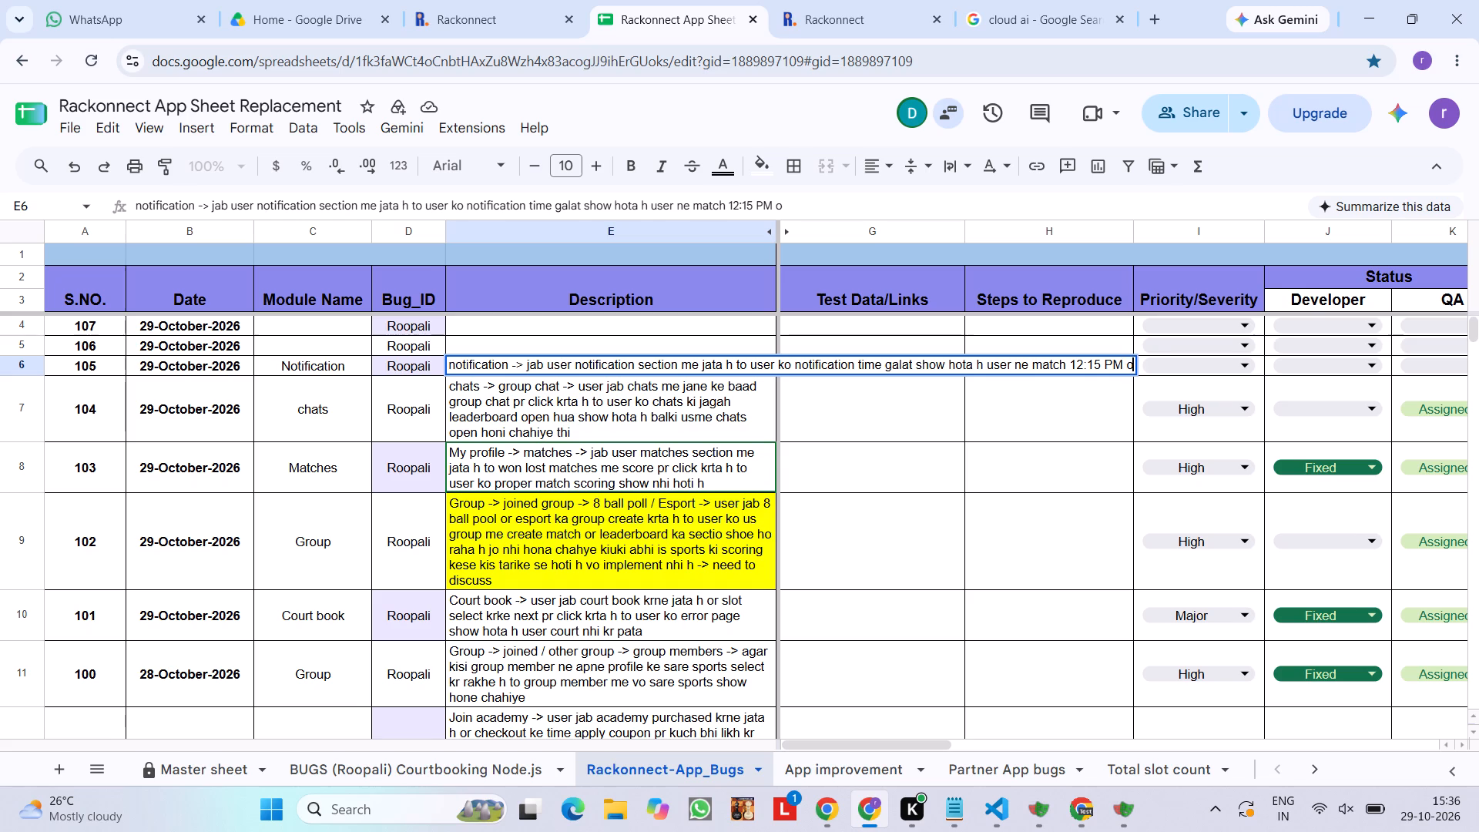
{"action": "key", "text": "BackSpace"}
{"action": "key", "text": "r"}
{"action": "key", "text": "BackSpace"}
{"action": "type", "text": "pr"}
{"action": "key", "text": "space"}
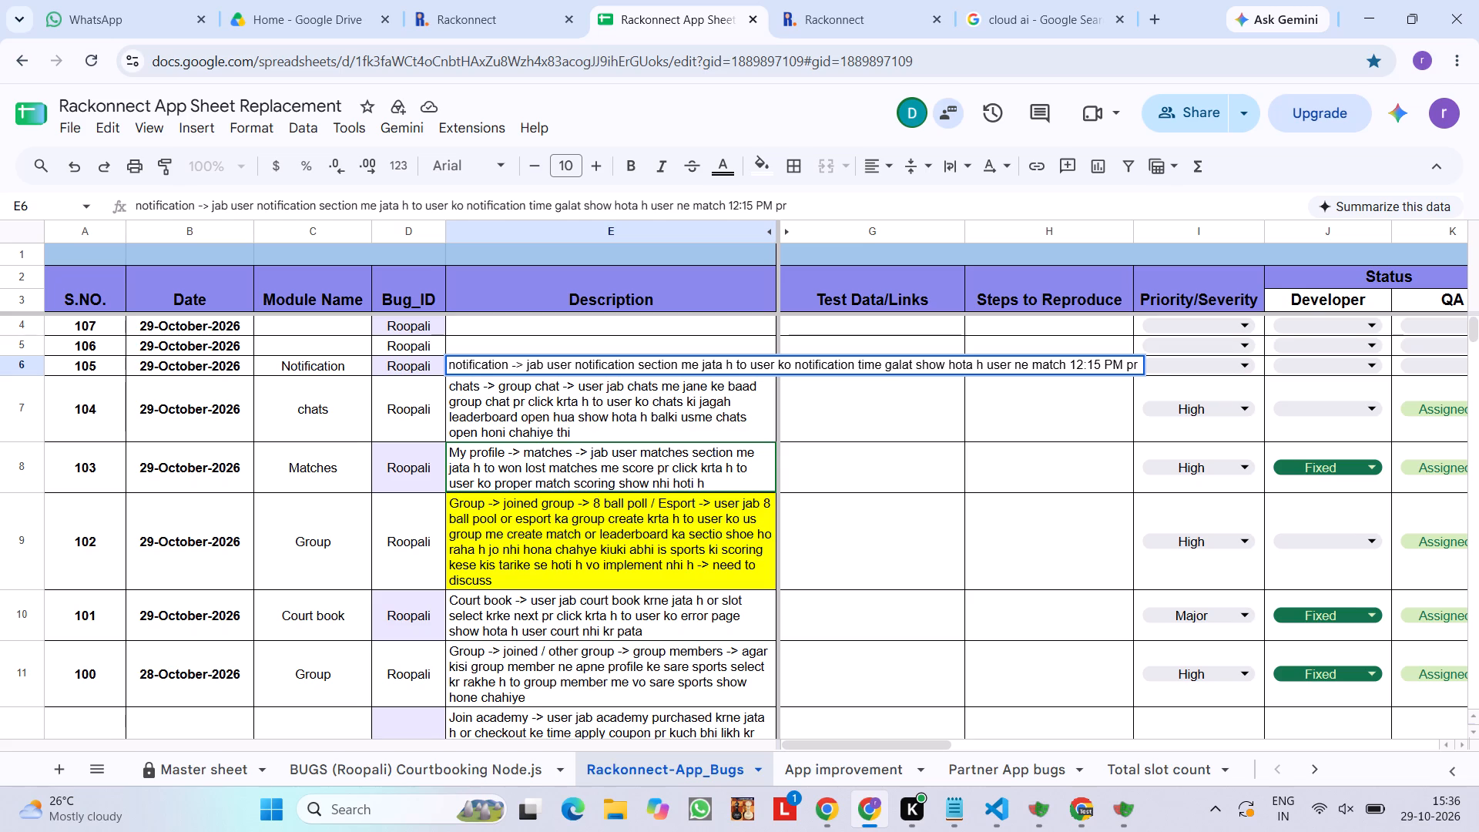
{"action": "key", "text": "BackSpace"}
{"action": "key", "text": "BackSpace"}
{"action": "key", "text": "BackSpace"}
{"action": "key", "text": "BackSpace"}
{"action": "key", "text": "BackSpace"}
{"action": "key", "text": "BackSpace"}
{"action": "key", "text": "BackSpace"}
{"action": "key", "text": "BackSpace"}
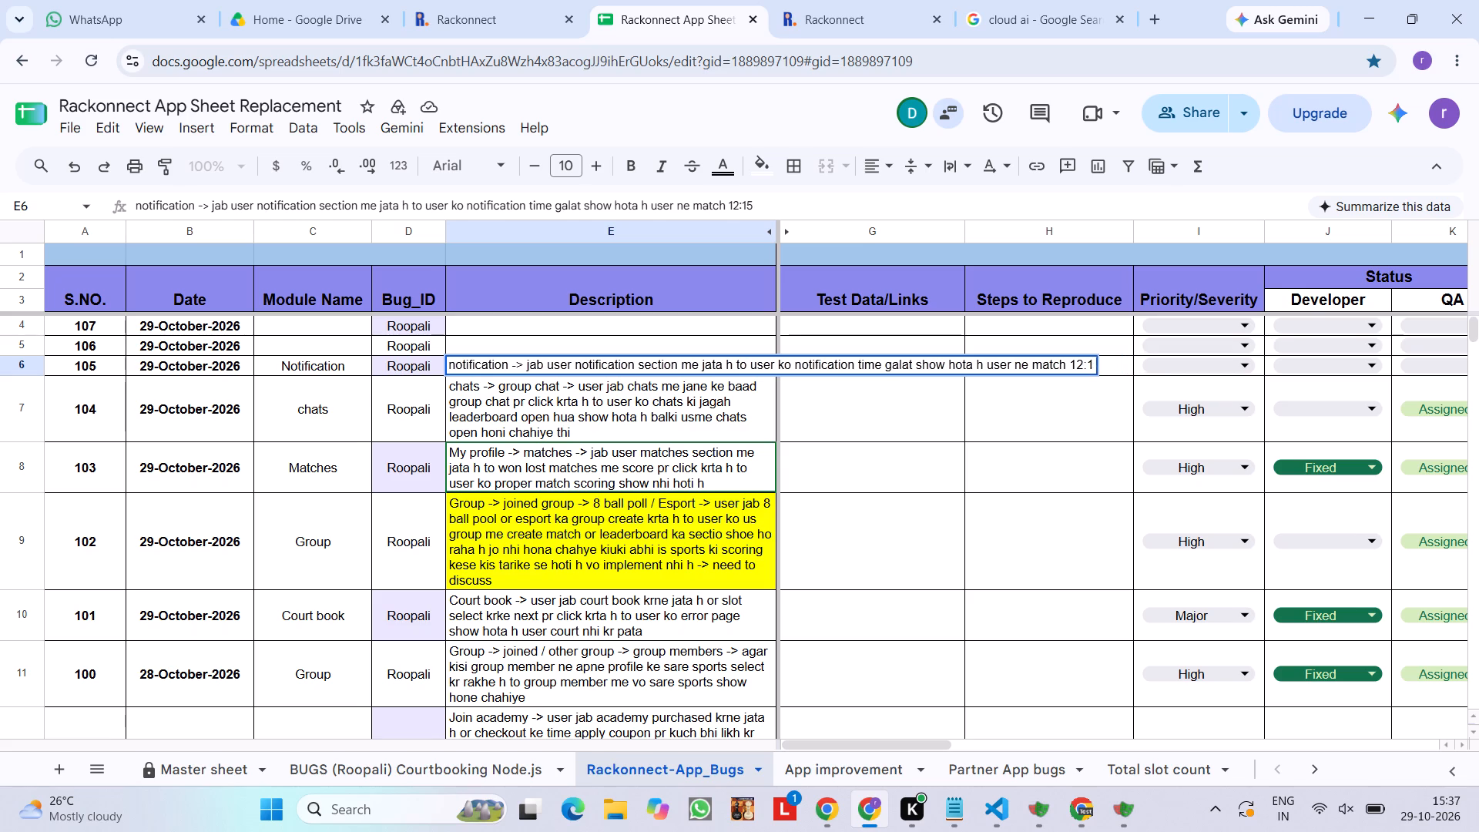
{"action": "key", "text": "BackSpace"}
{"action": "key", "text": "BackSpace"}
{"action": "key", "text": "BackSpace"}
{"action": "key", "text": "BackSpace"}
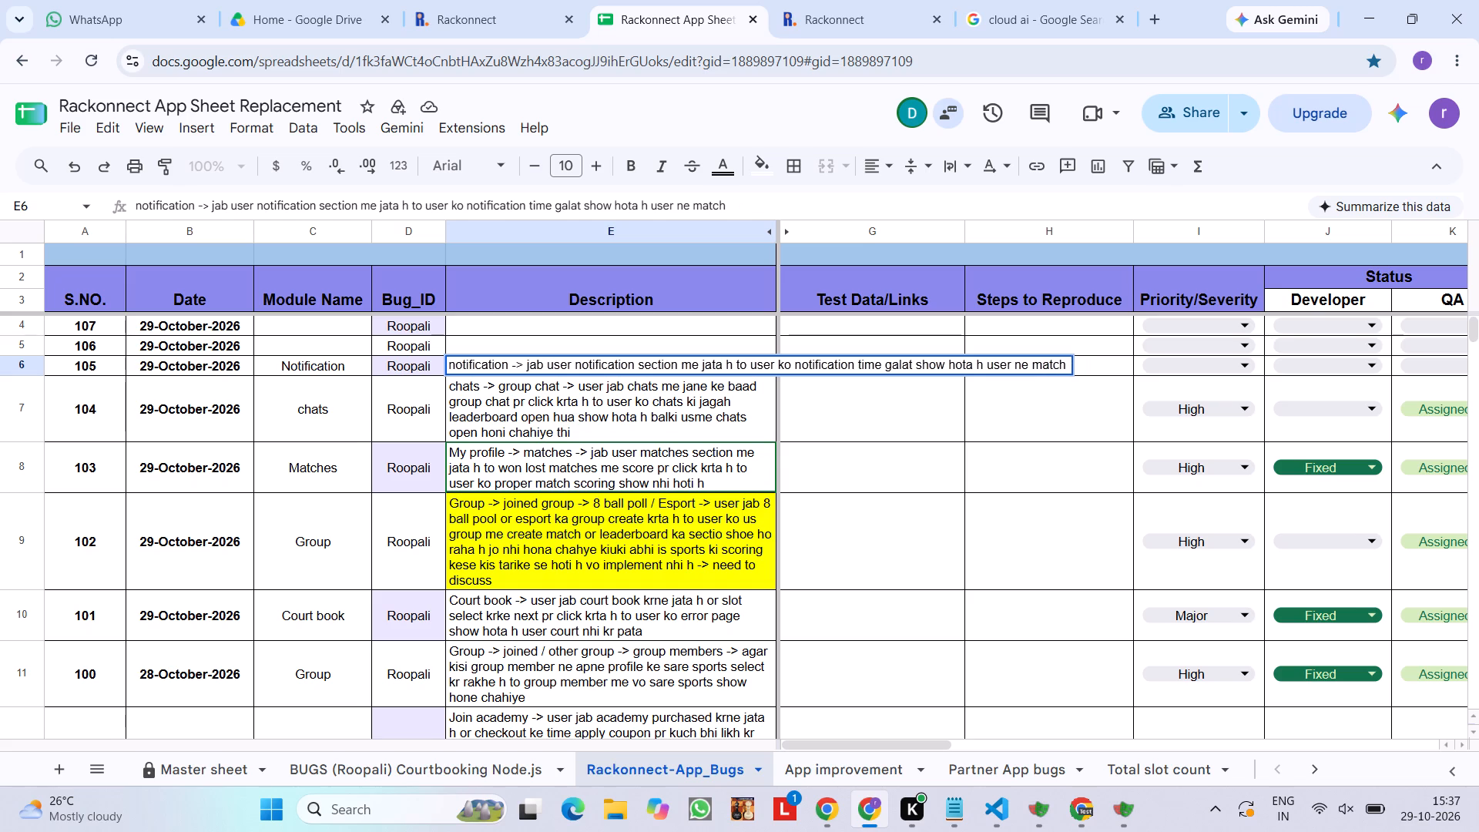
Continue bug 105's Description with the cancellation time: "11:50 AM pr cancel ho gaya tha lekin".
{"action": "type", "text": "11:50"}
{"action": "key", "text": "space"}
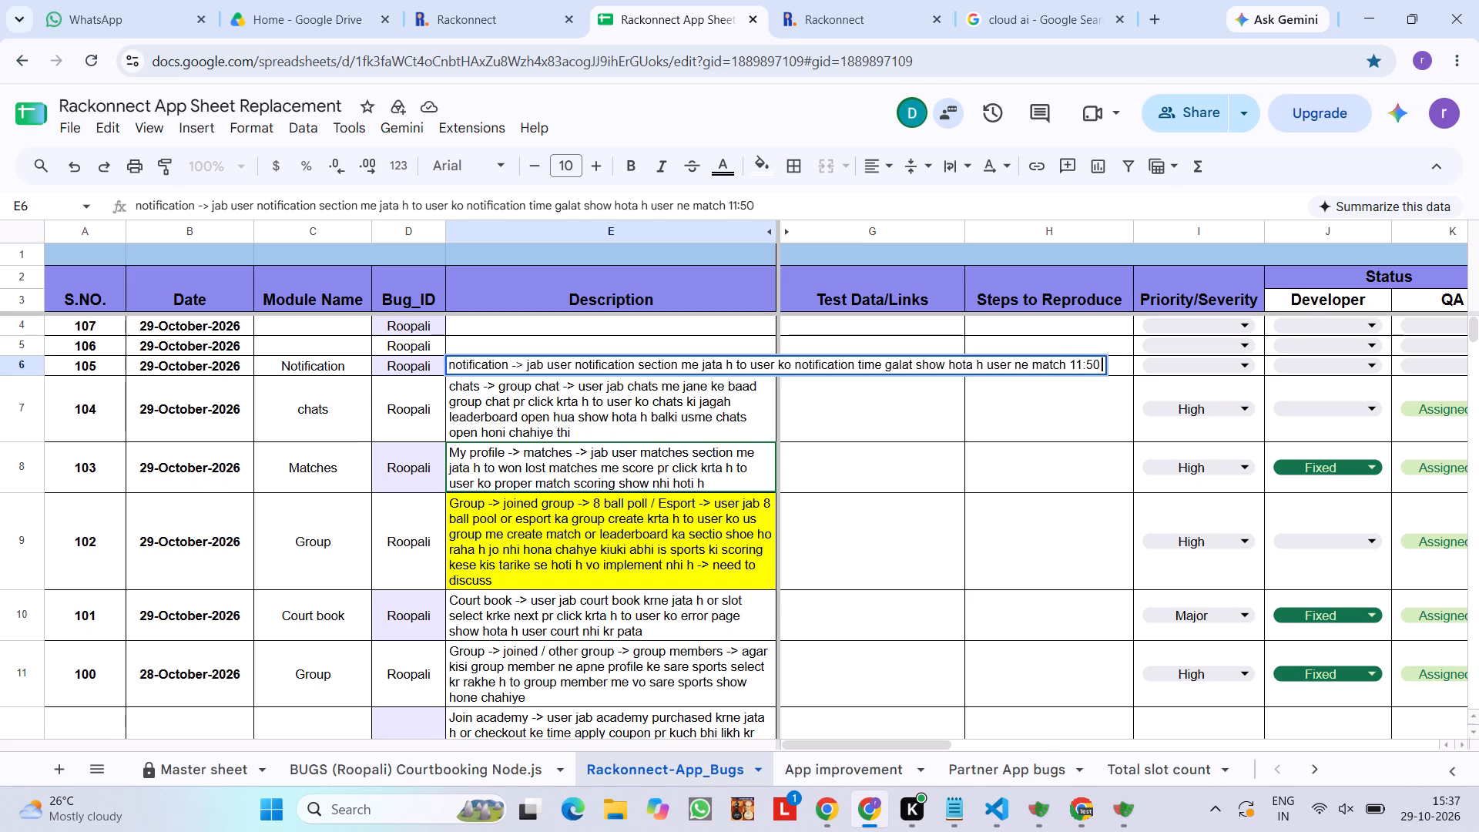
{"action": "type", "text": "AM pr"}
{"action": "key", "text": "space"}
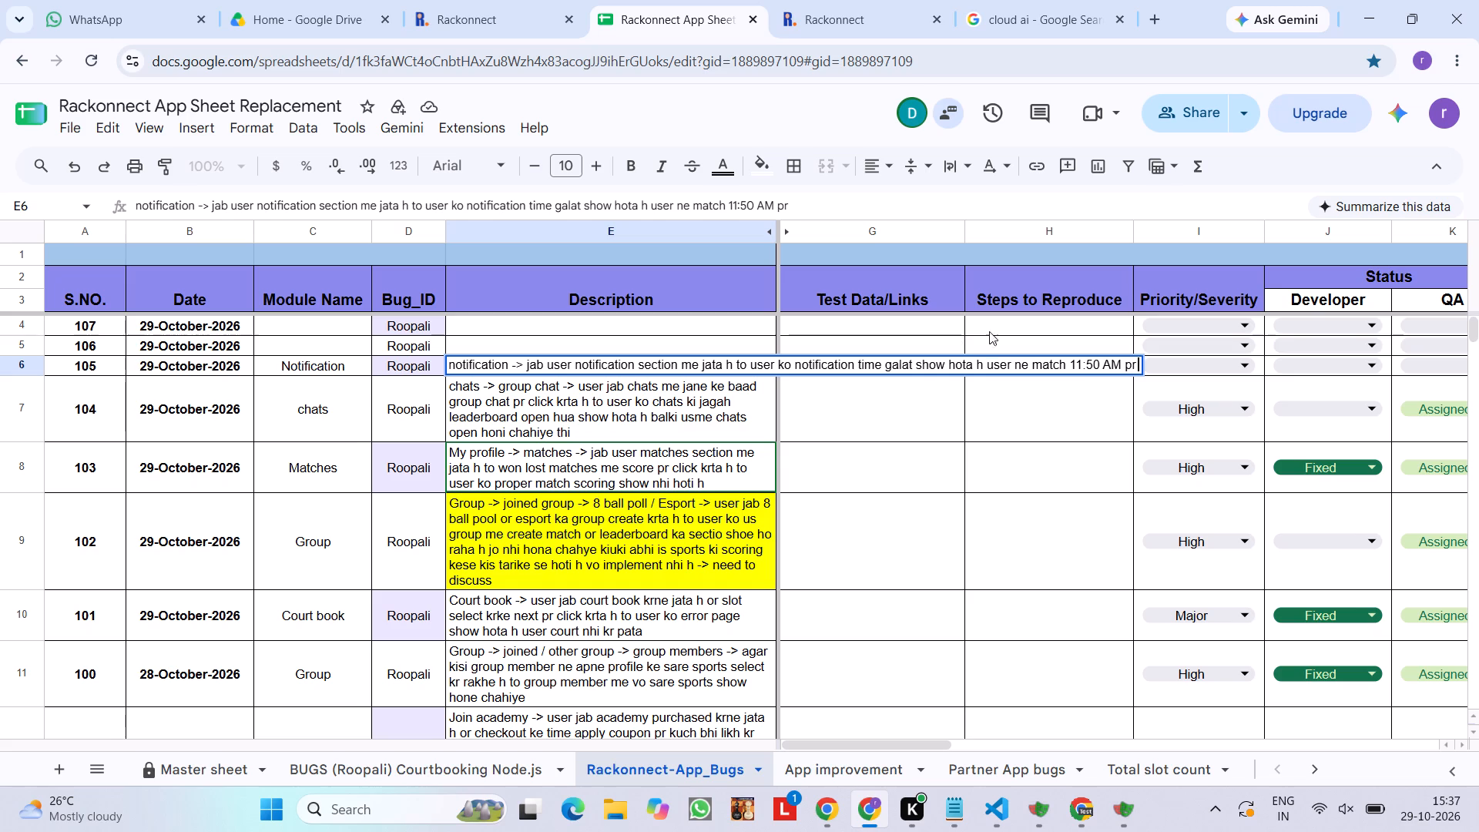
{"action": "type", "text": "cans"}
{"action": "key", "text": "BackSpace"}
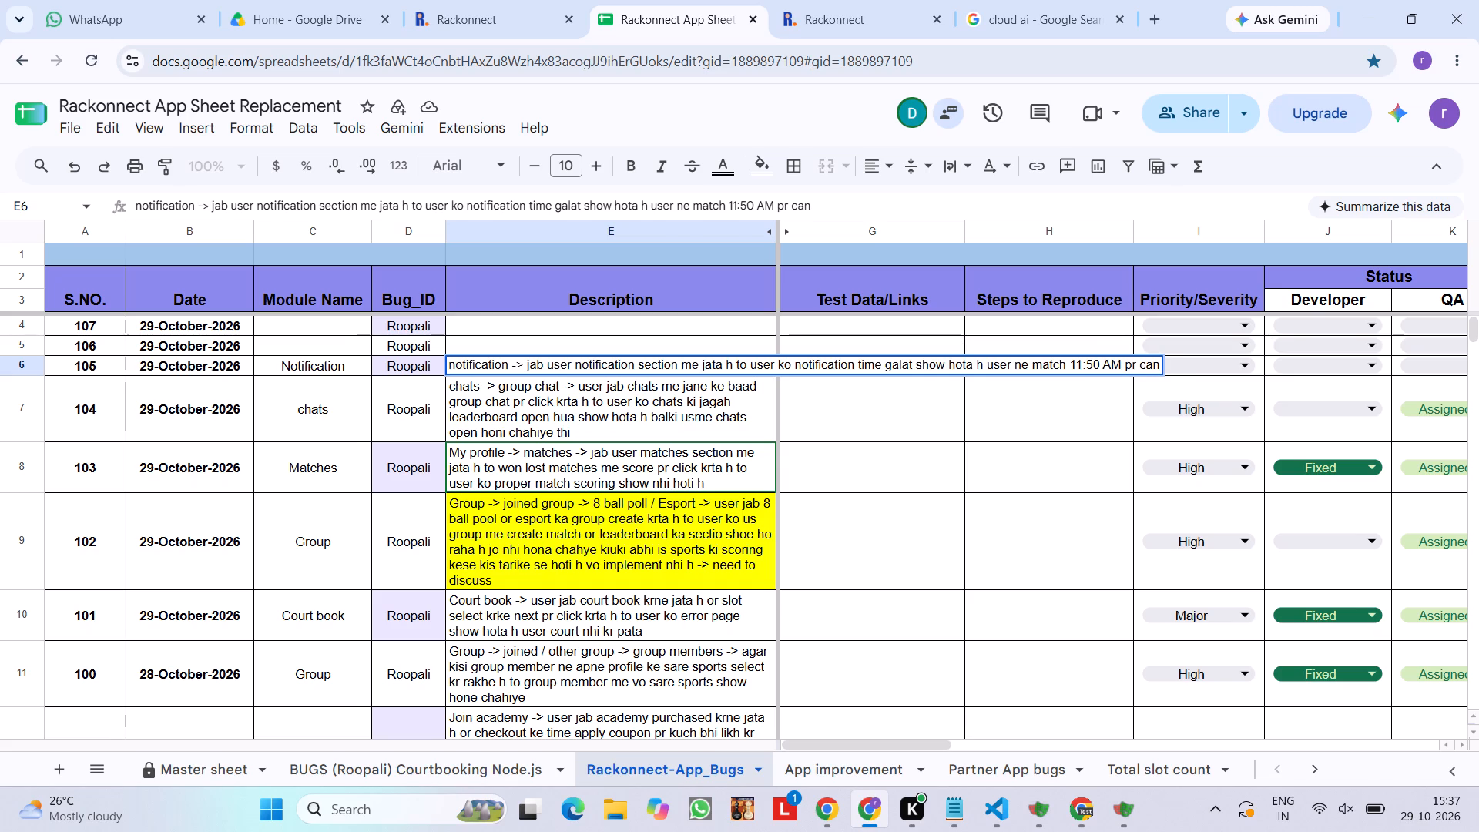
{"action": "key", "text": "BackSpace"}
{"action": "key", "text": "BackSpace"}
{"action": "type", "text": "encell"}
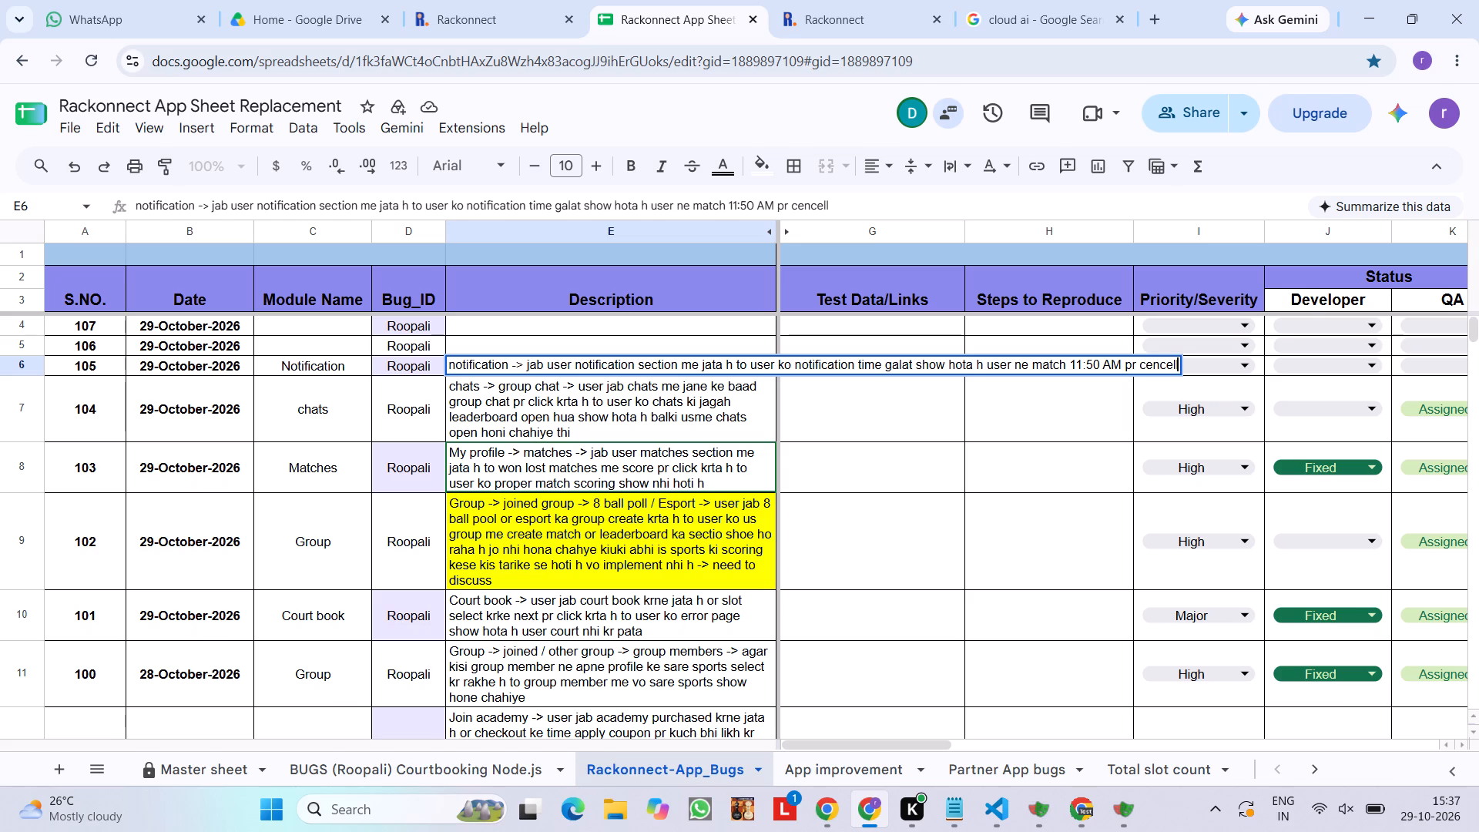
{"action": "key", "text": "BackSpace"}
{"action": "key", "text": "BackSpace"}
{"action": "key", "text": "BackSpace"}
{"action": "key", "text": "BackSpace"}
{"action": "key", "text": "BackSpace"}
{"action": "key", "text": "BackSpace"}
{"action": "type", "text": "ancel"}
{"action": "key", "text": "space"}
{"action": "key", "text": "n"}
{"action": "key", "text": "BackSpace"}
{"action": "type", "text": "ho gaya"}
{"action": "key", "text": "space"}
{"action": "type", "text": "tha lekinn"}
{"action": "key", "text": "space"}
{"action": "key", "text": "BackSpace"}
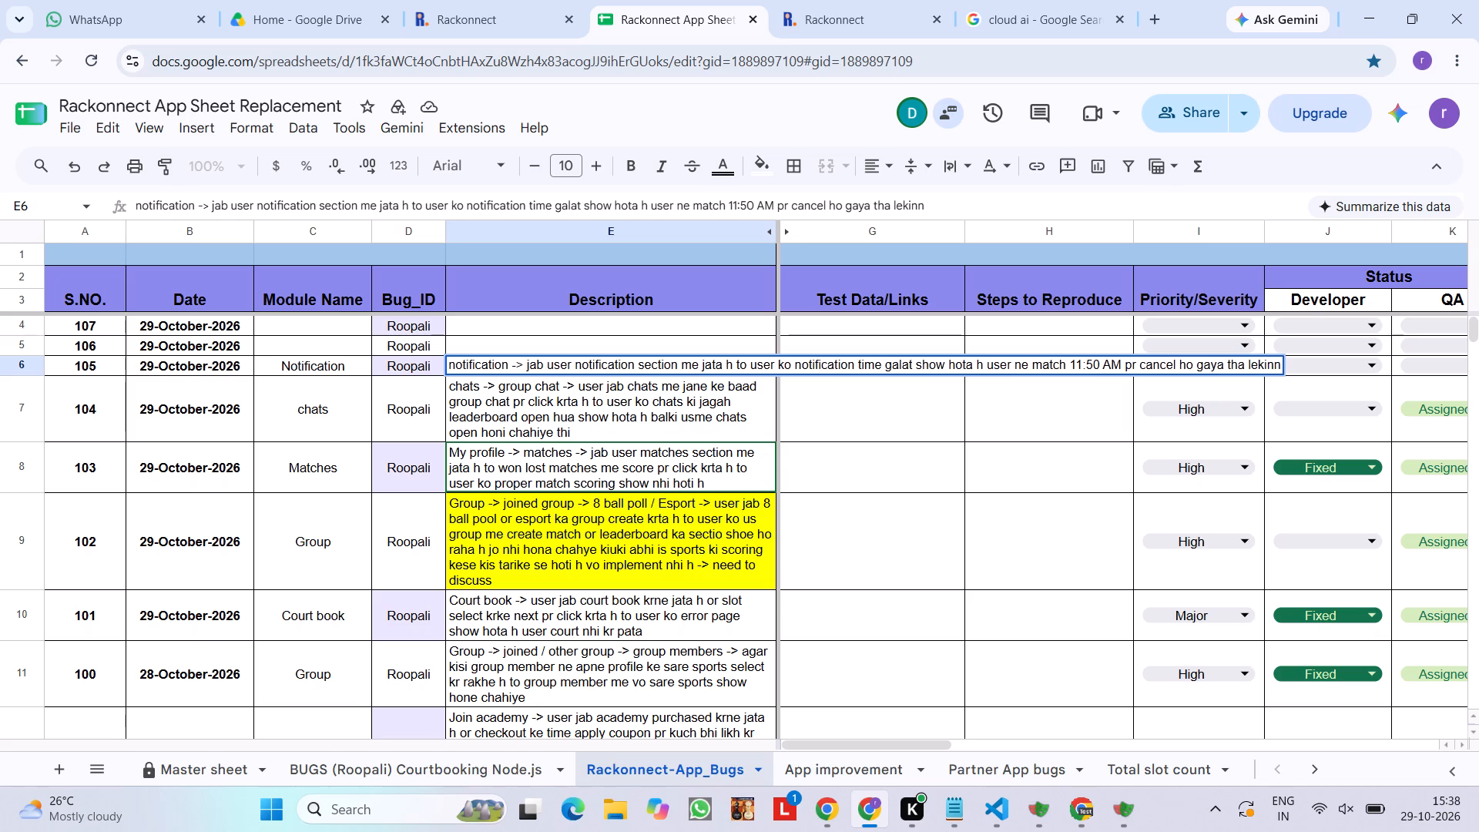
{"action": "key", "text": "BackSpace"}
{"action": "key", "text": "space"}
Continue bug 105's Description with the displayed notification time: "user ko notification me time06:16".
{"action": "type", "text": "user ko"}
{"action": "key", "text": "space"}
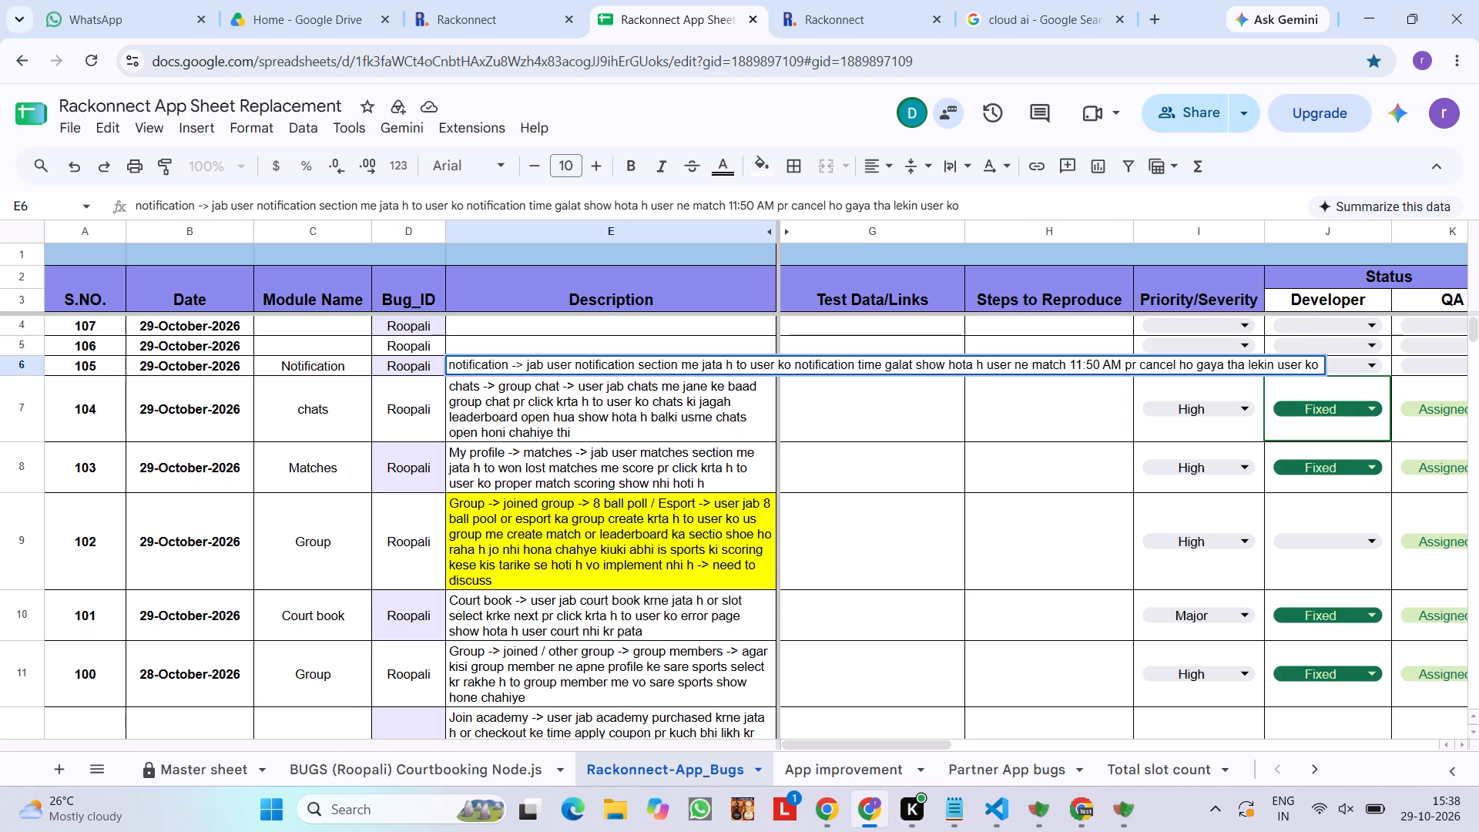
{"action": "type", "text": "notifi"}
{"action": "type", "text": "cation me time"}
{"action": "key", "text": "space"}
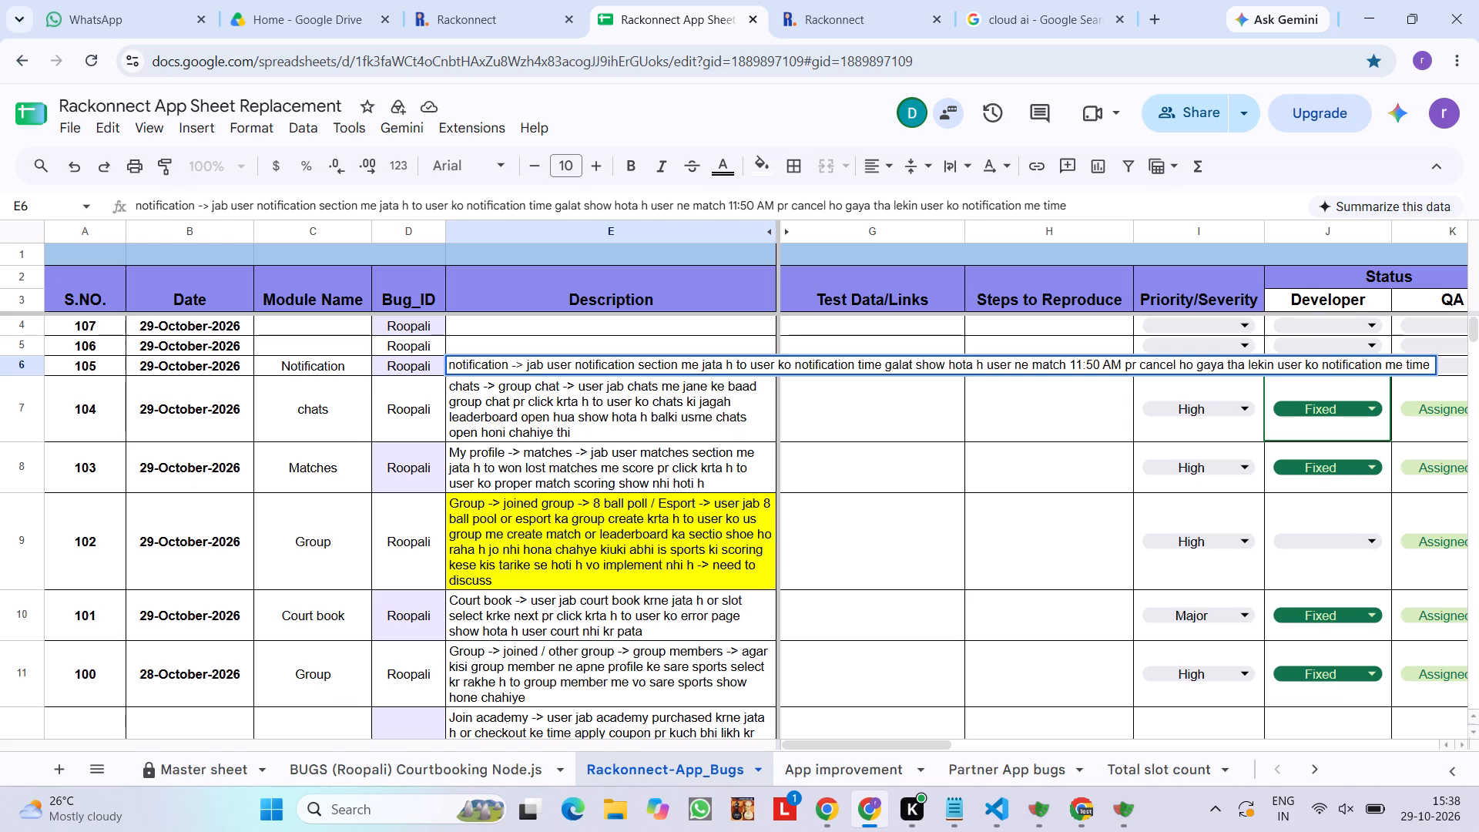
{"action": "key", "text": "6"}
{"action": "key", "text": "BackSpace"}
{"action": "key", "text": "BackSpace"}
{"action": "type", "text": "06"}
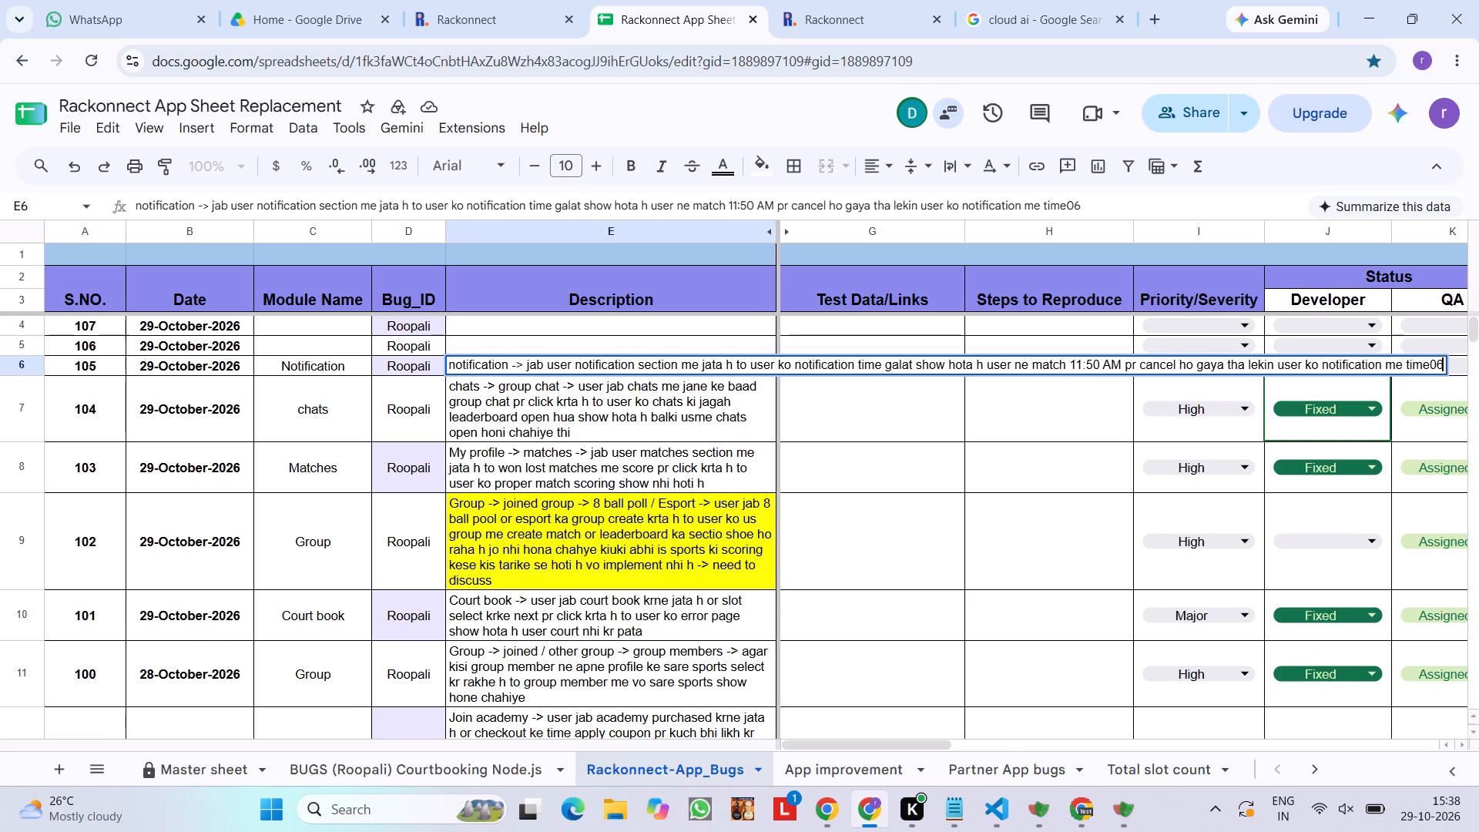
{"action": "key", "text": "shift+colon"}
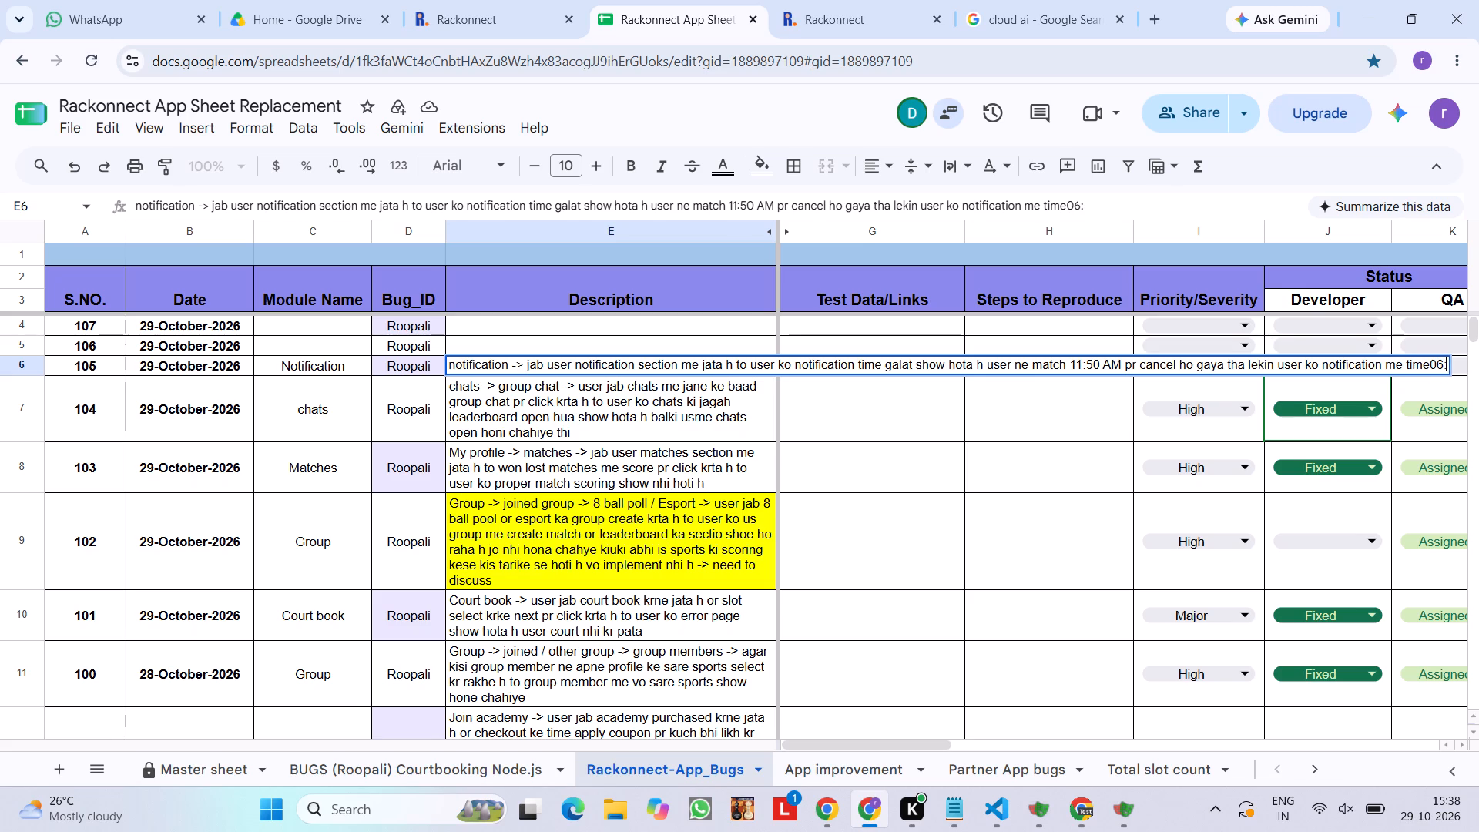
{"action": "type", "text": "16"}
{"action": "key", "text": "space"}
{"action": "key", "text": "Return"}
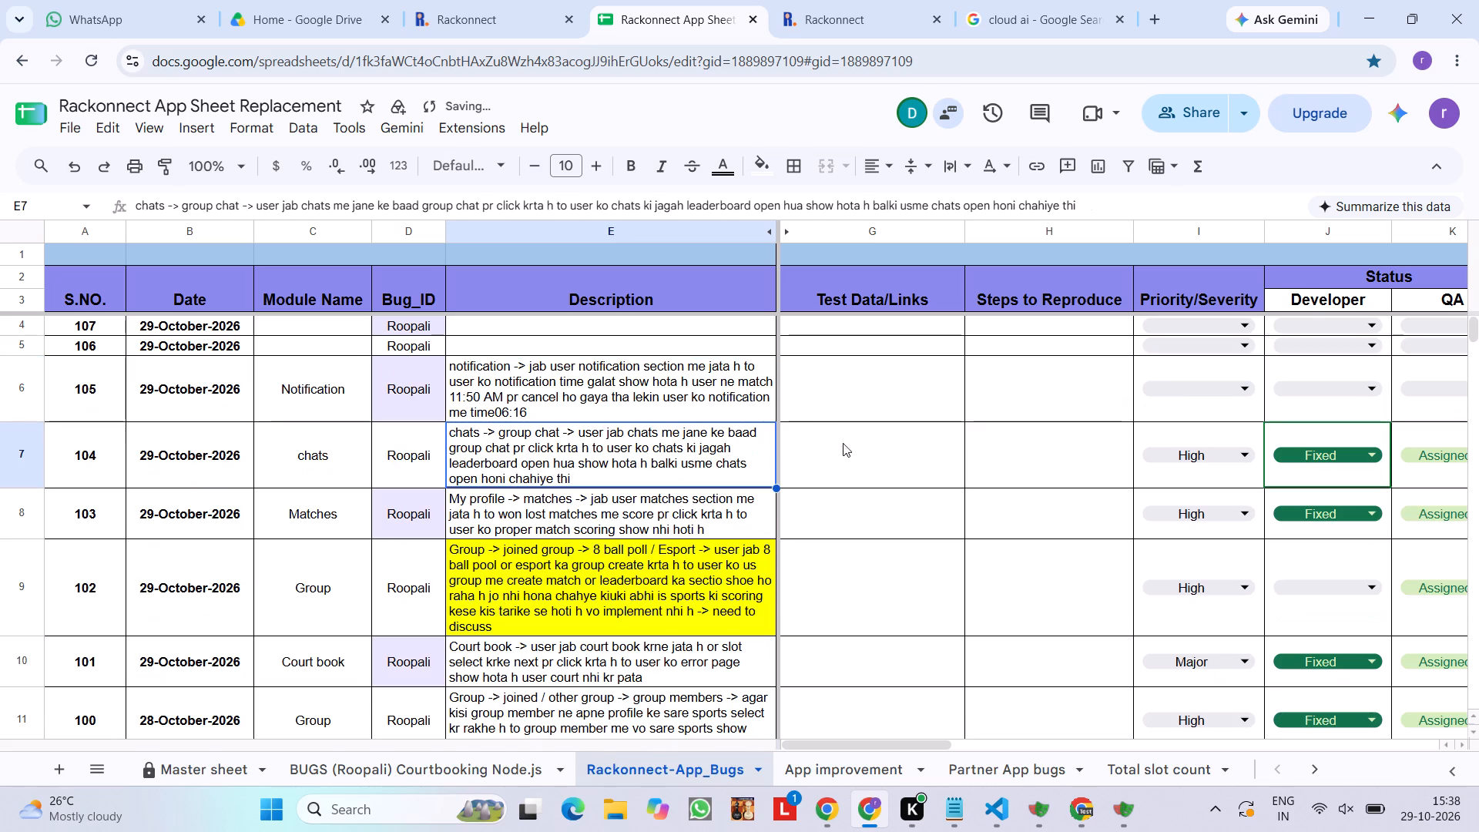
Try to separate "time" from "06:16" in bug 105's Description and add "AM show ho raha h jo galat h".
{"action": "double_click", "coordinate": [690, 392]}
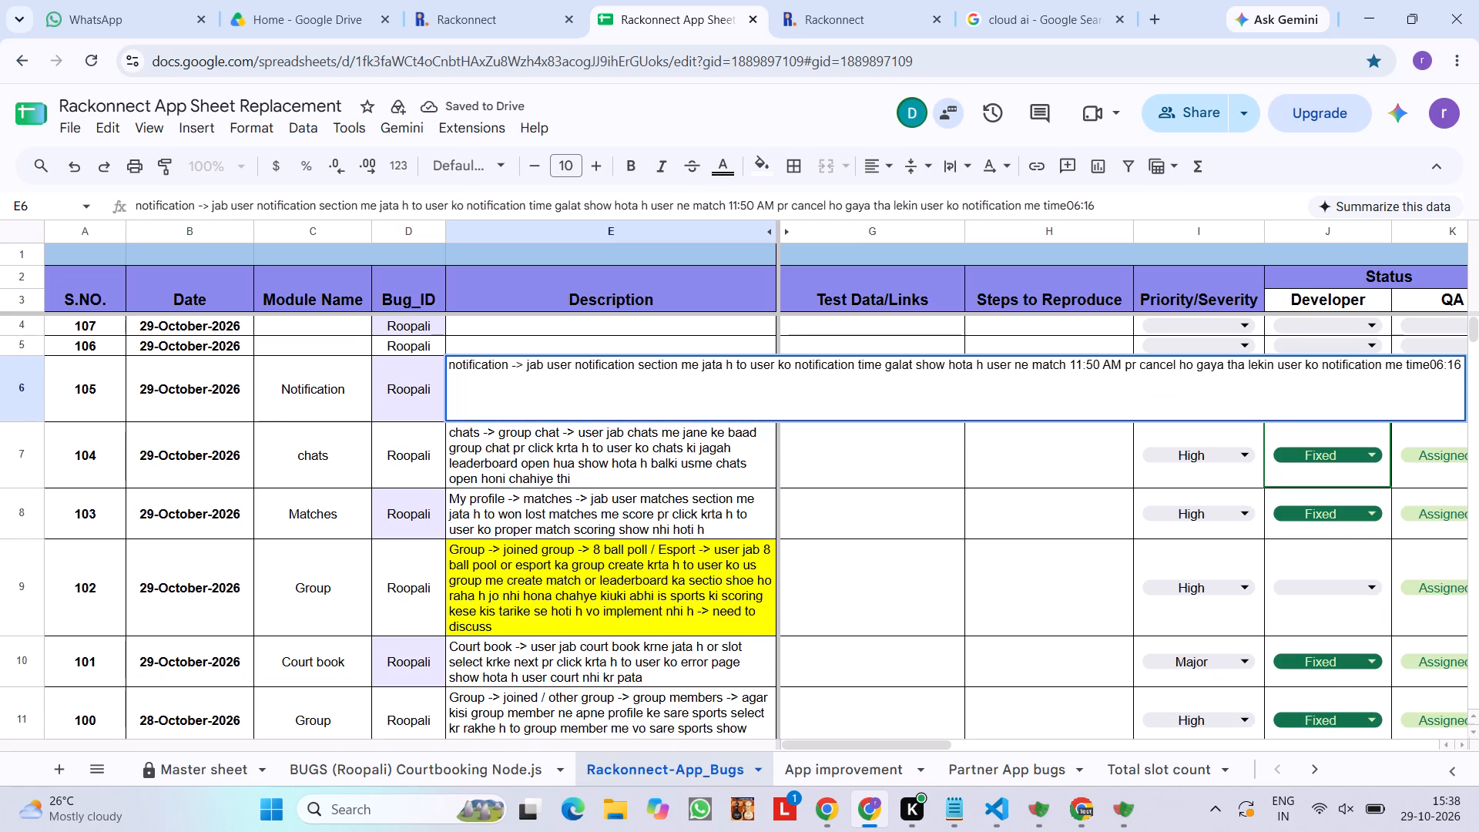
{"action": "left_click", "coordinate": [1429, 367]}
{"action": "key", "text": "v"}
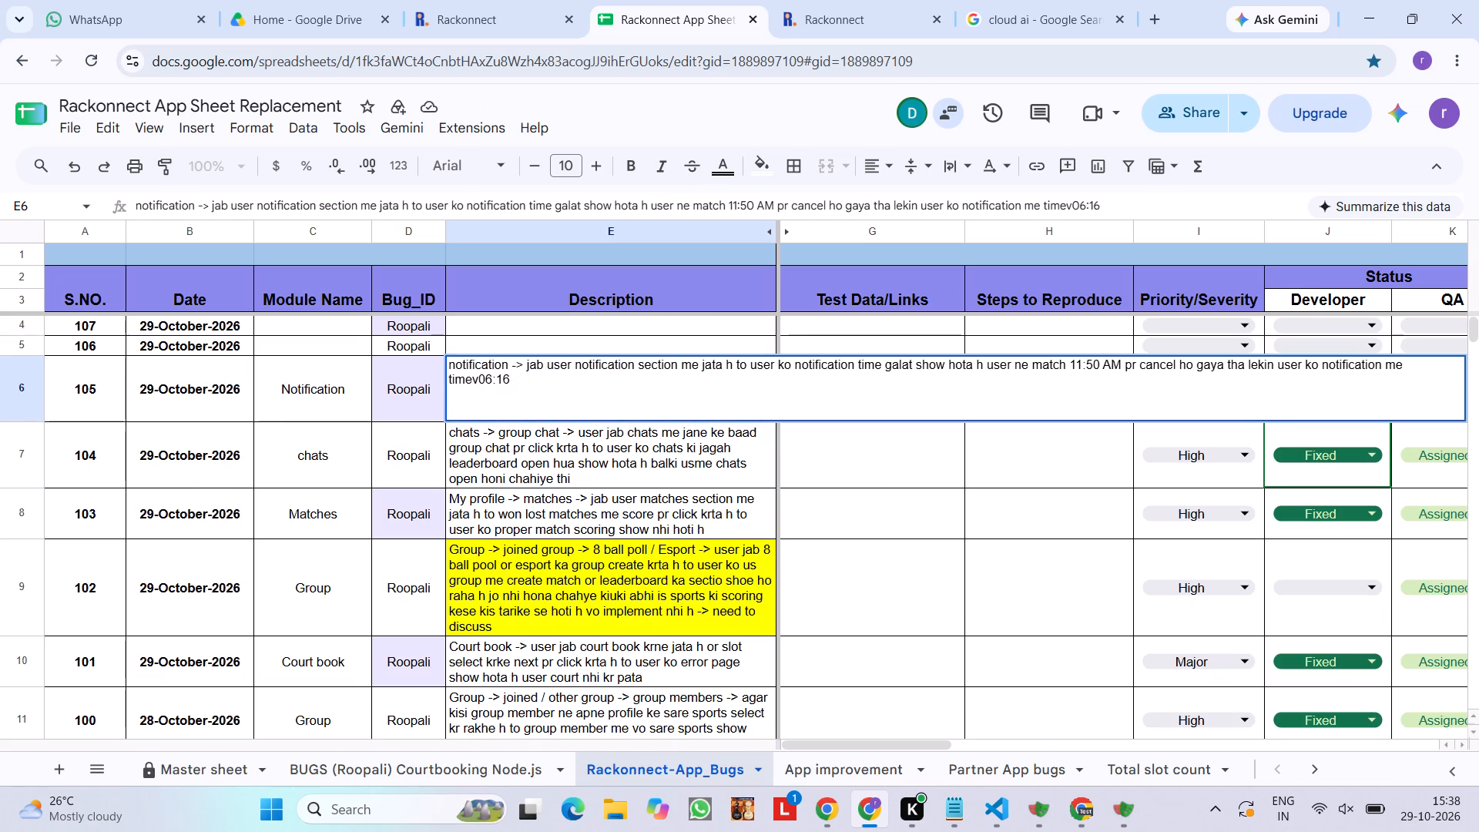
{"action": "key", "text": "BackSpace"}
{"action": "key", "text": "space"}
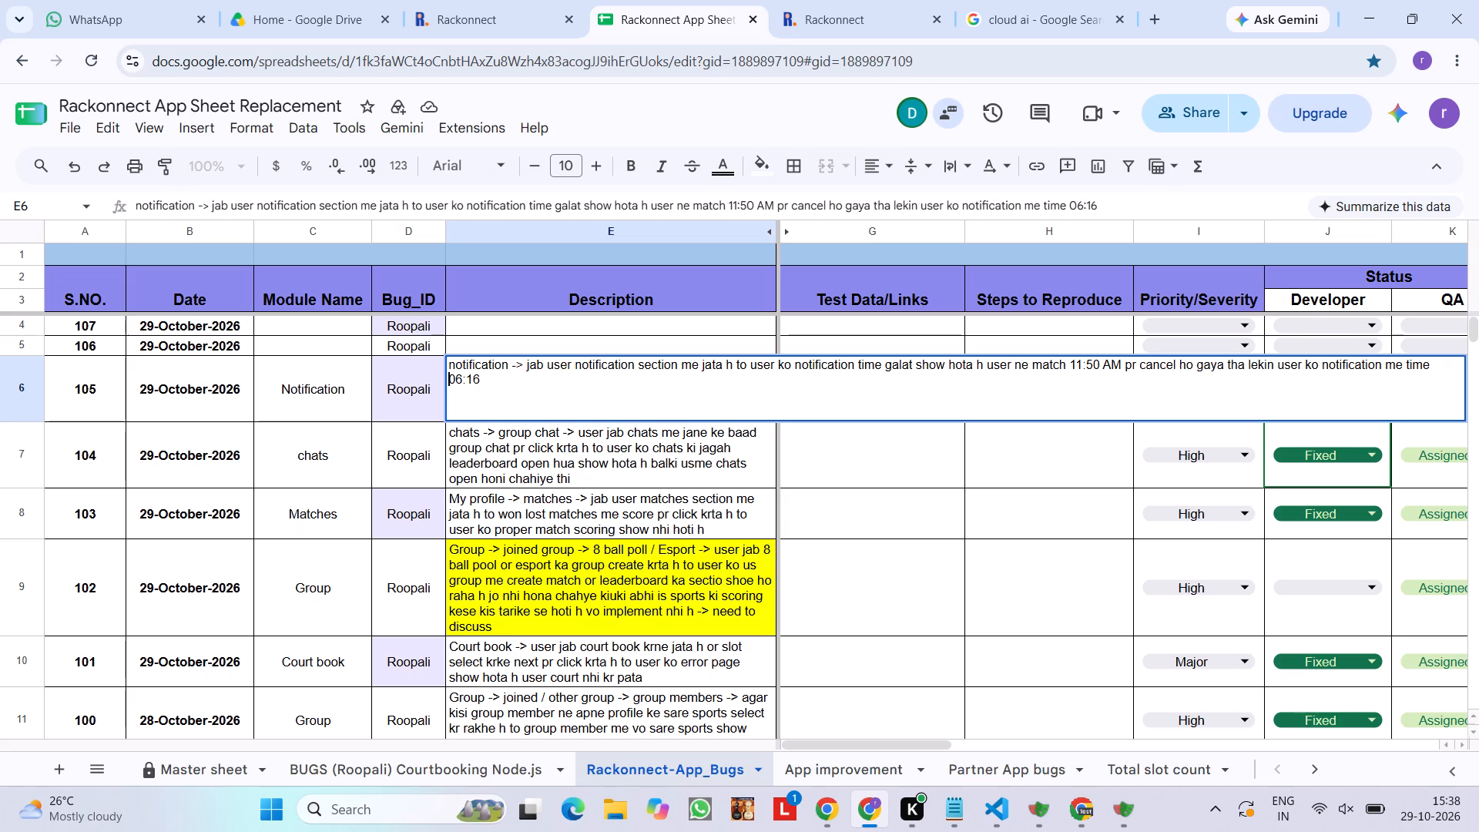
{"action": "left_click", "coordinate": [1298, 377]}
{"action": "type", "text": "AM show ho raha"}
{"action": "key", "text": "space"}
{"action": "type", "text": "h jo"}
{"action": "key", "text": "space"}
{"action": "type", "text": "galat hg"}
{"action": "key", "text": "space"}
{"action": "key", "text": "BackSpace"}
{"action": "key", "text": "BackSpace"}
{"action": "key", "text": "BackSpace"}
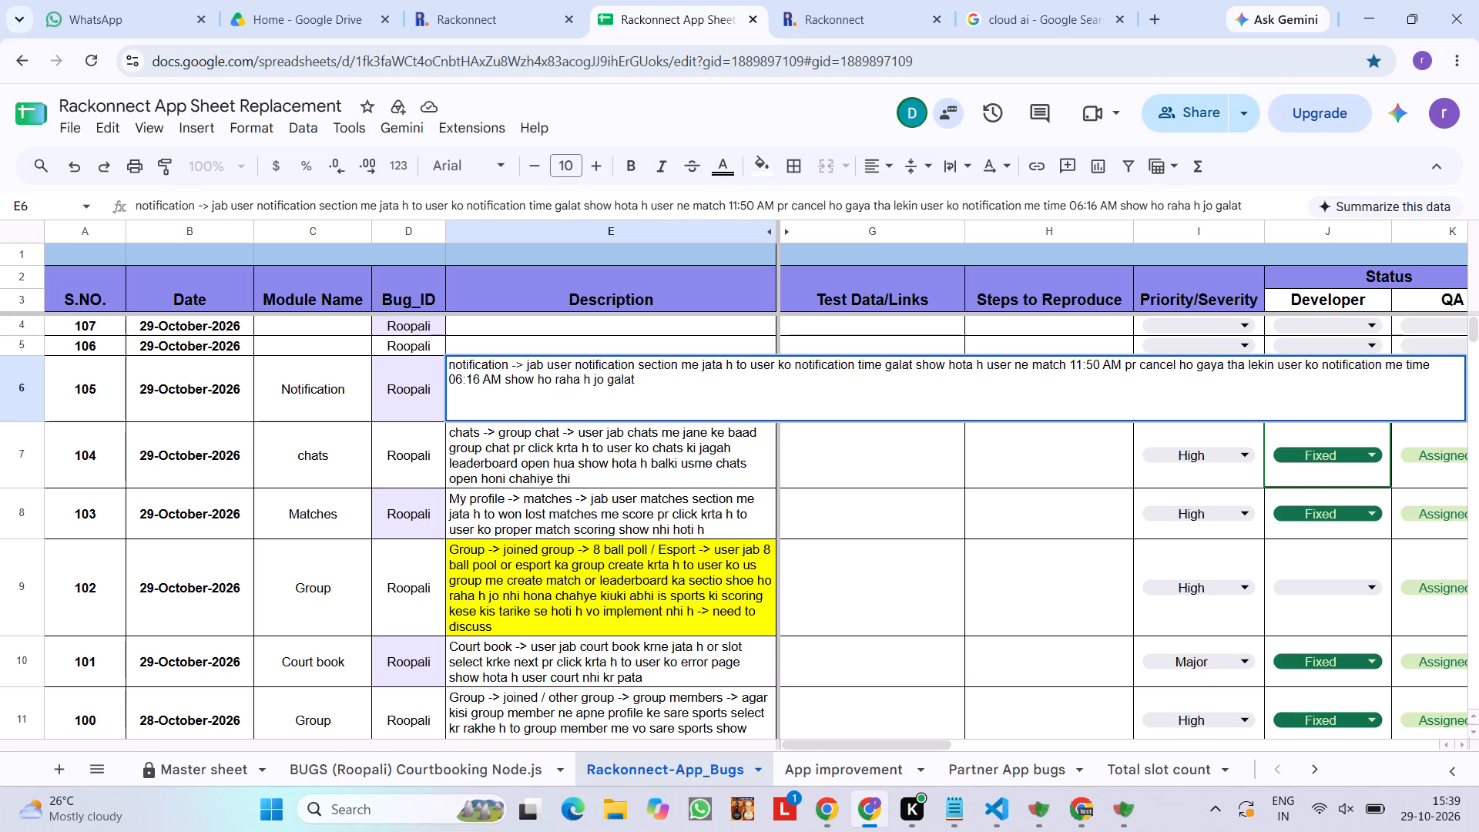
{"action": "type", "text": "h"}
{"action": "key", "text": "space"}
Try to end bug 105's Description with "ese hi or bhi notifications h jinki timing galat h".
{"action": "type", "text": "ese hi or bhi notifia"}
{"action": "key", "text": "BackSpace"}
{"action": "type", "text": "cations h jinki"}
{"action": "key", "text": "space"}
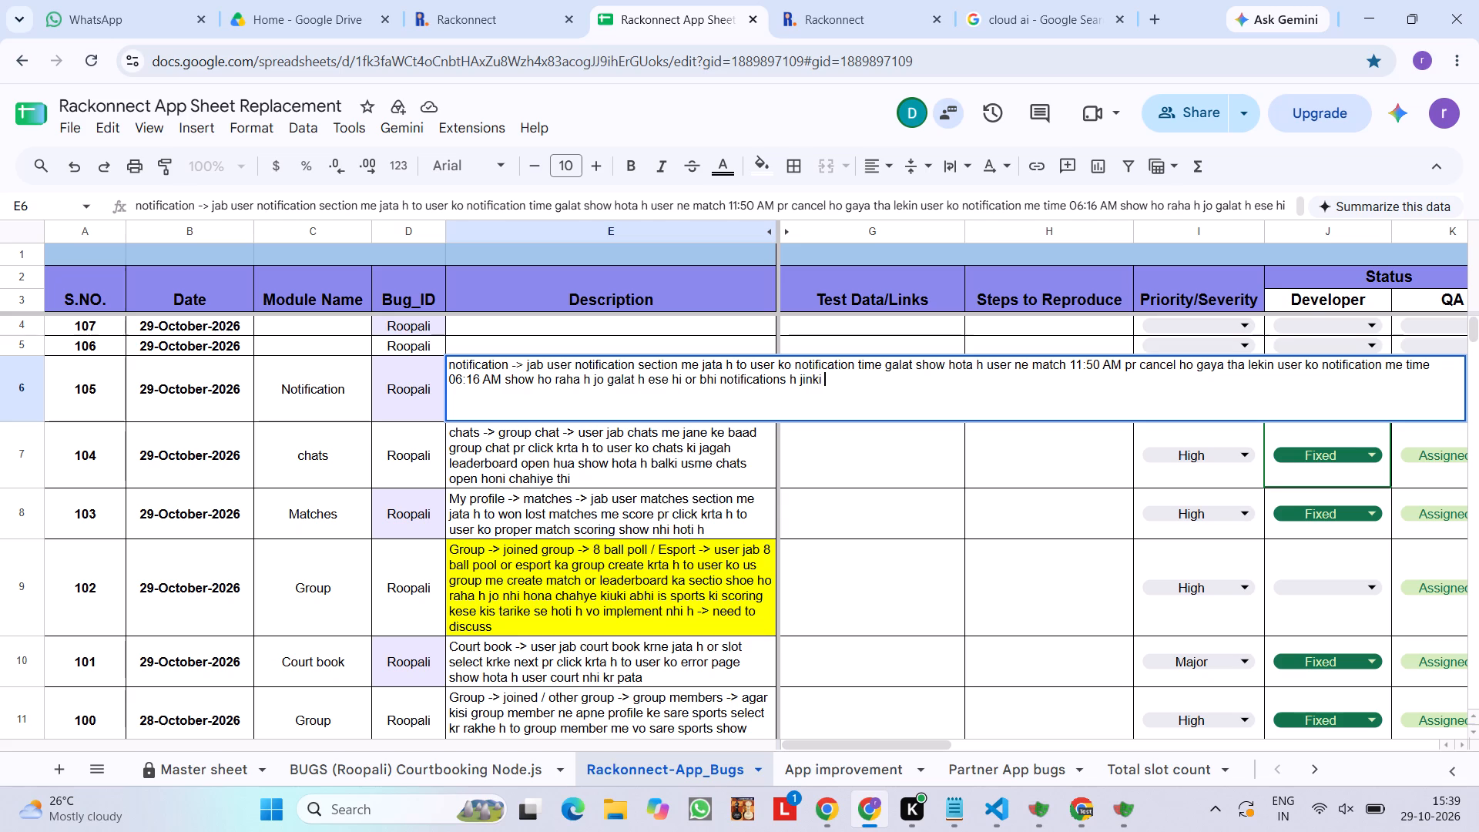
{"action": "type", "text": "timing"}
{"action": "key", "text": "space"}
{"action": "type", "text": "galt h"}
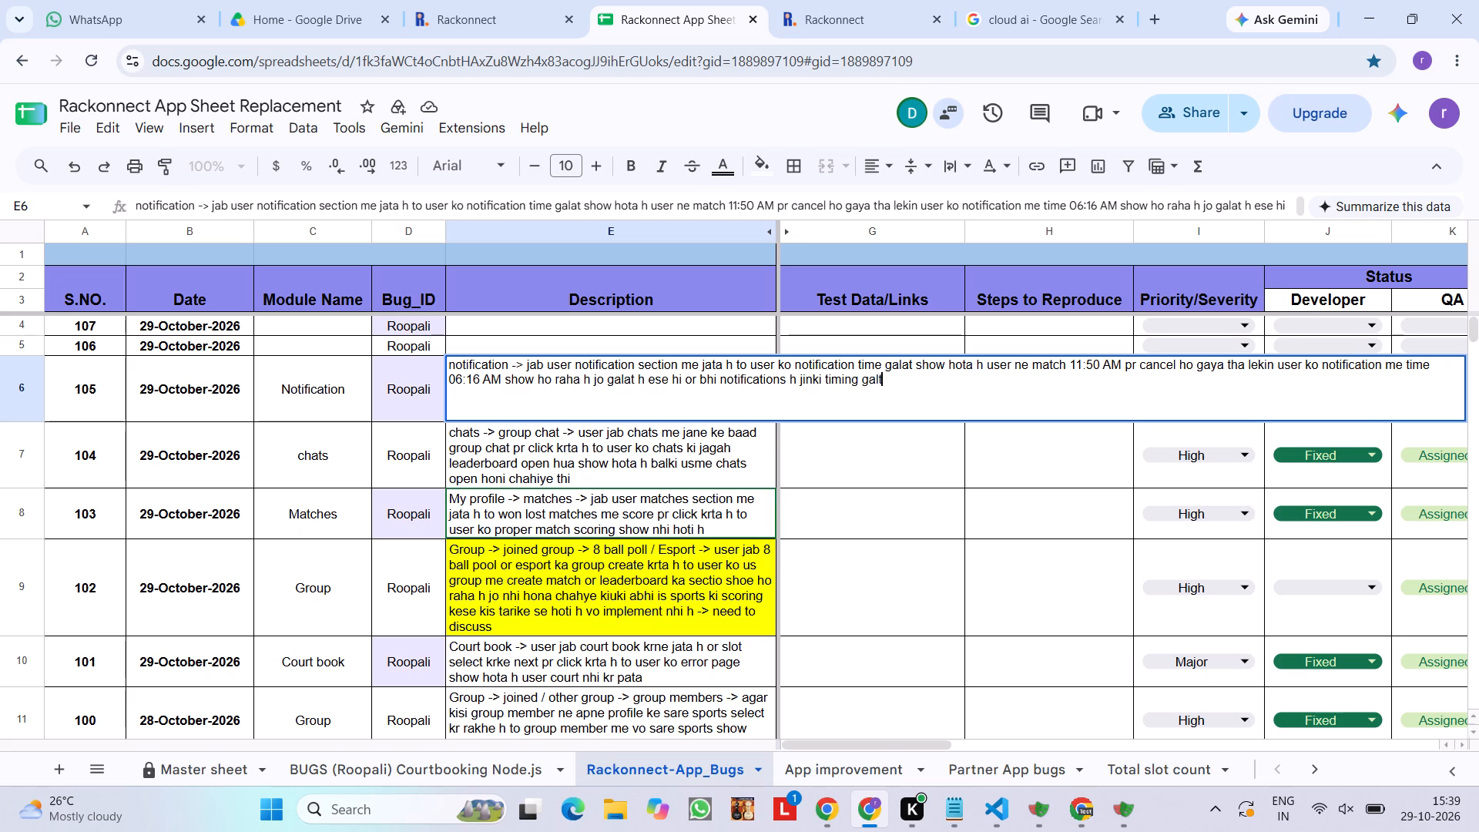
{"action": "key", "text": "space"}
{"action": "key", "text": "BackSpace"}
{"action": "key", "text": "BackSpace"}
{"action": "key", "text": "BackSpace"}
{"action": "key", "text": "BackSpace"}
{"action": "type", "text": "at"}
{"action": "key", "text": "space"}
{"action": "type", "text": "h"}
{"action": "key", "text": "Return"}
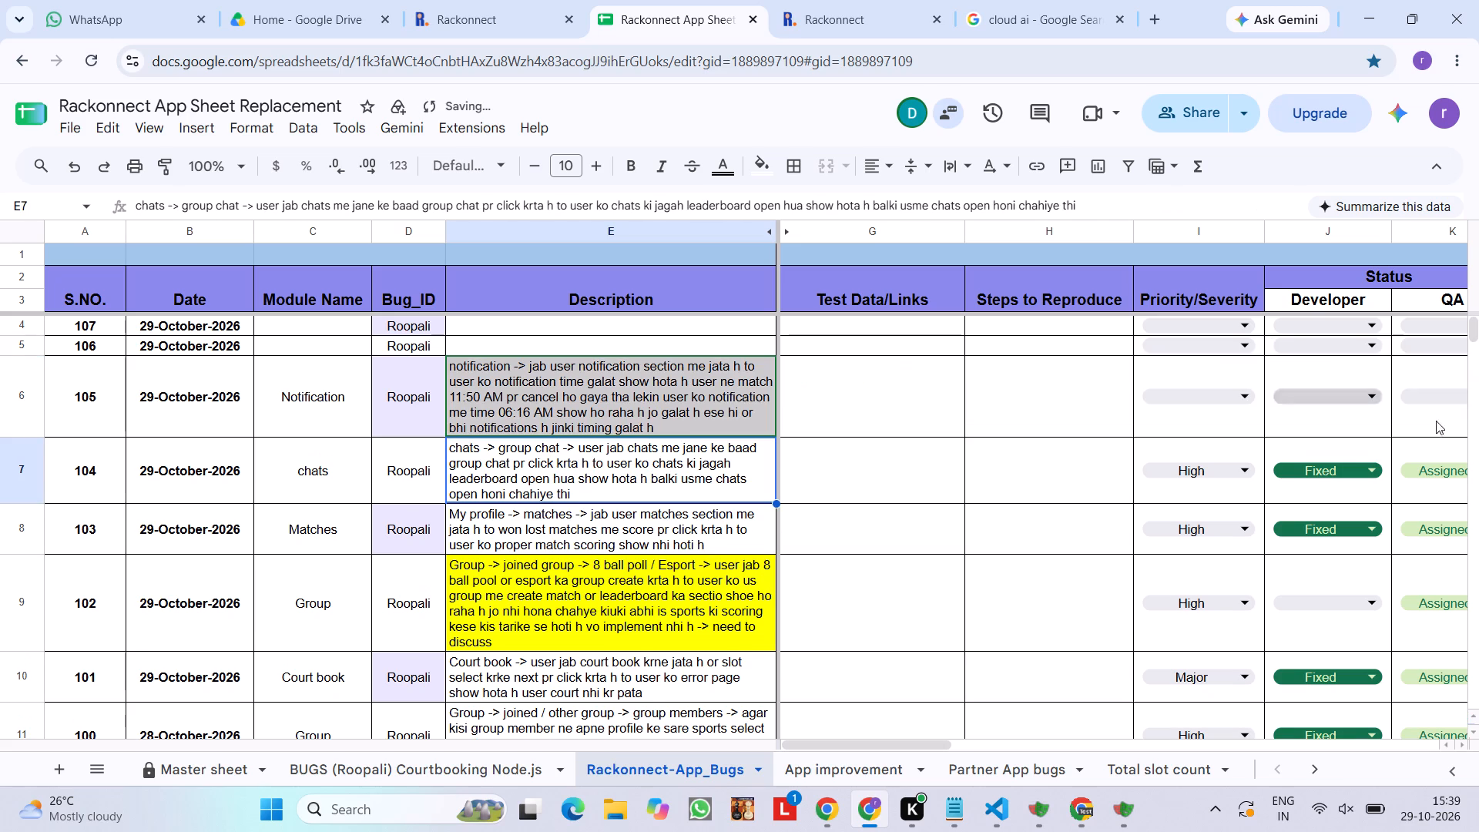
Set bug 105's Priority/Severity to High.
{"action": "left_click", "coordinate": [1224, 396]}
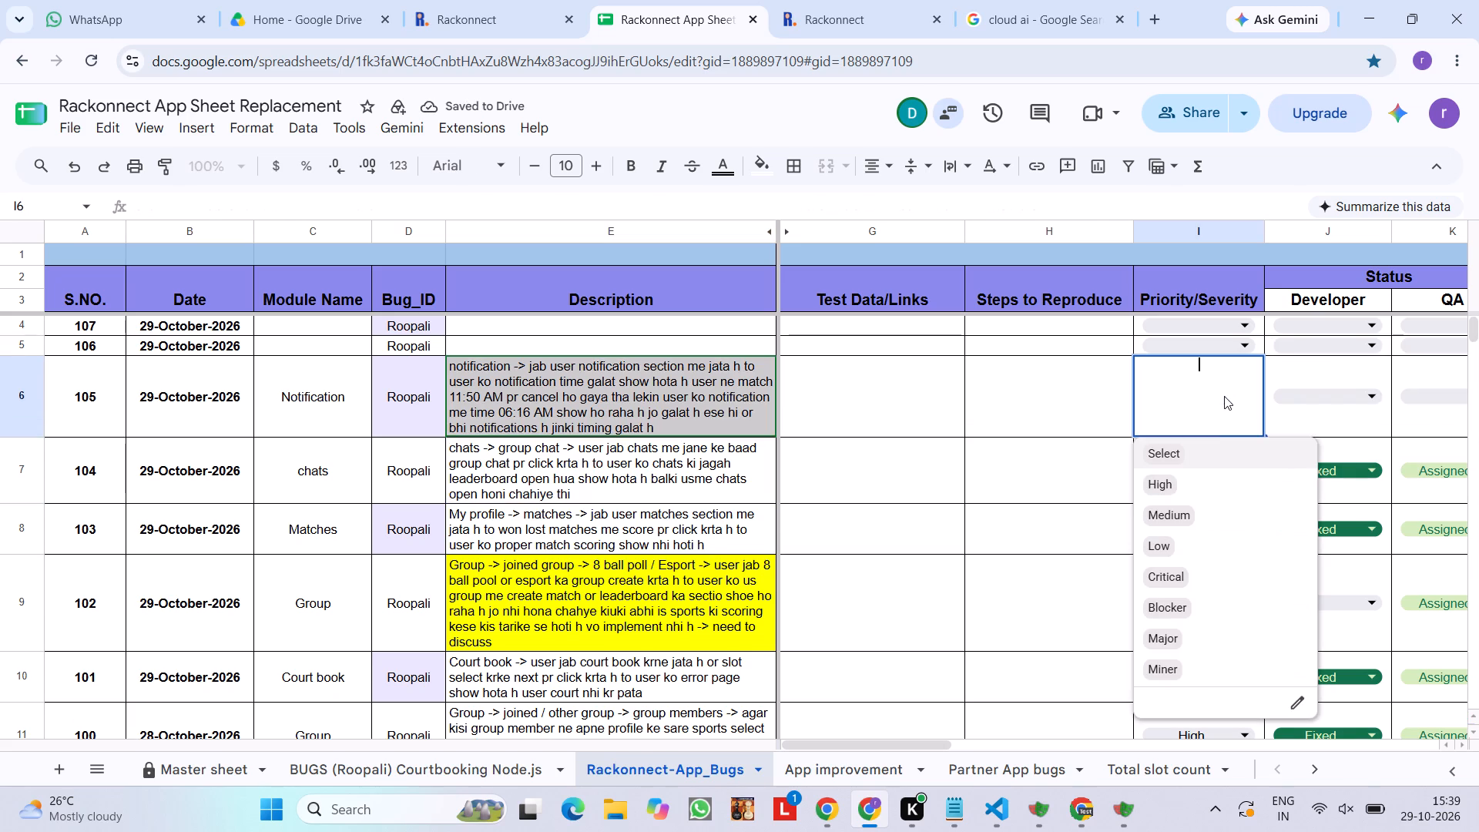
{"action": "left_click", "coordinate": [1183, 485]}
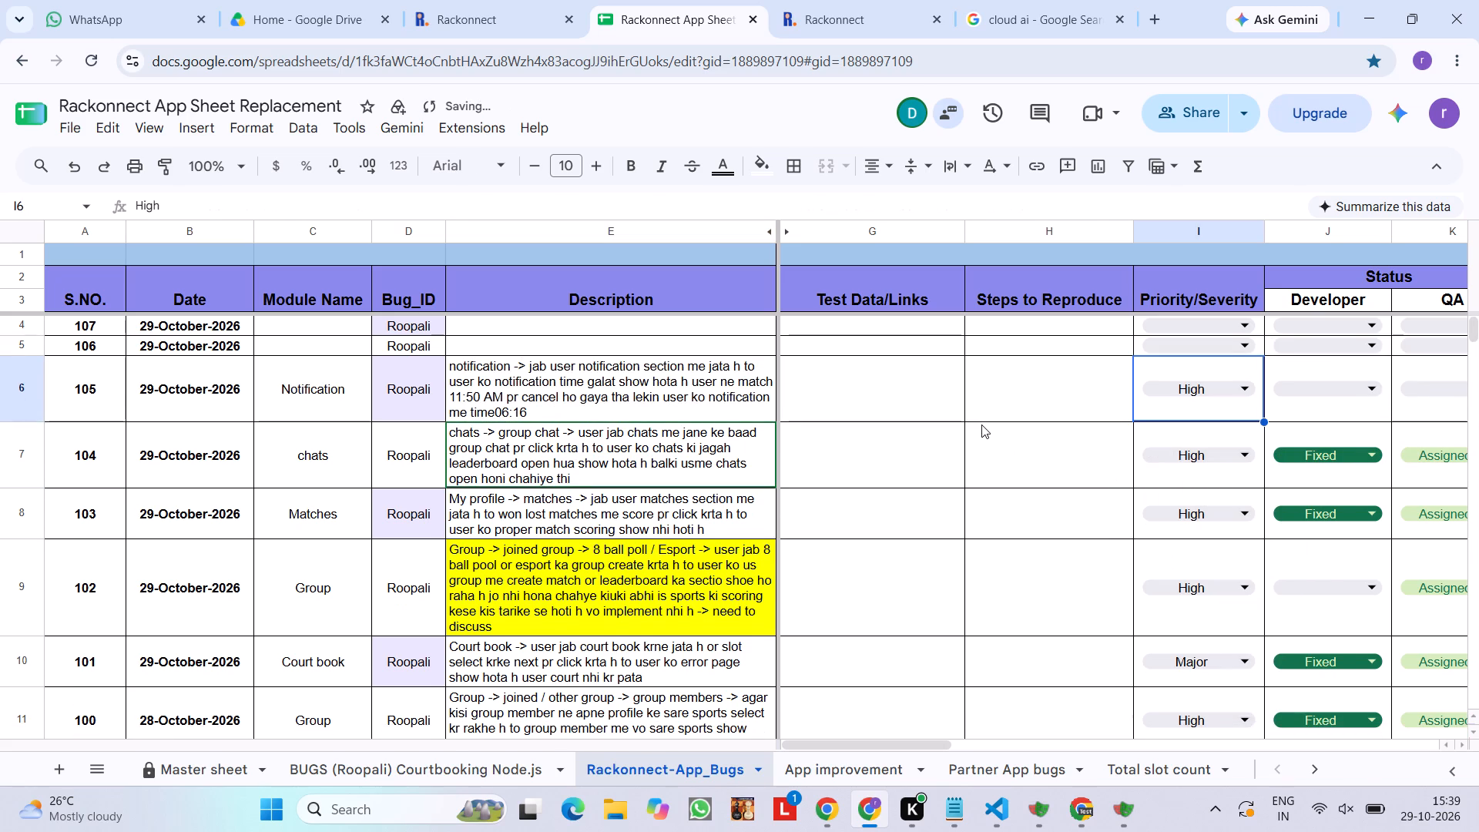
{"action": "scroll", "coordinate": [881, 440], "scroll_direction": "up", "scroll_amount": 1}
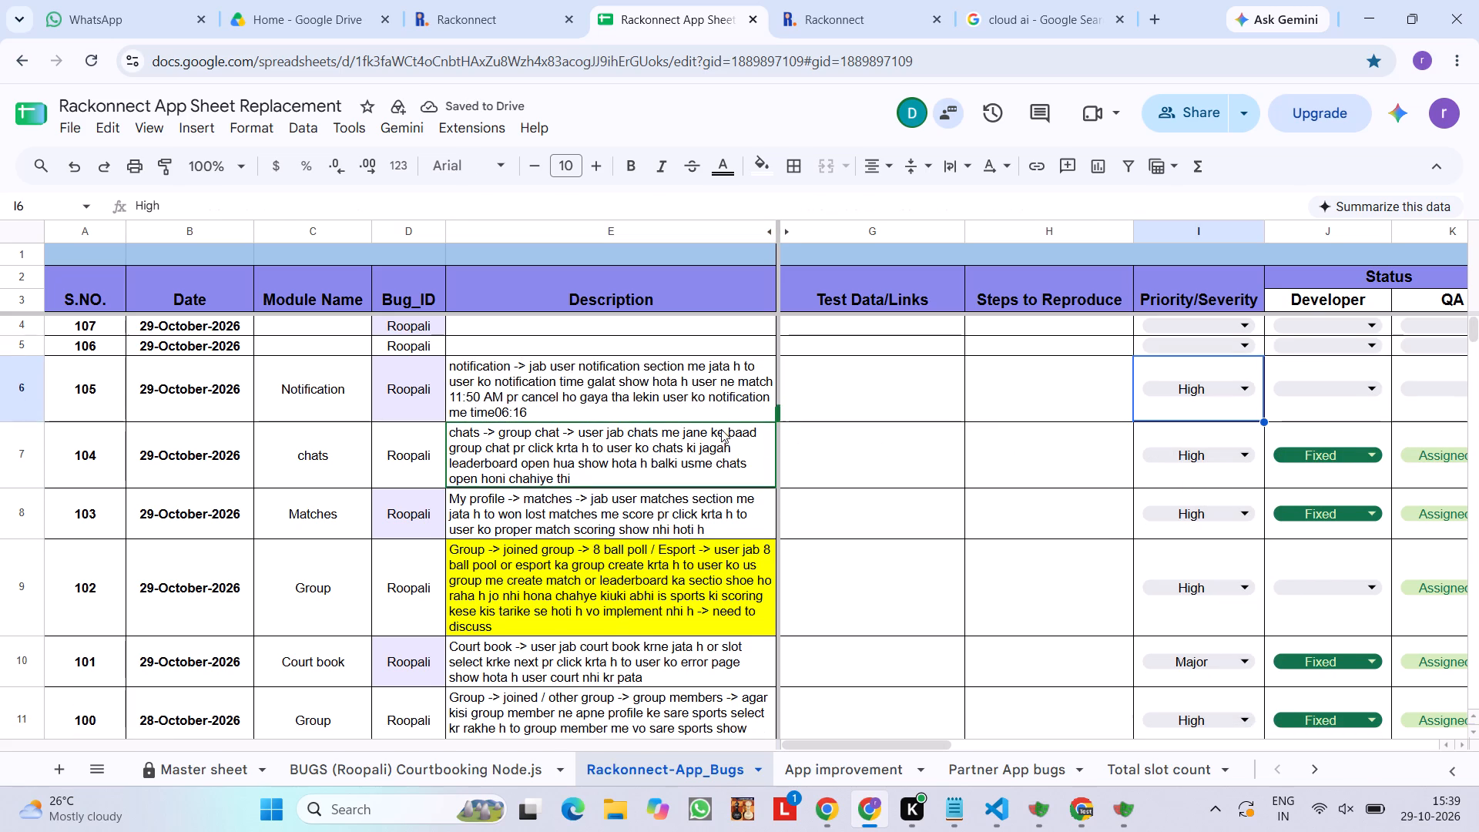
Correct bug 105's Description to read "time 06:16 AM" and continue it with "show ho raha h jo galat h".
{"action": "left_click", "coordinate": [713, 402]}
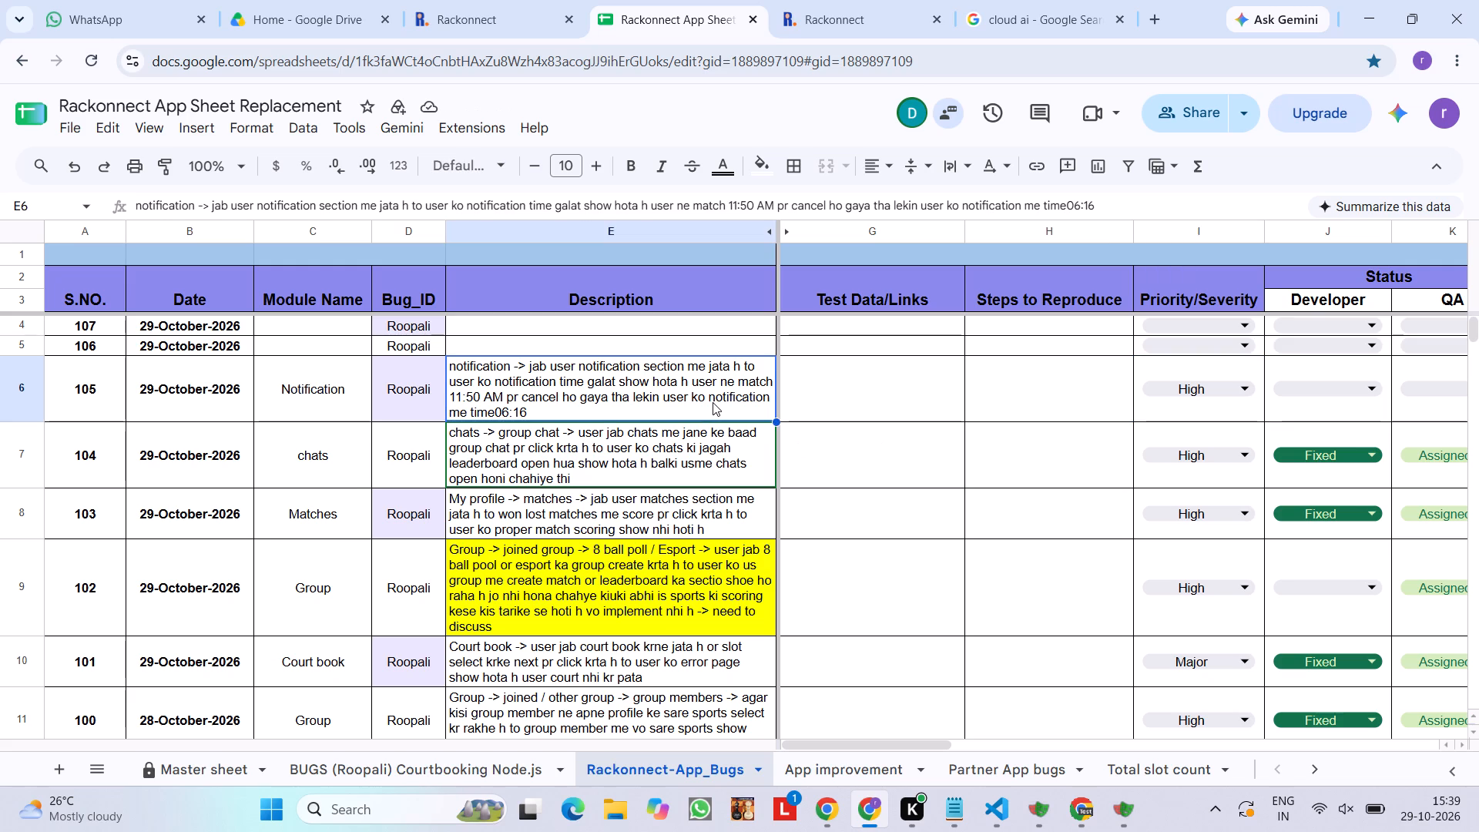
{"action": "double_click", "coordinate": [713, 402]}
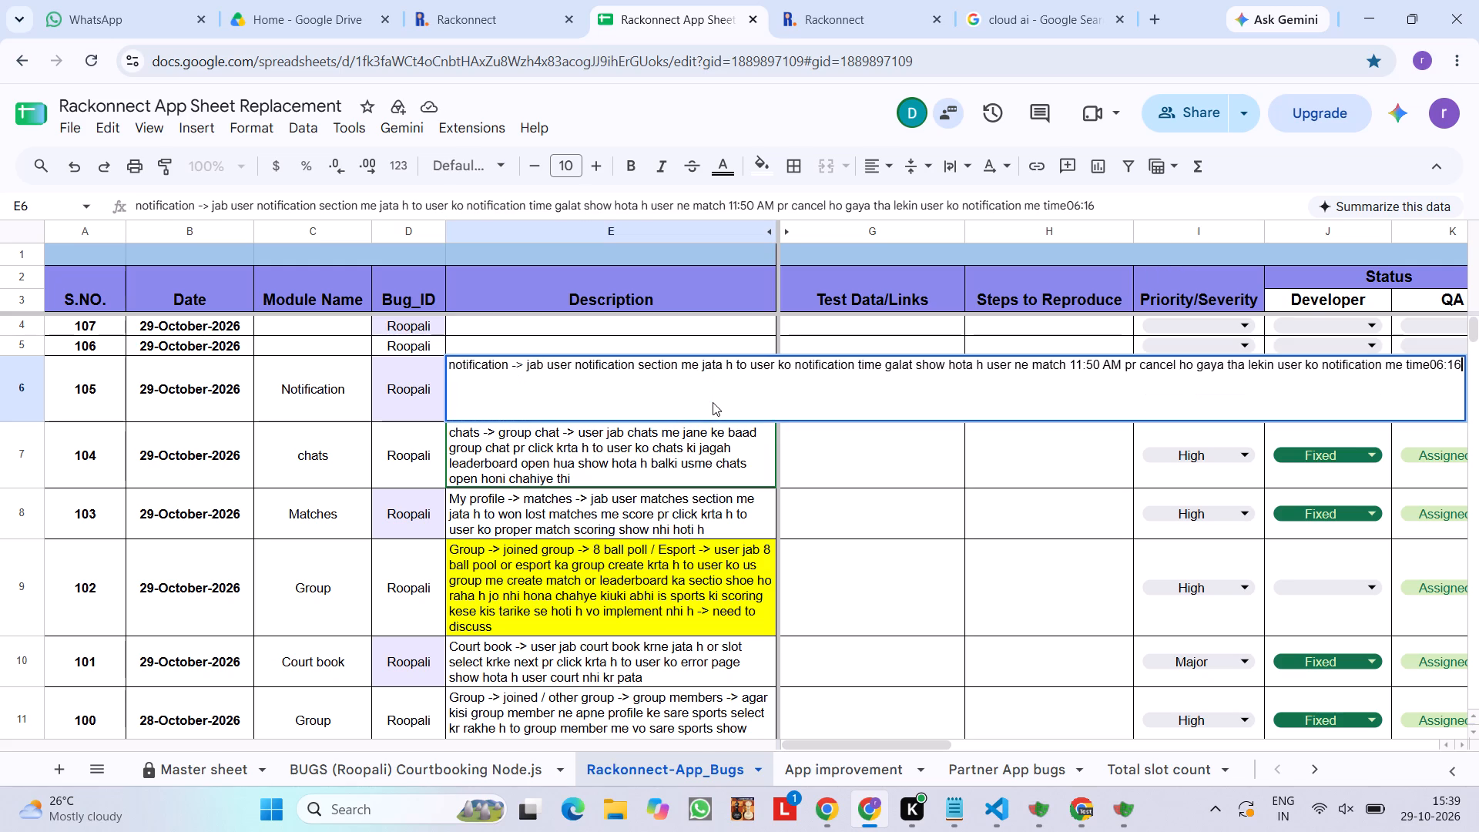
{"action": "key", "text": "ctrl+z"}
{"action": "key", "text": "ctrl+z"}
{"action": "key", "text": "ctrl+z"}
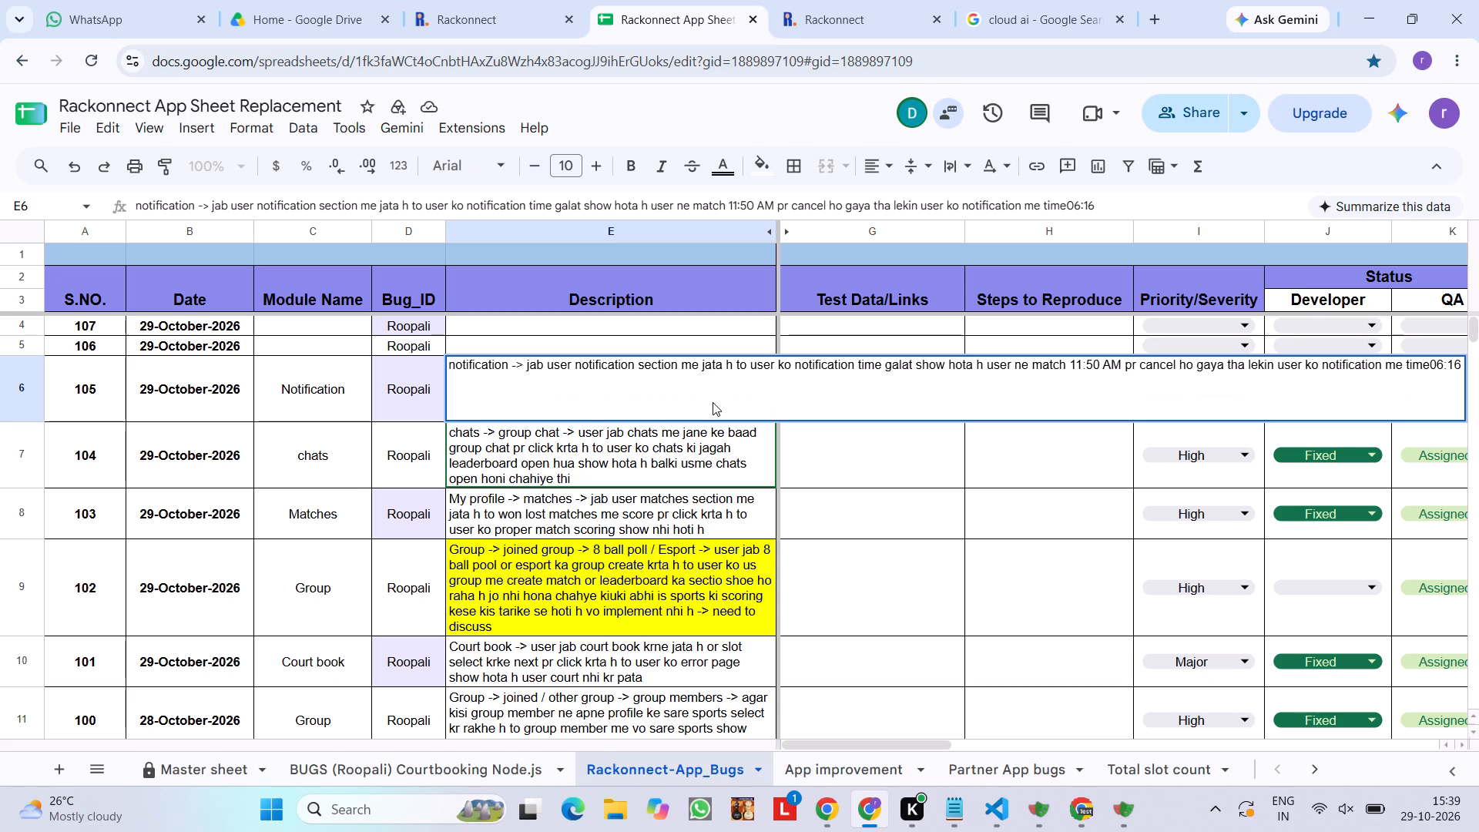
{"action": "left_click", "coordinate": [1433, 363]}
{"action": "key", "text": "space"}
{"action": "key", "text": "Right"}
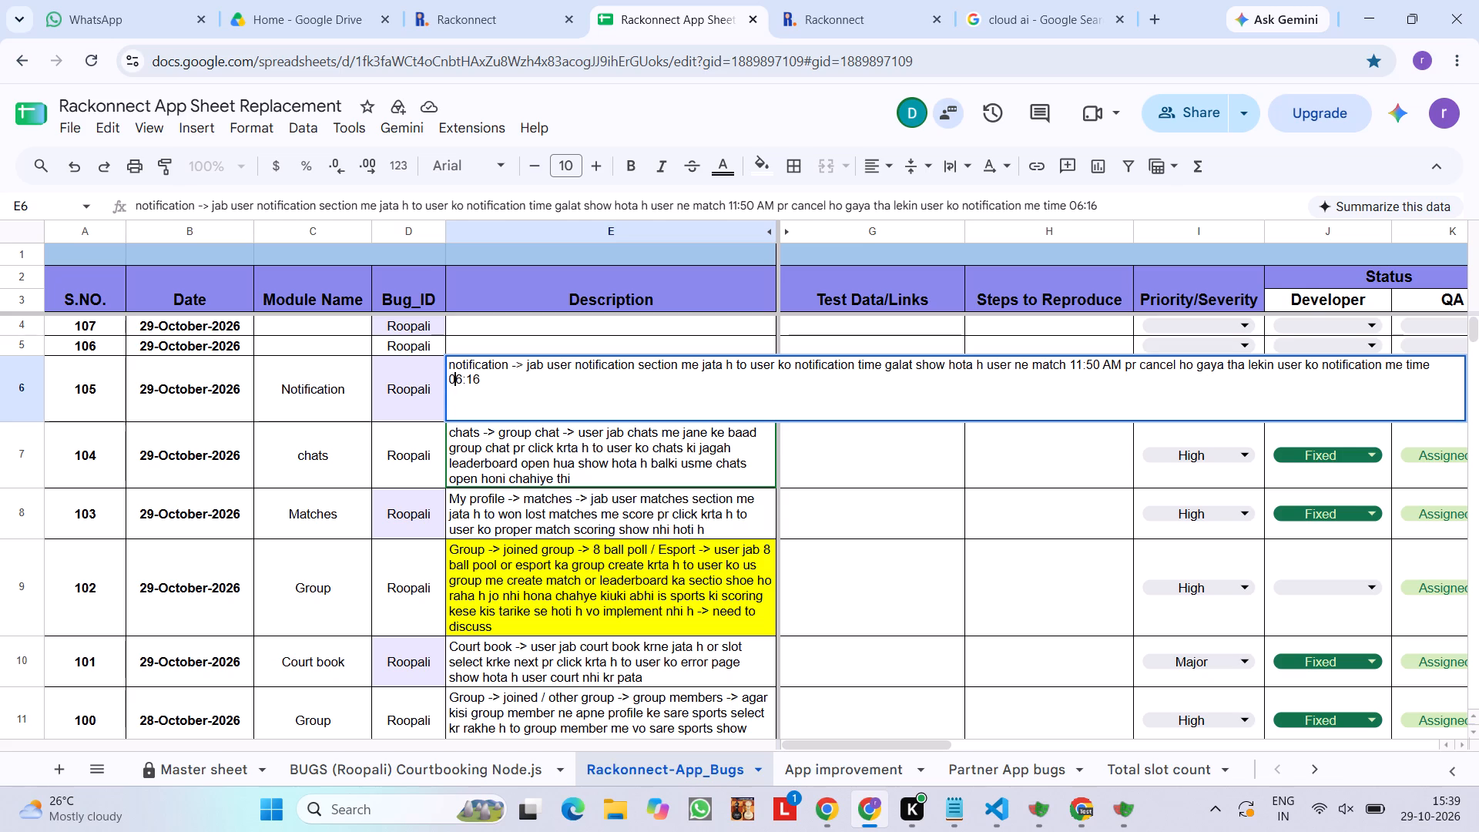
{"action": "key", "text": "Right"}
{"action": "key", "text": "Right"}
{"action": "key", "text": "Right"}
{"action": "key", "text": "Right"}
{"action": "key", "text": "Right"}
{"action": "type", "text": "AM"}
{"action": "key", "text": "space"}
{"action": "type", "text": "shoe"}
{"action": "key", "text": "BackSpace"}
{"action": "type", "text": "w ho raha h jo galat h"}
{"action": "key", "text": "space"}
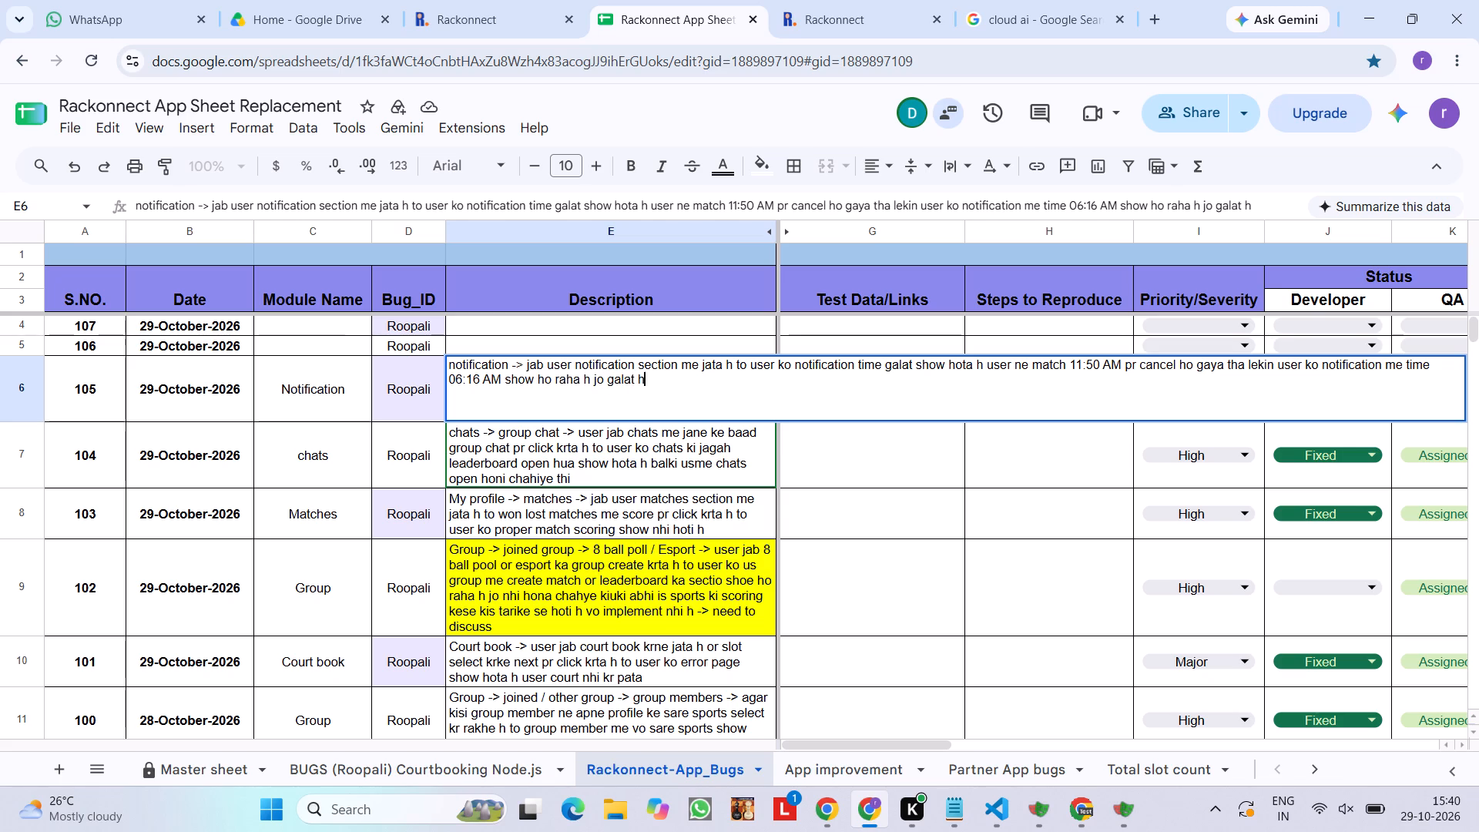
{"action": "type", "text": "us"}
{"action": "key", "text": "BackSpace"}
{"action": "key", "text": "BackSpace"}
Finish bug 105's Description with "ese hi or bhi notifications timing h jo galat h".
{"action": "type", "text": "ese hi or bhi"}
{"action": "key", "text": "space"}
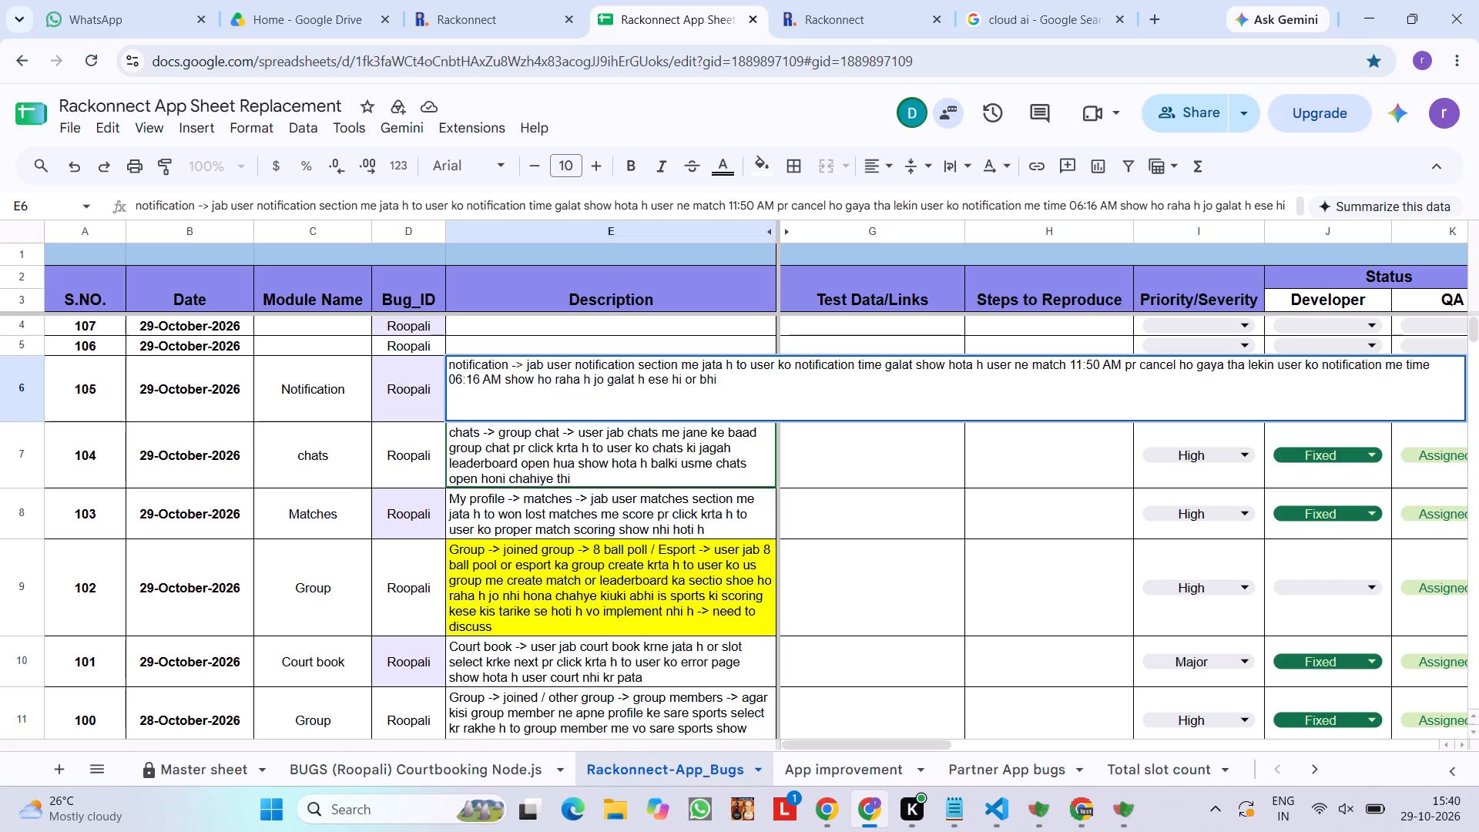
{"action": "key", "text": "b"}
{"action": "key", "text": "BackSpace"}
{"action": "type", "text": "notifications"}
{"action": "key", "text": "space"}
{"action": "type", "text": "timing h jo"}
{"action": "key", "text": "space"}
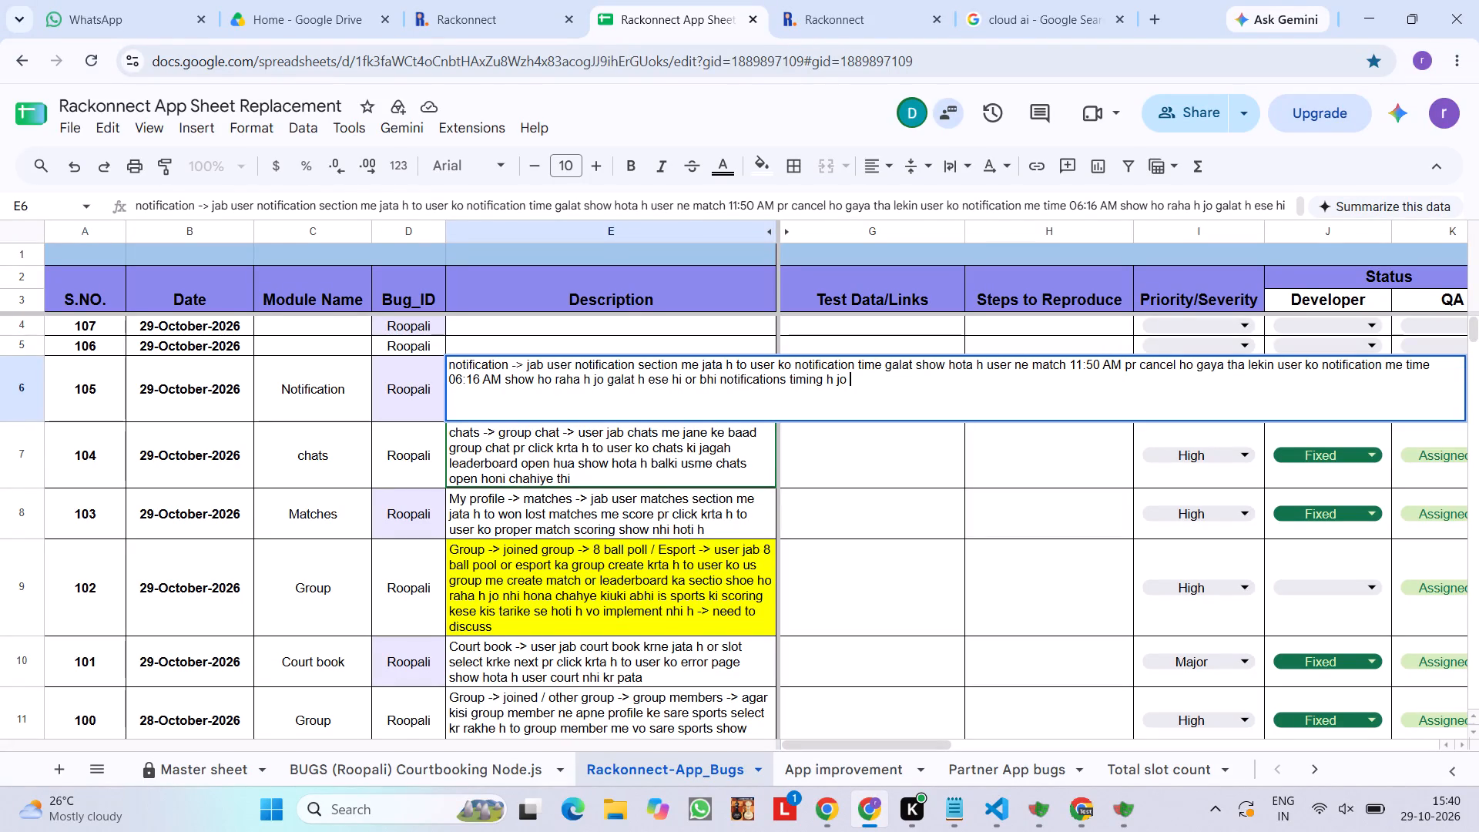
{"action": "type", "text": "galt h"}
{"action": "key", "text": "space"}
{"action": "key", "text": "BackSpace"}
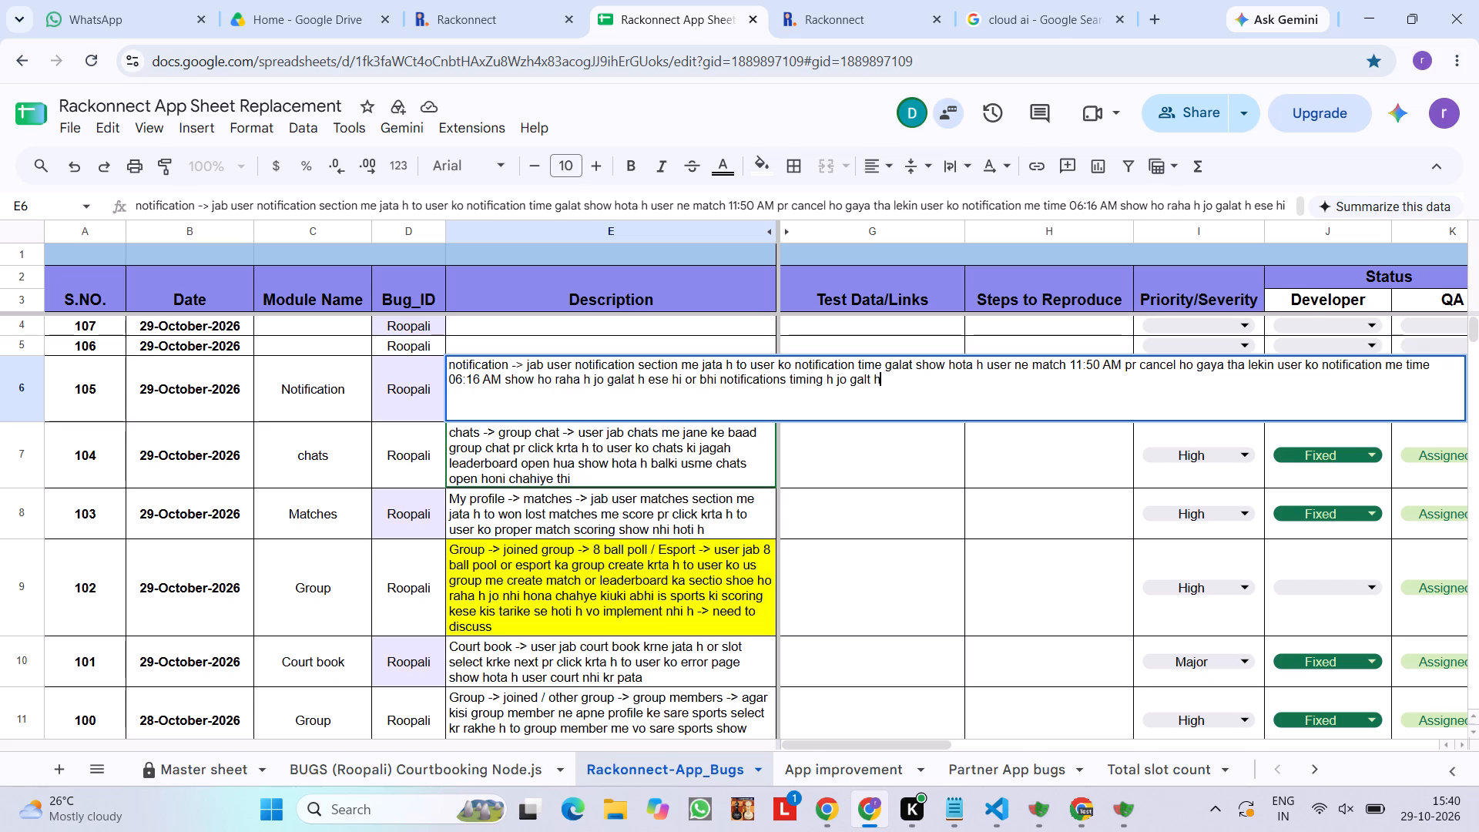
{"action": "key", "text": "BackSpace"}
{"action": "key", "text": "BackSpace"}
{"action": "key", "text": "BackSpace"}
{"action": "type", "text": "at h"}
{"action": "key", "text": "space"}
{"action": "key", "text": "Return"}
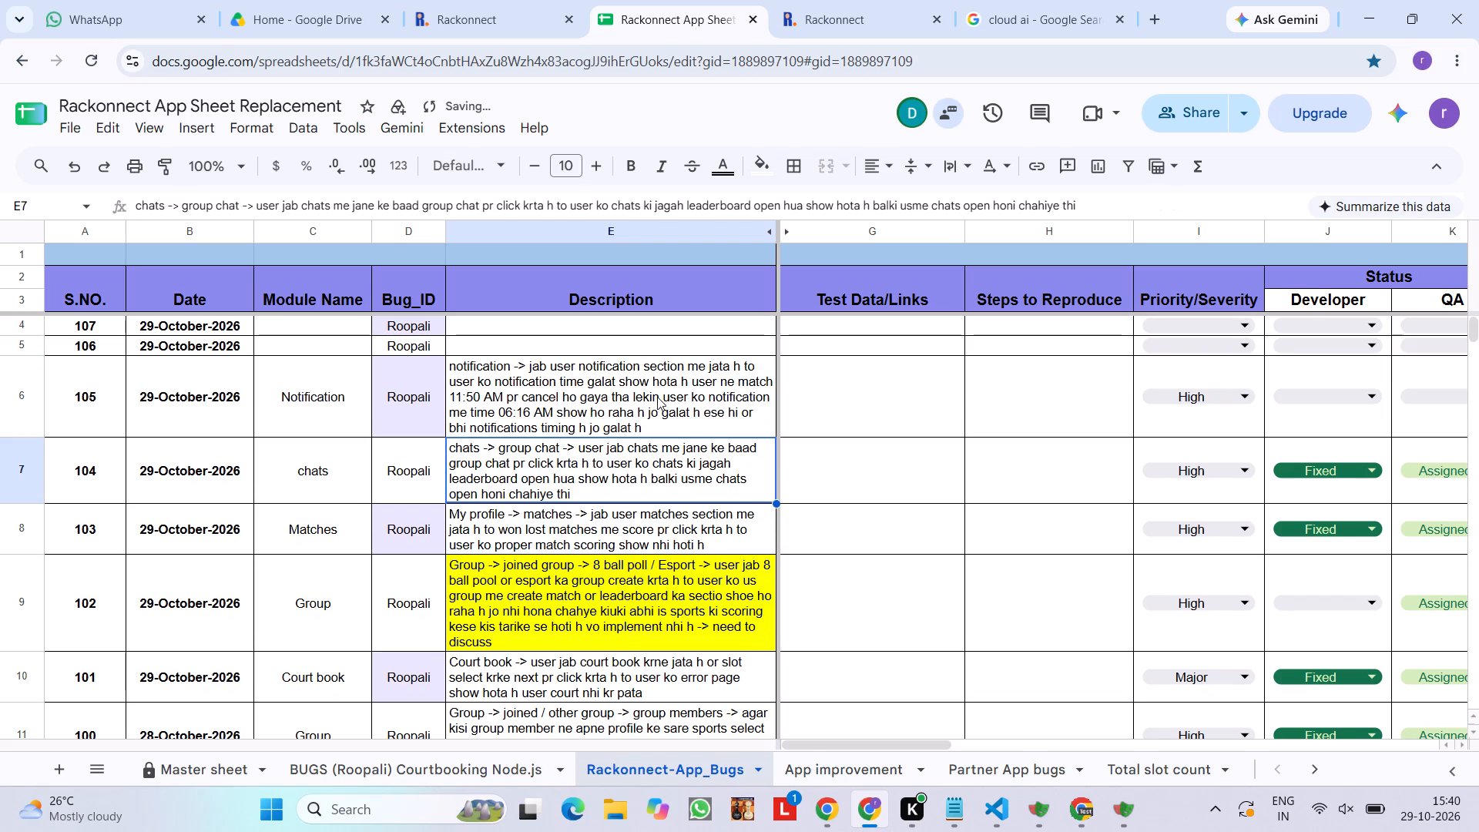
Set bug 105's QA status to Assigned.
{"action": "left_click", "coordinate": [1437, 394]}
{"action": "left_click", "coordinate": [1396, 471]}
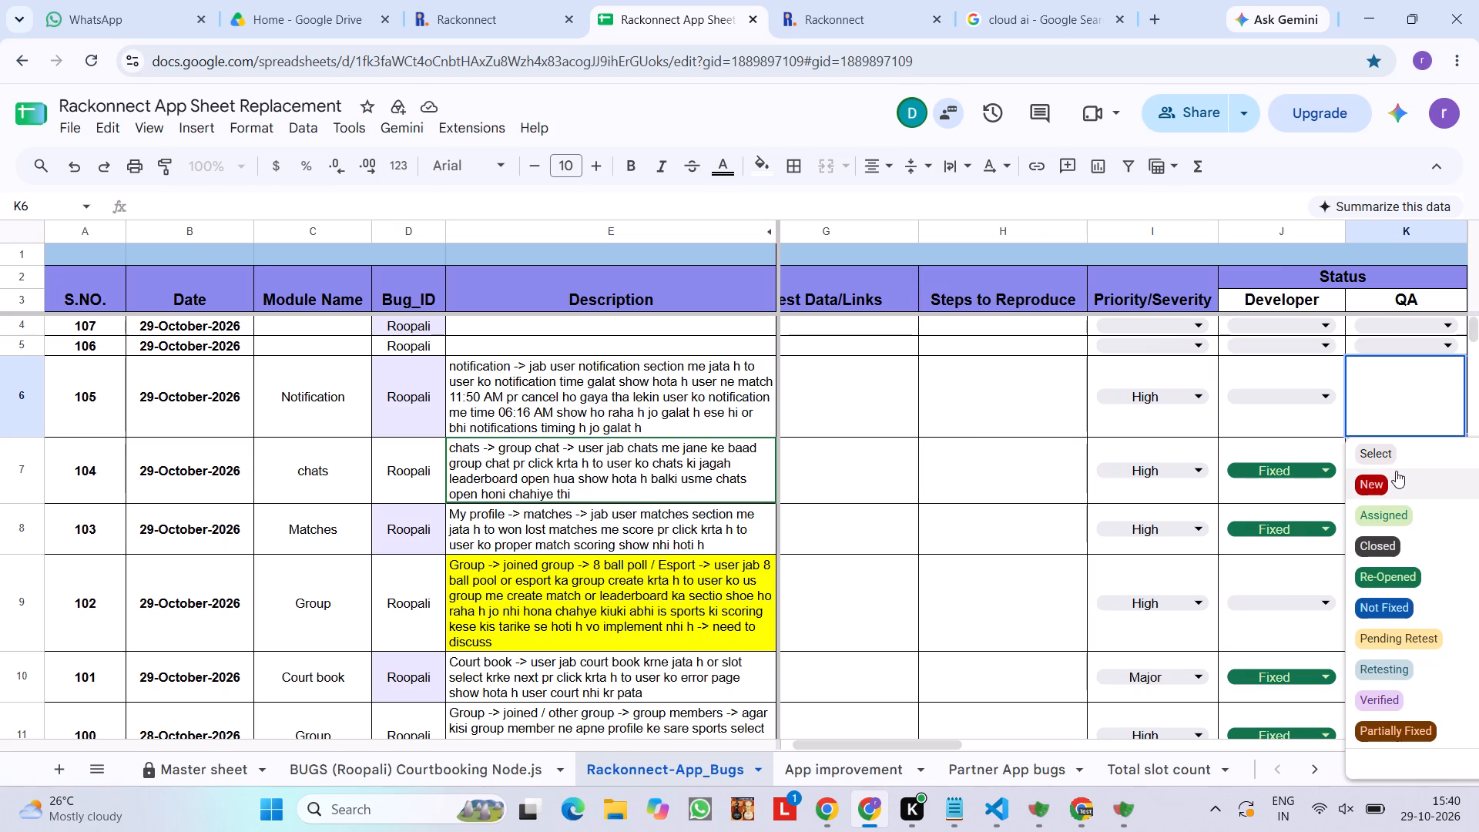
{"action": "left_click", "coordinate": [1389, 391]}
{"action": "left_click", "coordinate": [1358, 523]}
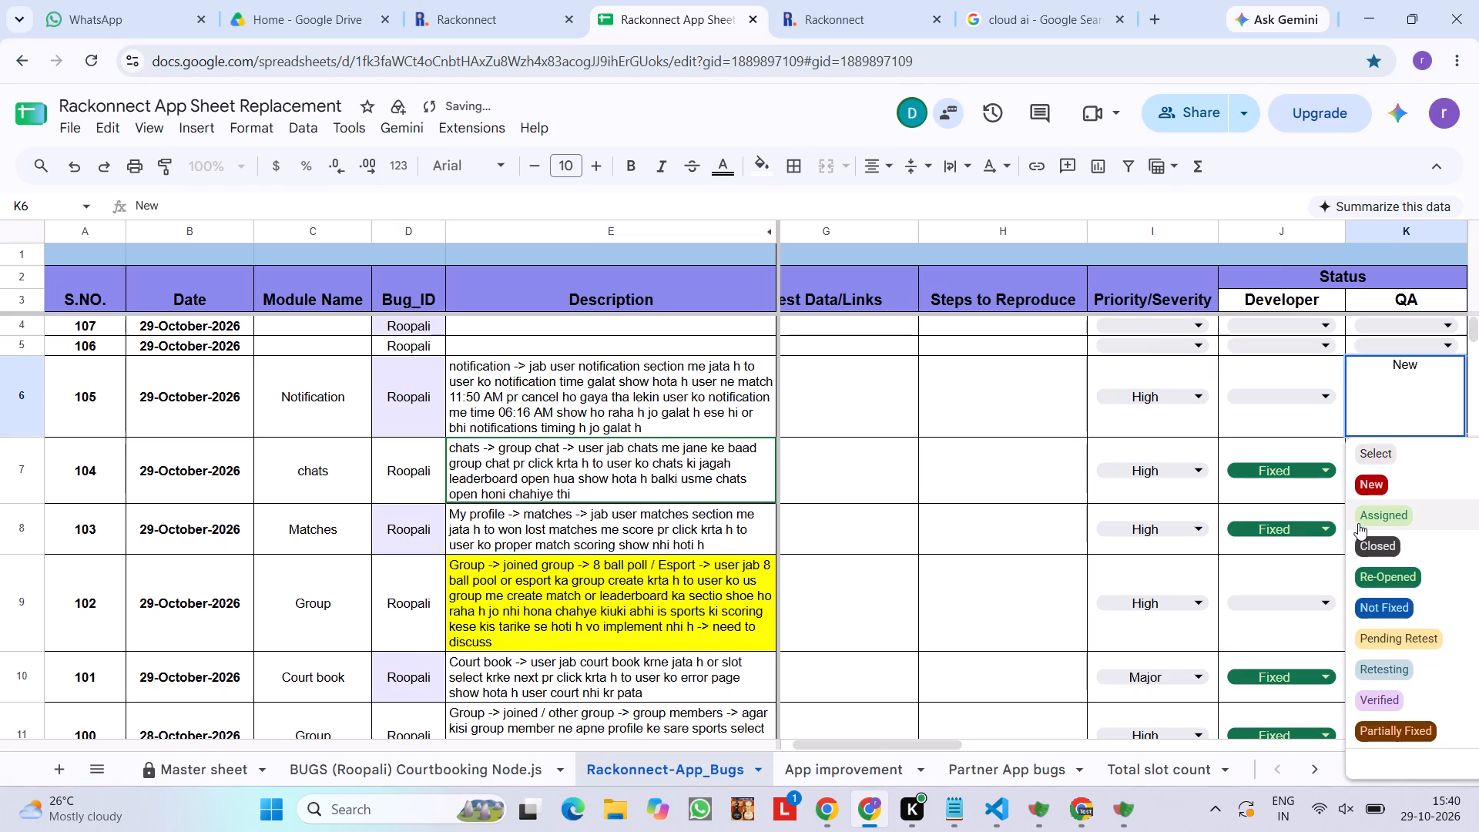
Set bug 105's entry in column O to Dev.
{"action": "scroll", "coordinate": [1379, 468], "scroll_direction": "left", "scroll_amount": 3}
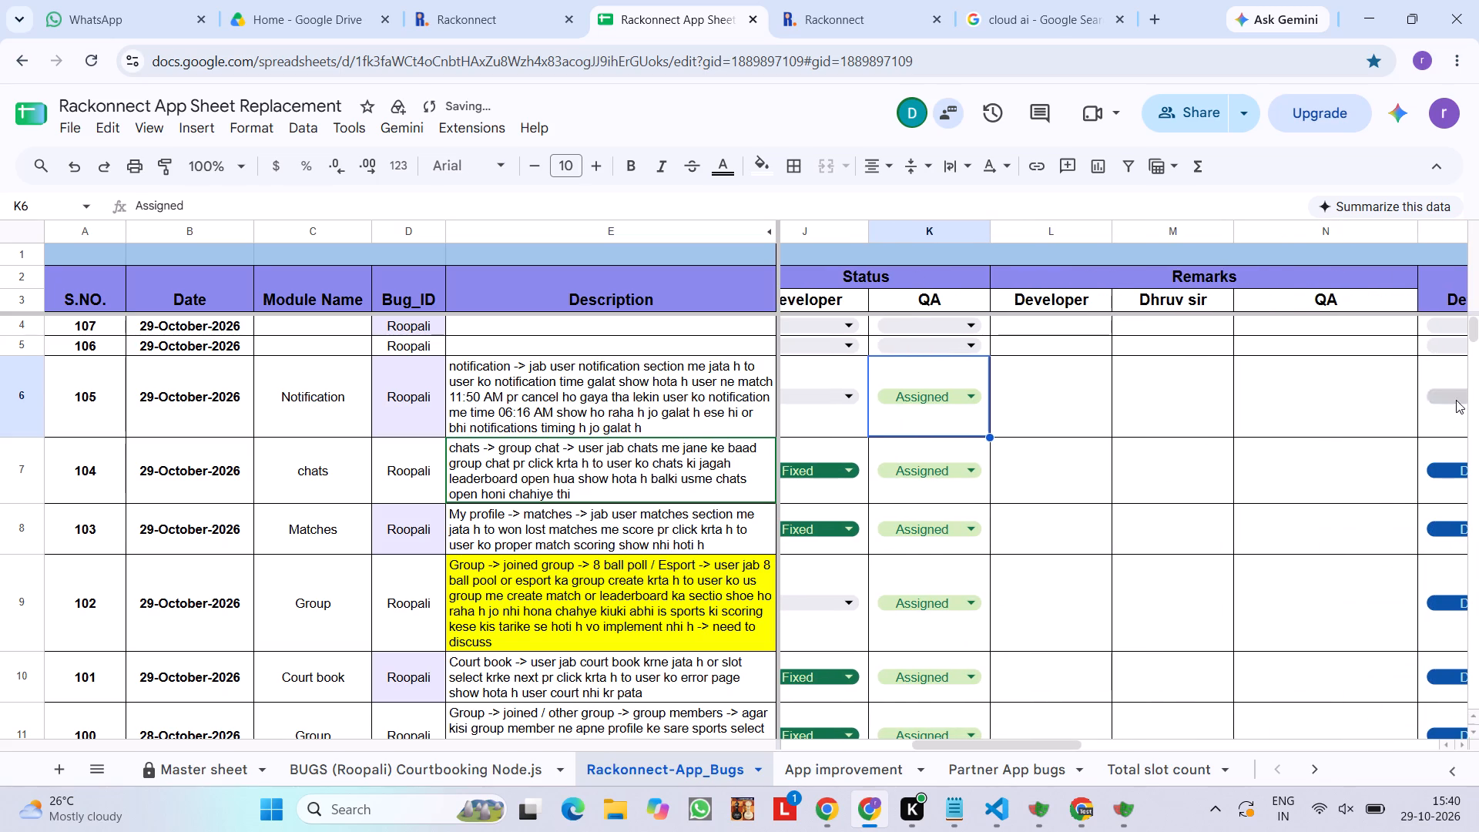
{"action": "left_click", "coordinate": [1454, 388]}
{"action": "left_click", "coordinate": [1451, 404]}
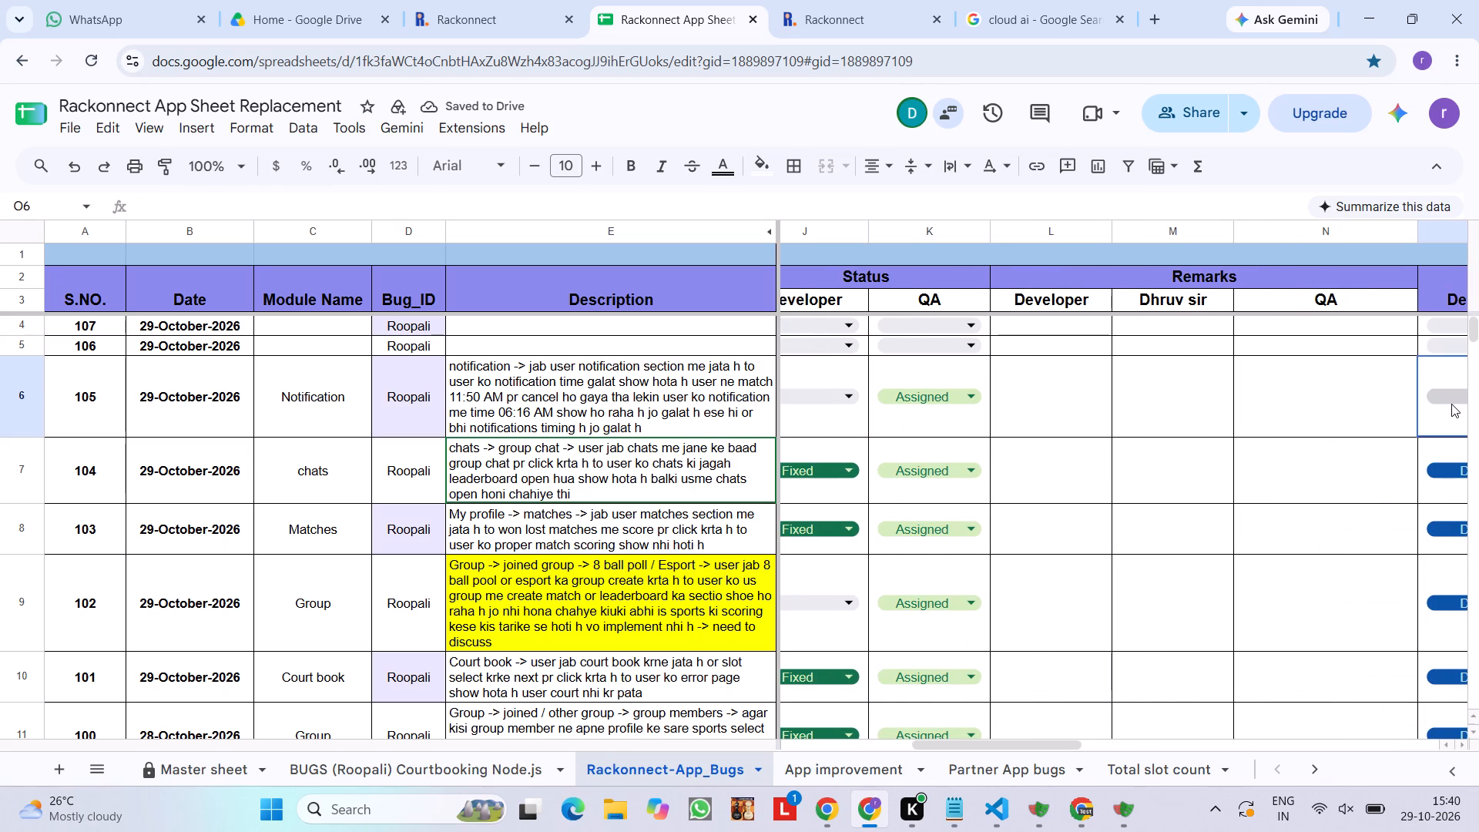
{"action": "left_click", "coordinate": [1425, 450]}
Select the empty Module Name cell of bug 106.
{"action": "scroll", "coordinate": [1425, 450], "scroll_direction": "right", "scroll_amount": 11}
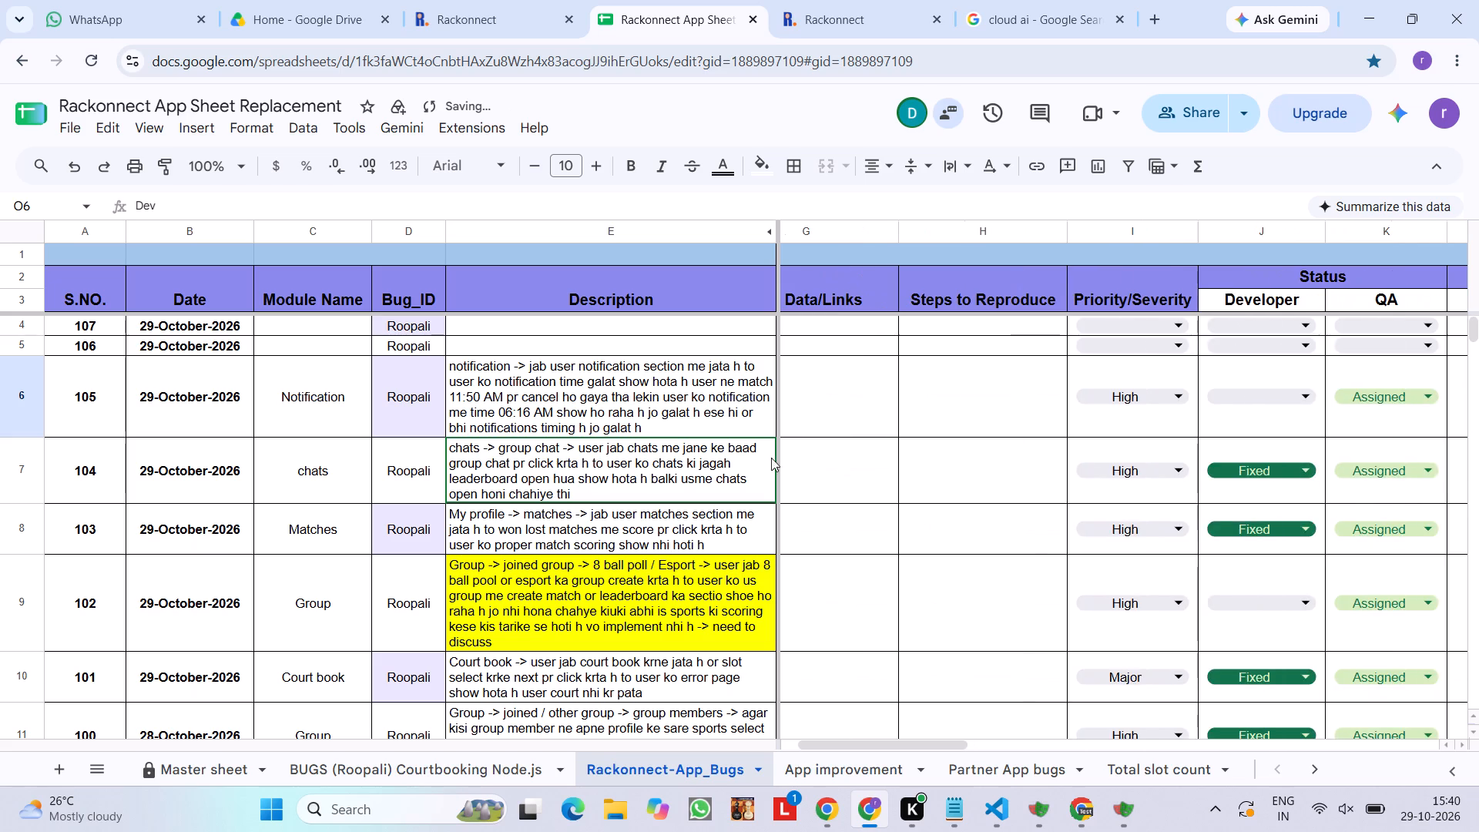
{"action": "left_click", "coordinate": [322, 341]}
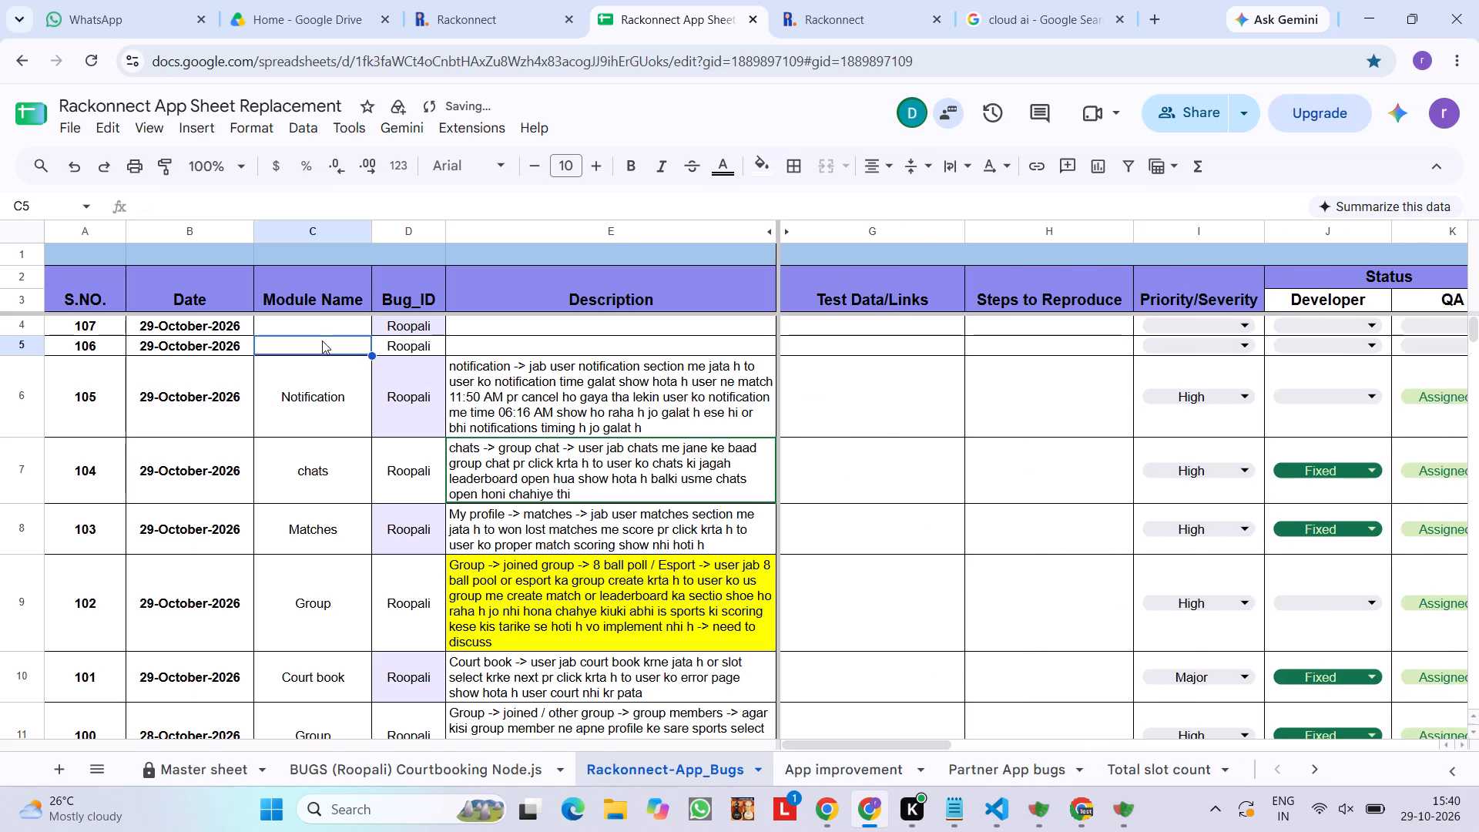
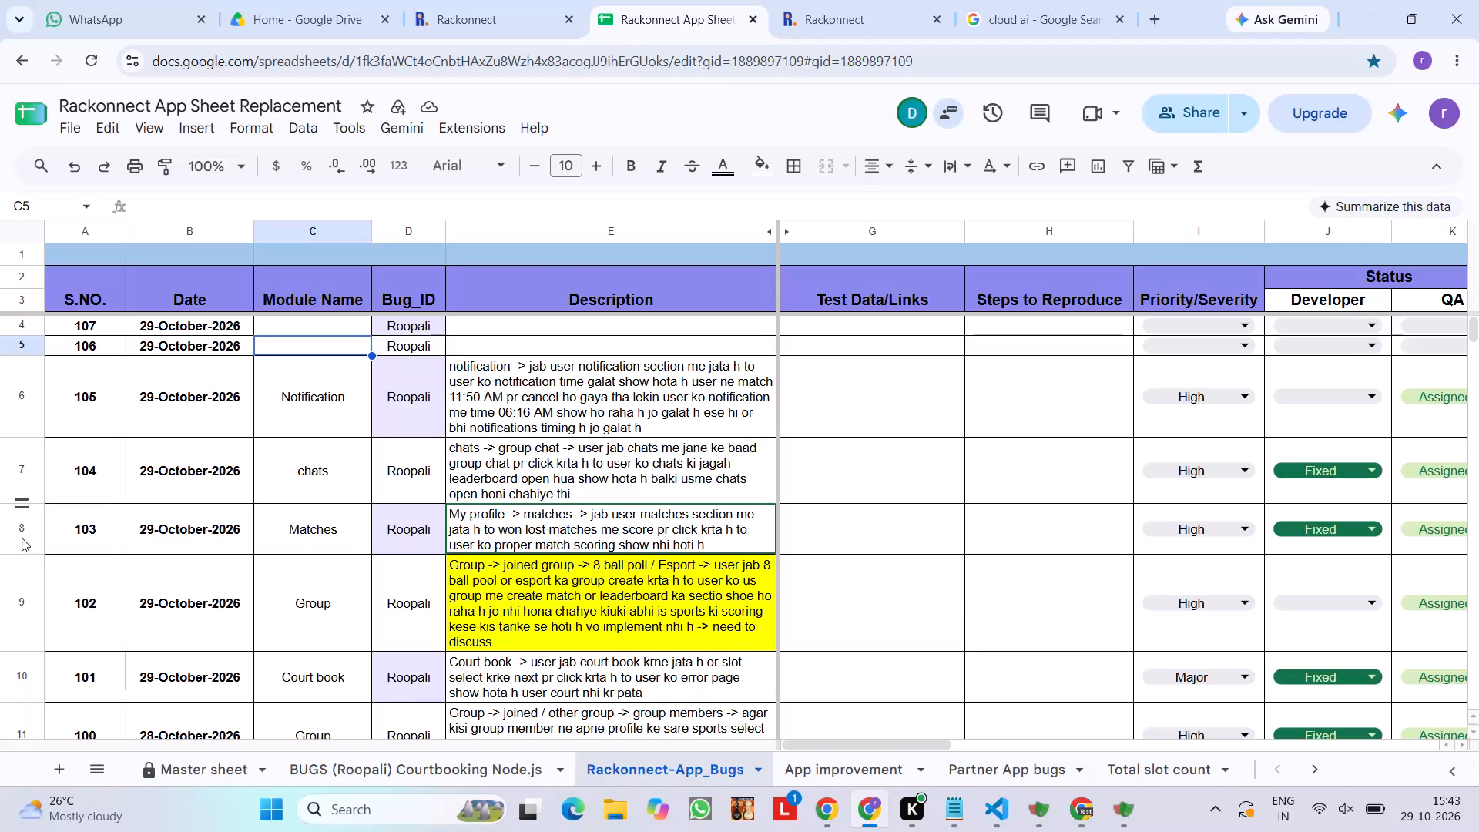
Open Calculator beside the bug sheet and calculate 5.08 minus 10%.
{"action": "left_click", "coordinate": [381, 821]}
{"action": "type", "text": "ca"}
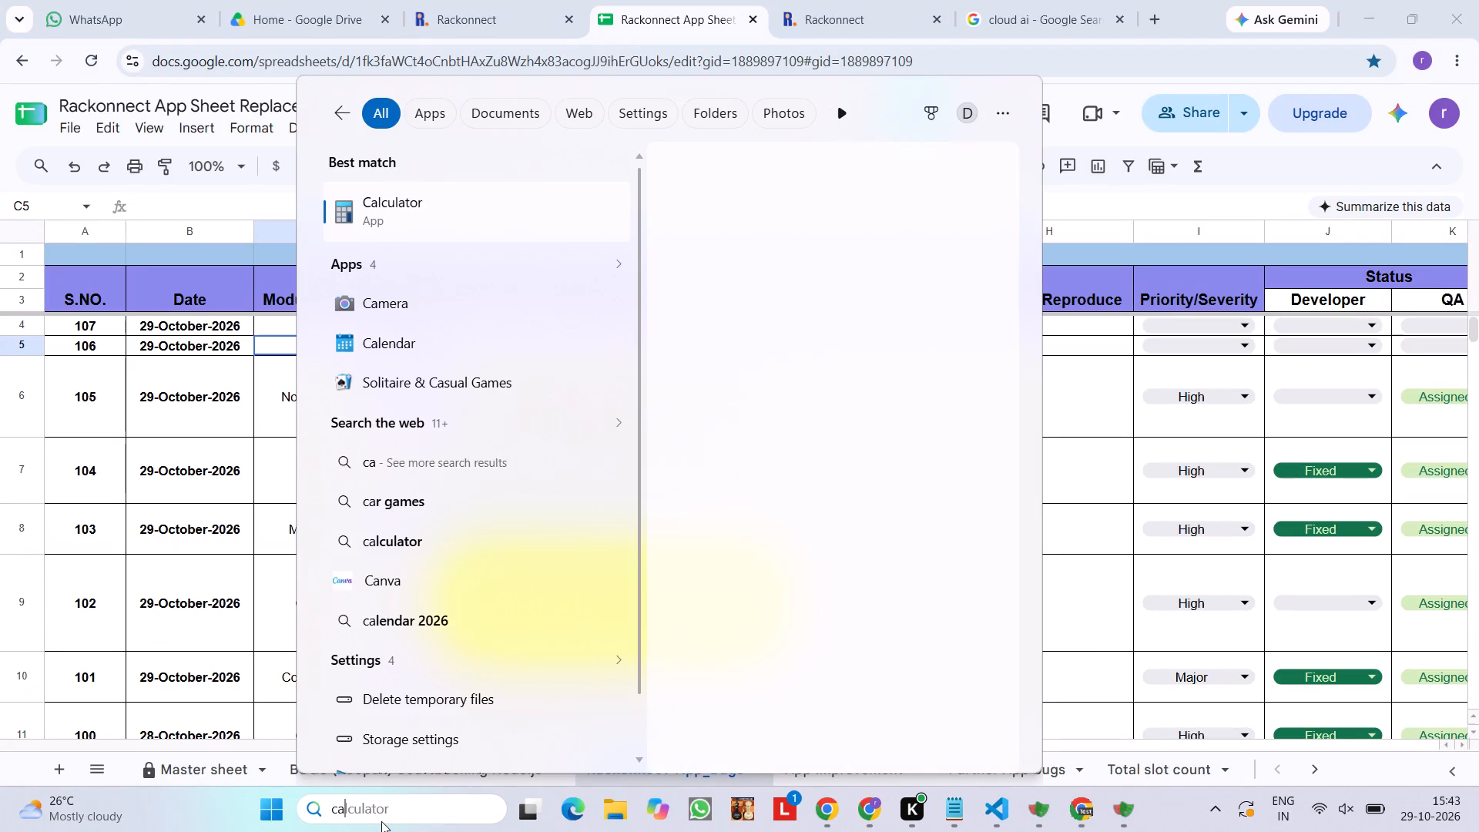
{"action": "key", "text": "Return"}
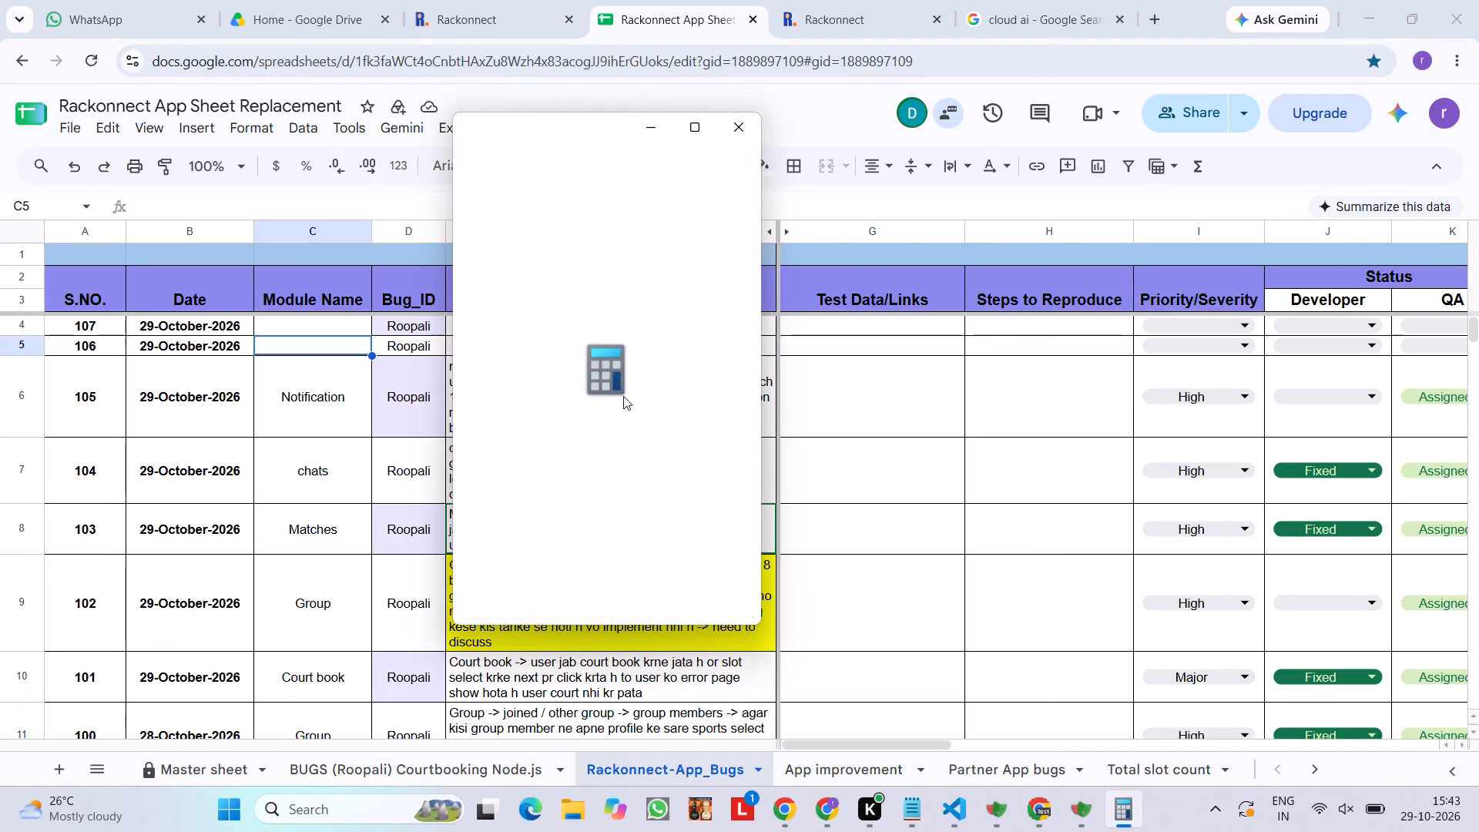
{"action": "left_click_drag", "start_coordinate": [602, 129], "coordinate": [972, 356]}
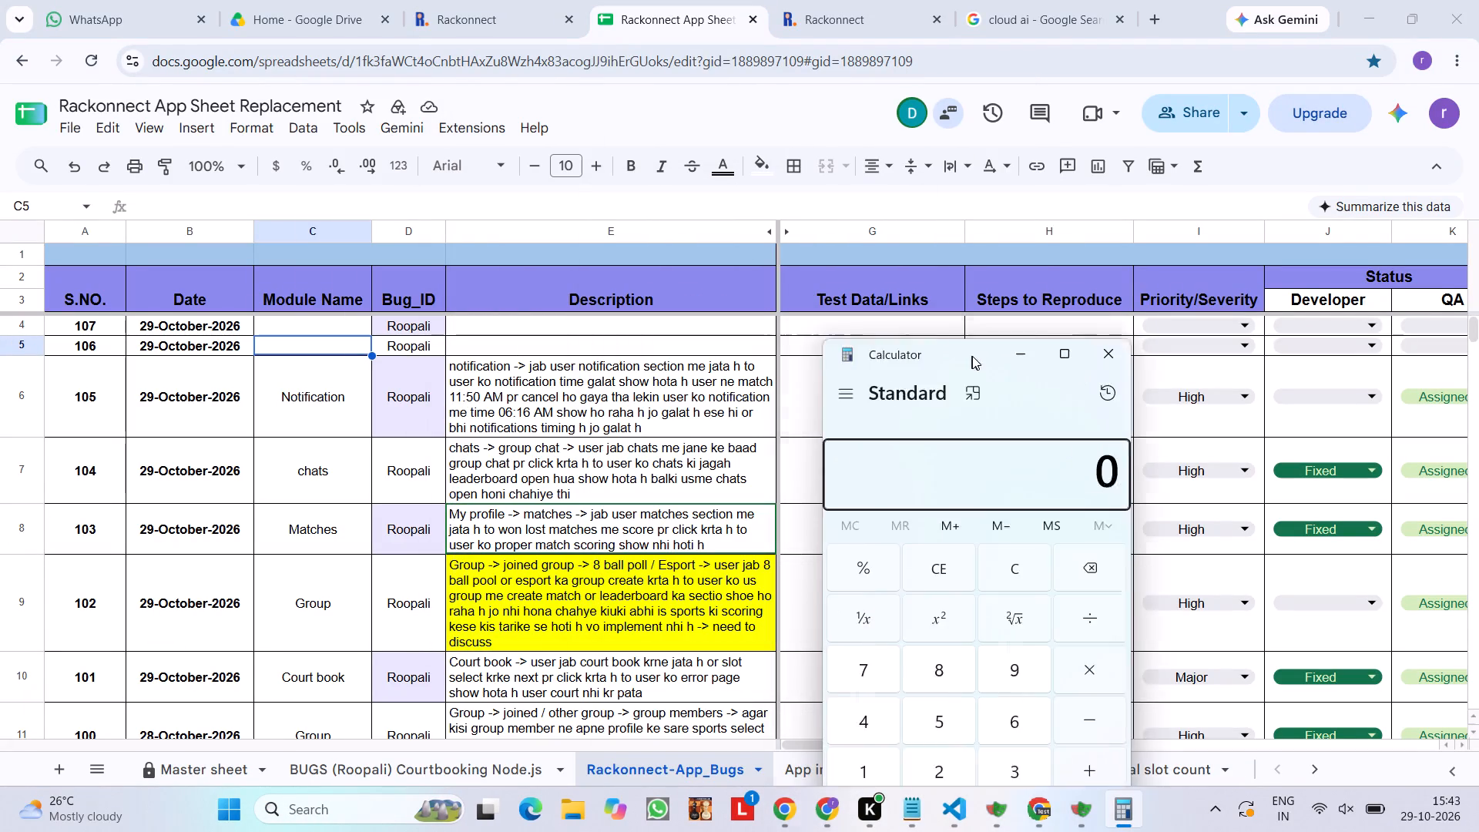
{"action": "left_click_drag", "start_coordinate": [972, 356], "coordinate": [966, 230]}
{"action": "left_click", "coordinate": [934, 362]}
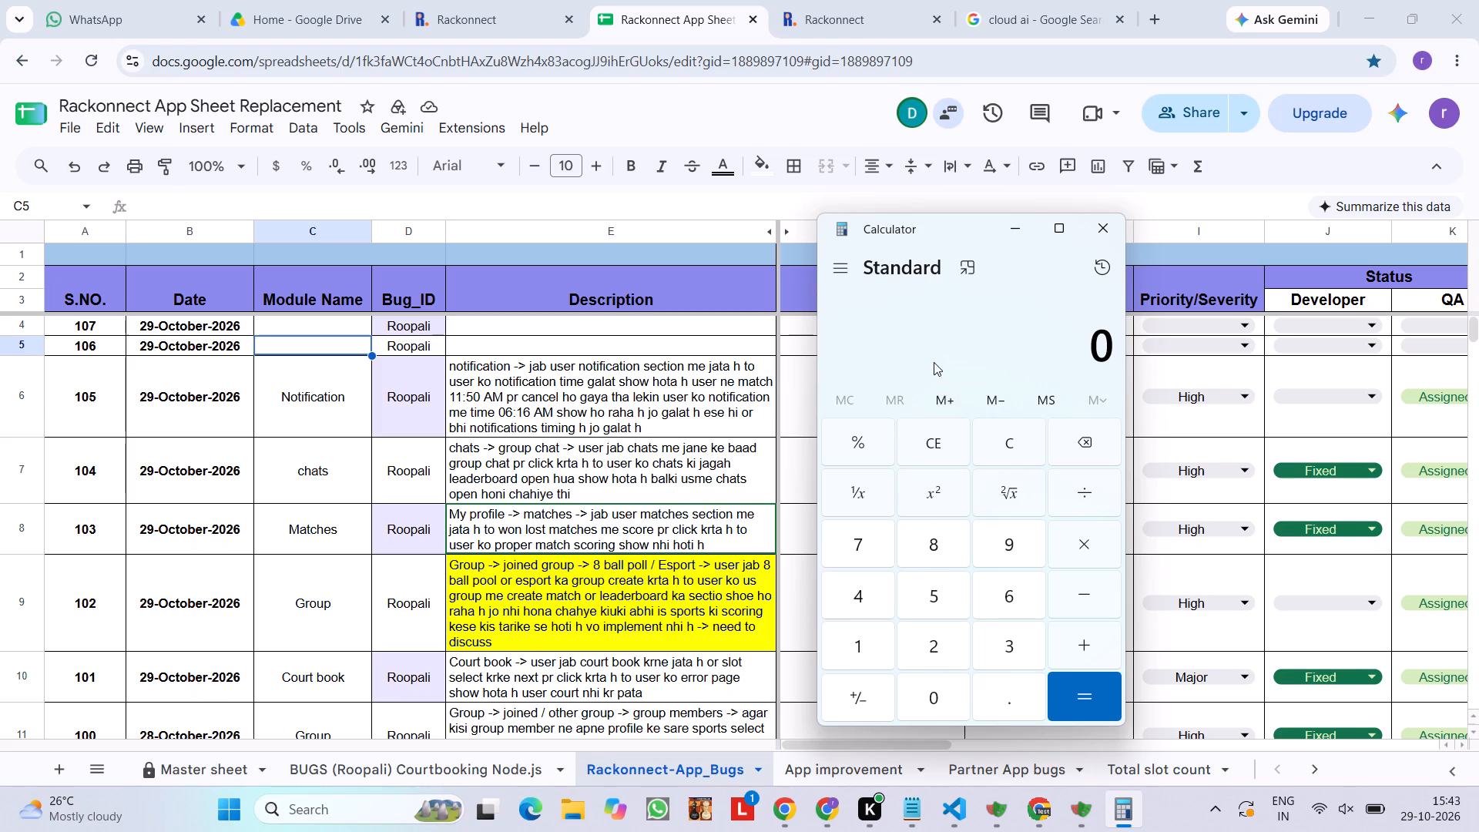
{"action": "key", "text": "0"}
{"action": "key", "text": "period"}
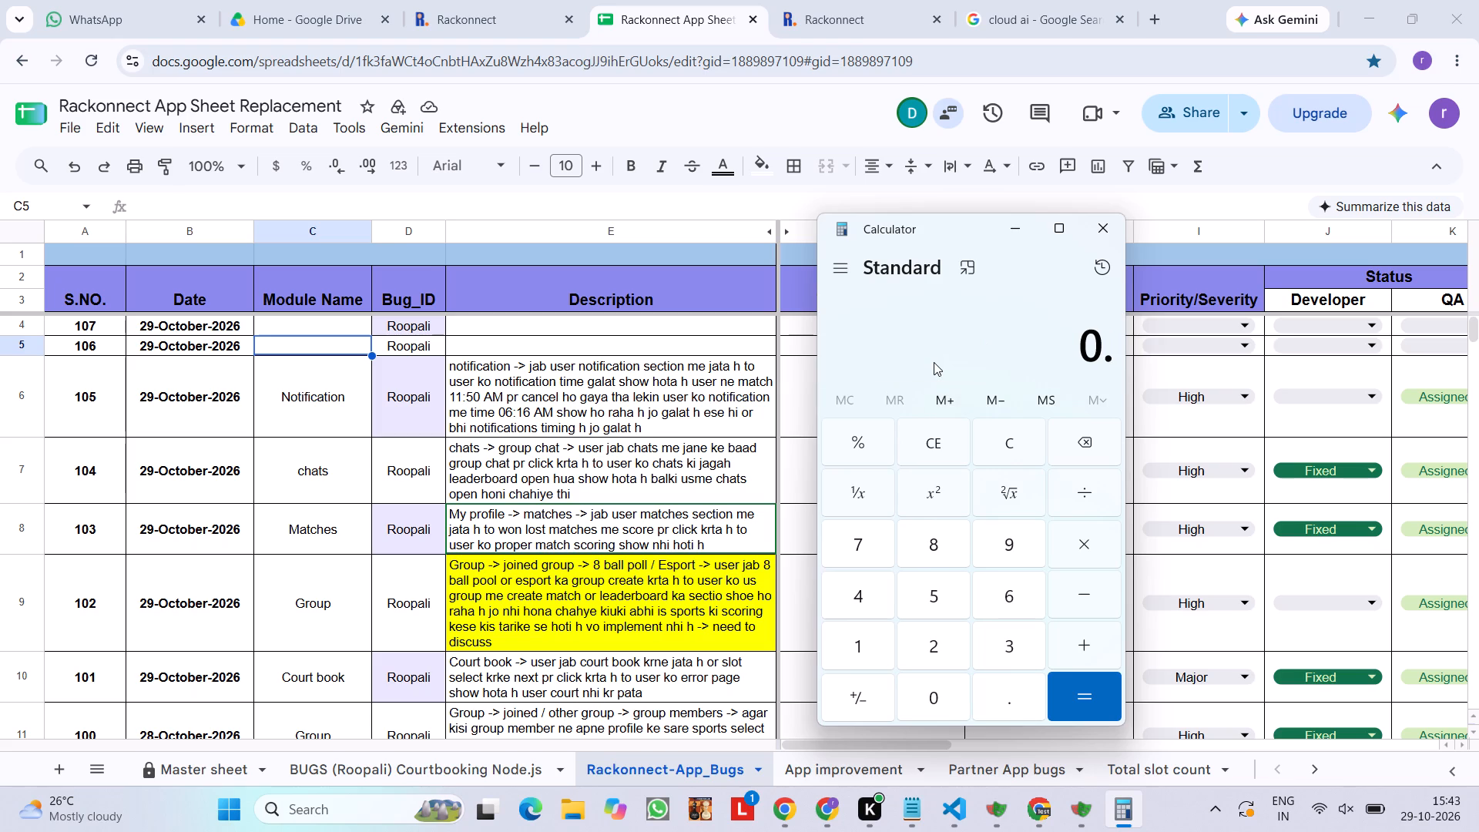
{"action": "key", "text": "BackSpace"}
{"action": "type", "text": "5."}
{"action": "type", "text": "08"}
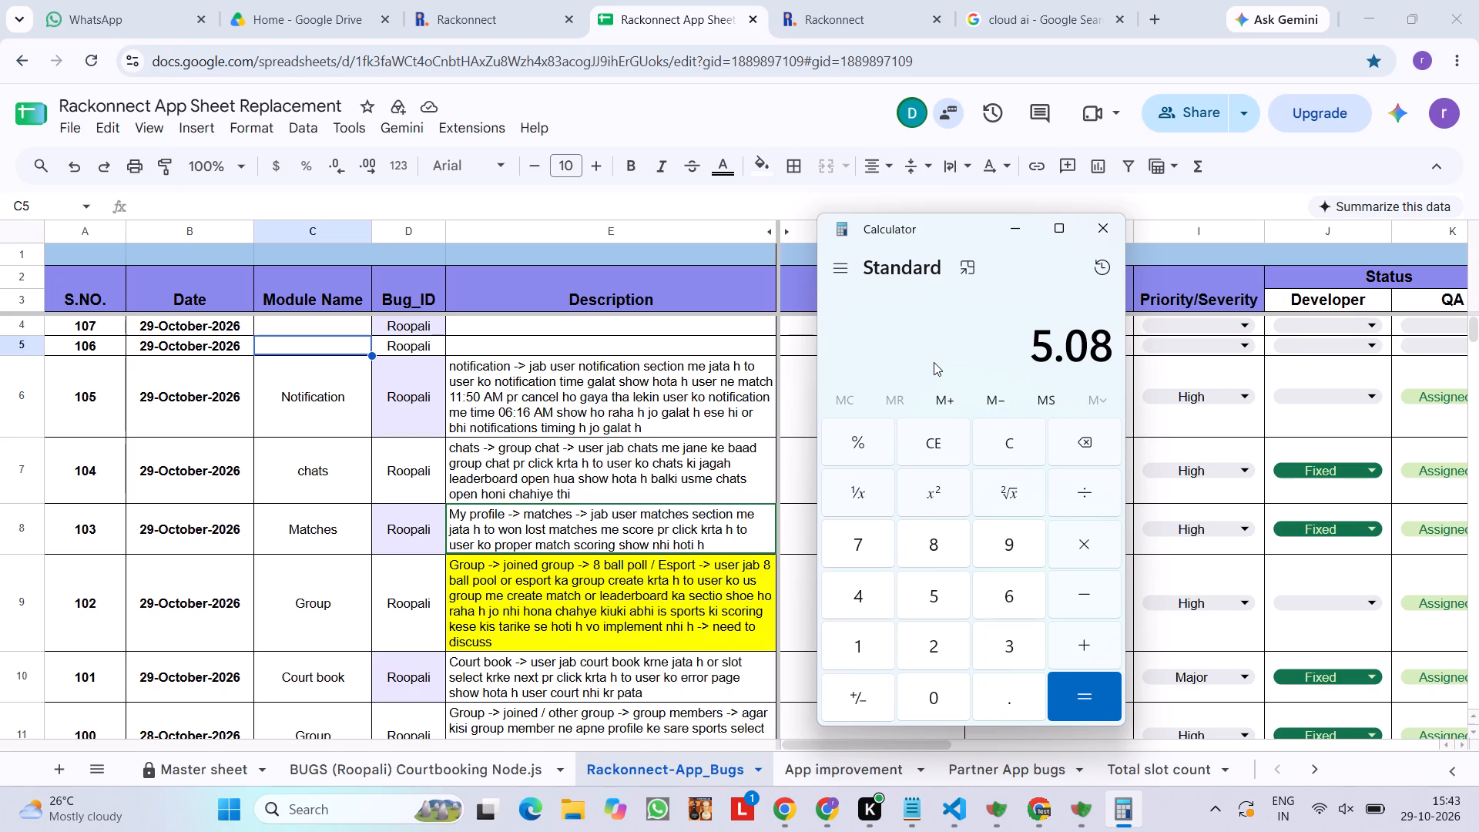
{"action": "key", "text": "minus"}
{"action": "type", "text": "10"}
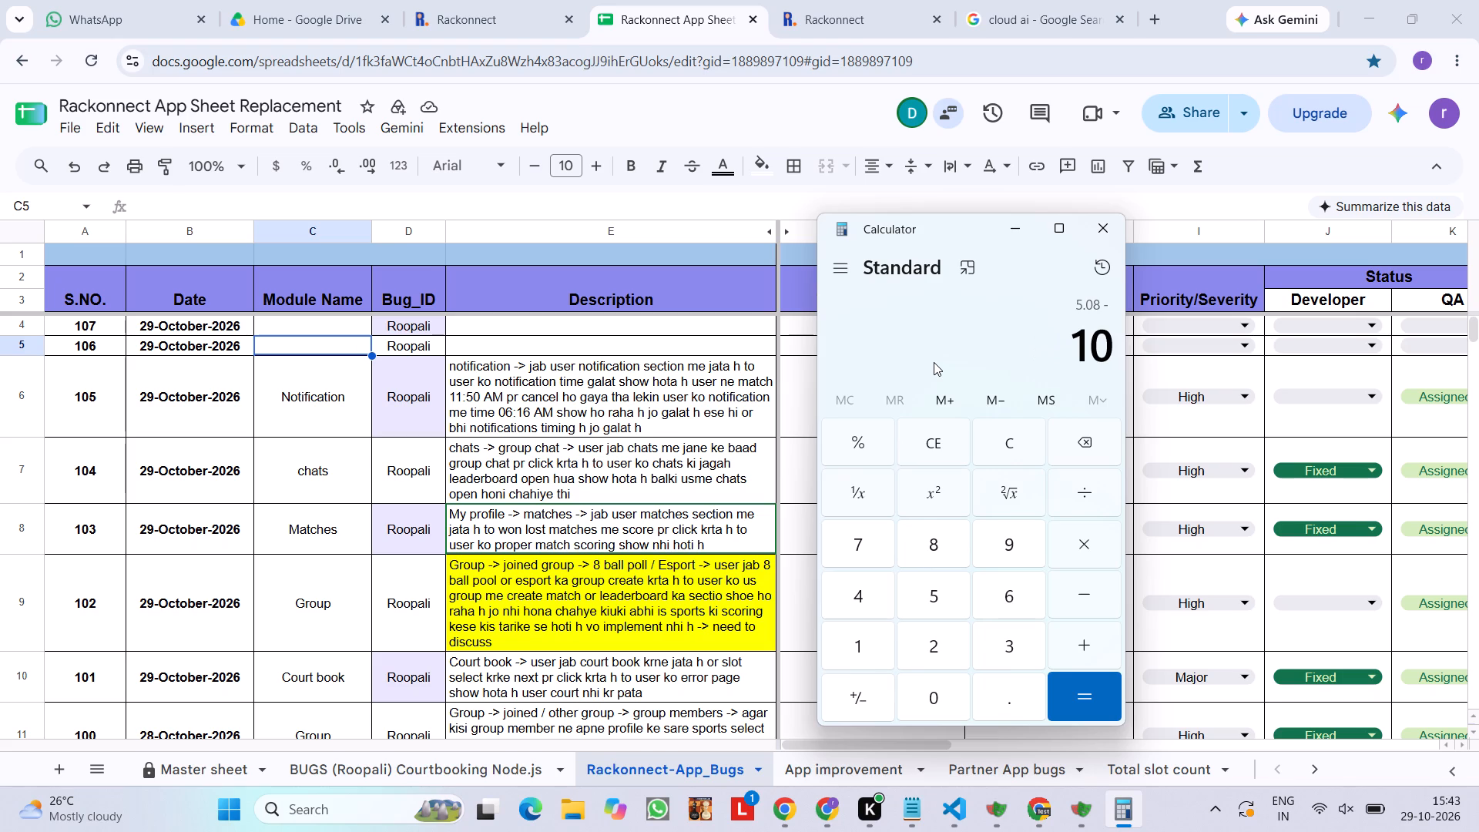
{"action": "key", "text": "shift+percent"}
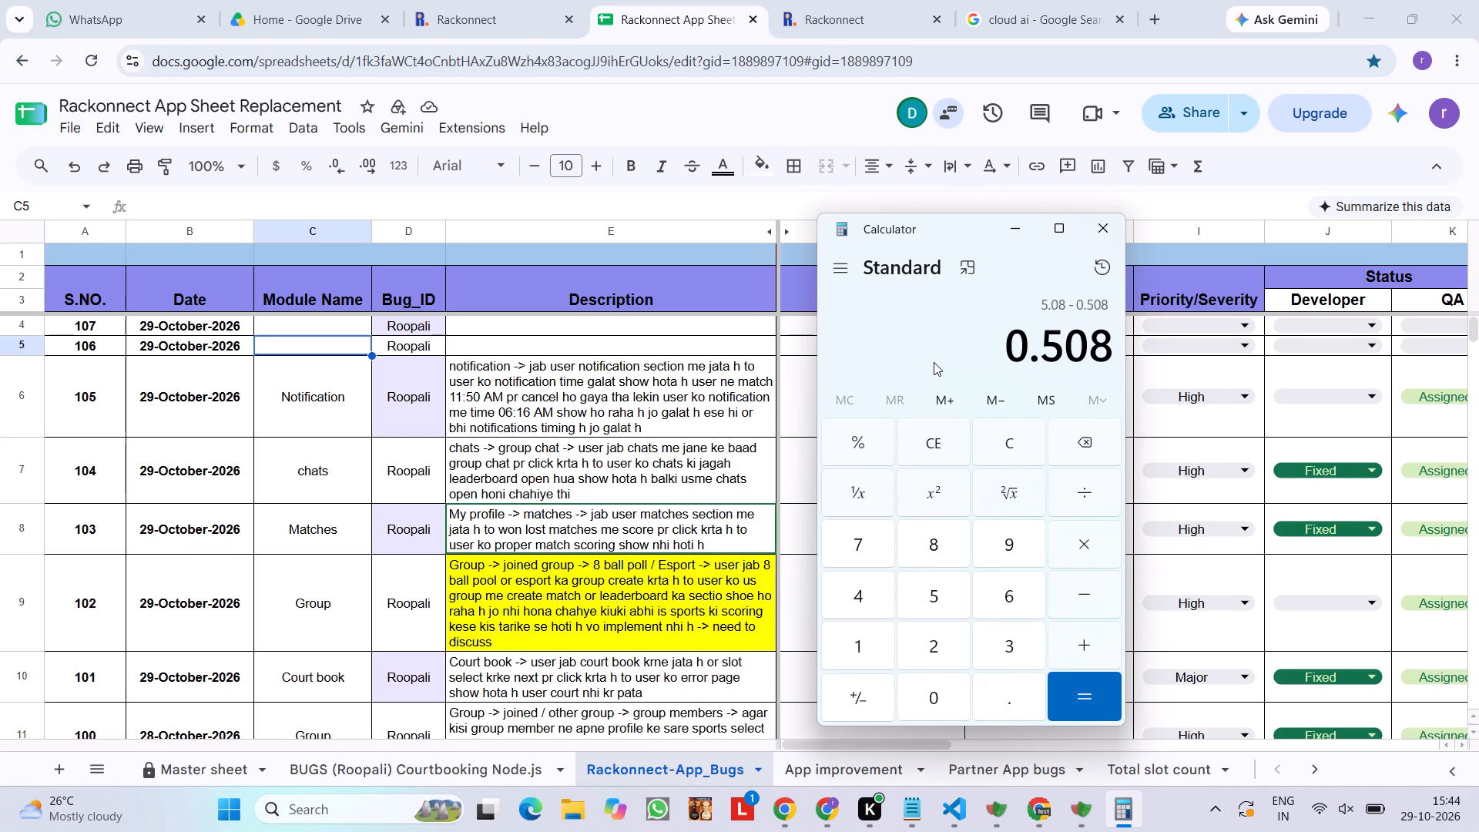
{"action": "key", "text": "Return"}
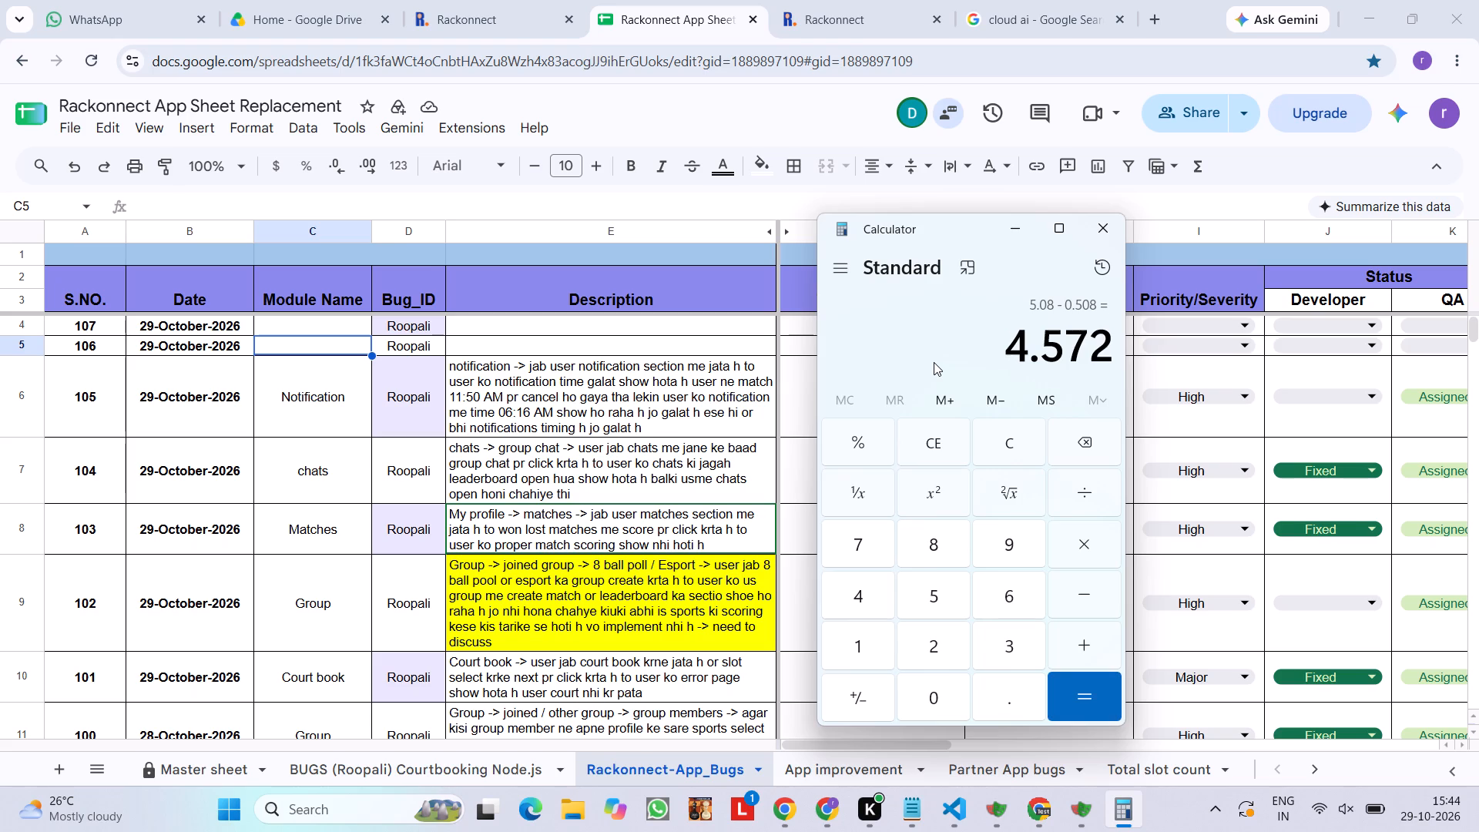
Add 18% to the discounted amount, and close Calculator to return to the bug sheet.
{"action": "key", "text": "plus"}
{"action": "type", "text": "18"}
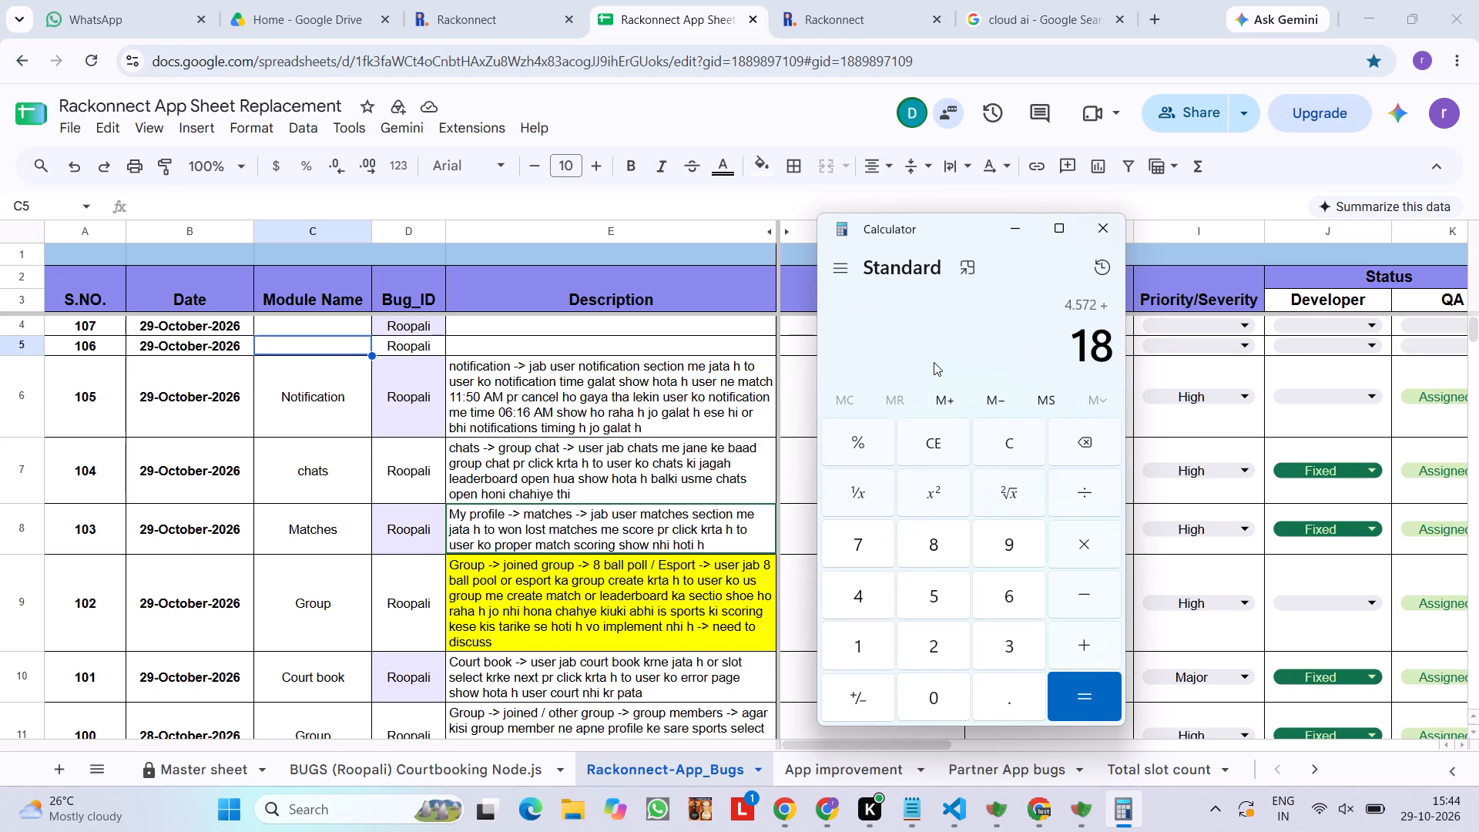
{"action": "key", "text": "shift+percent"}
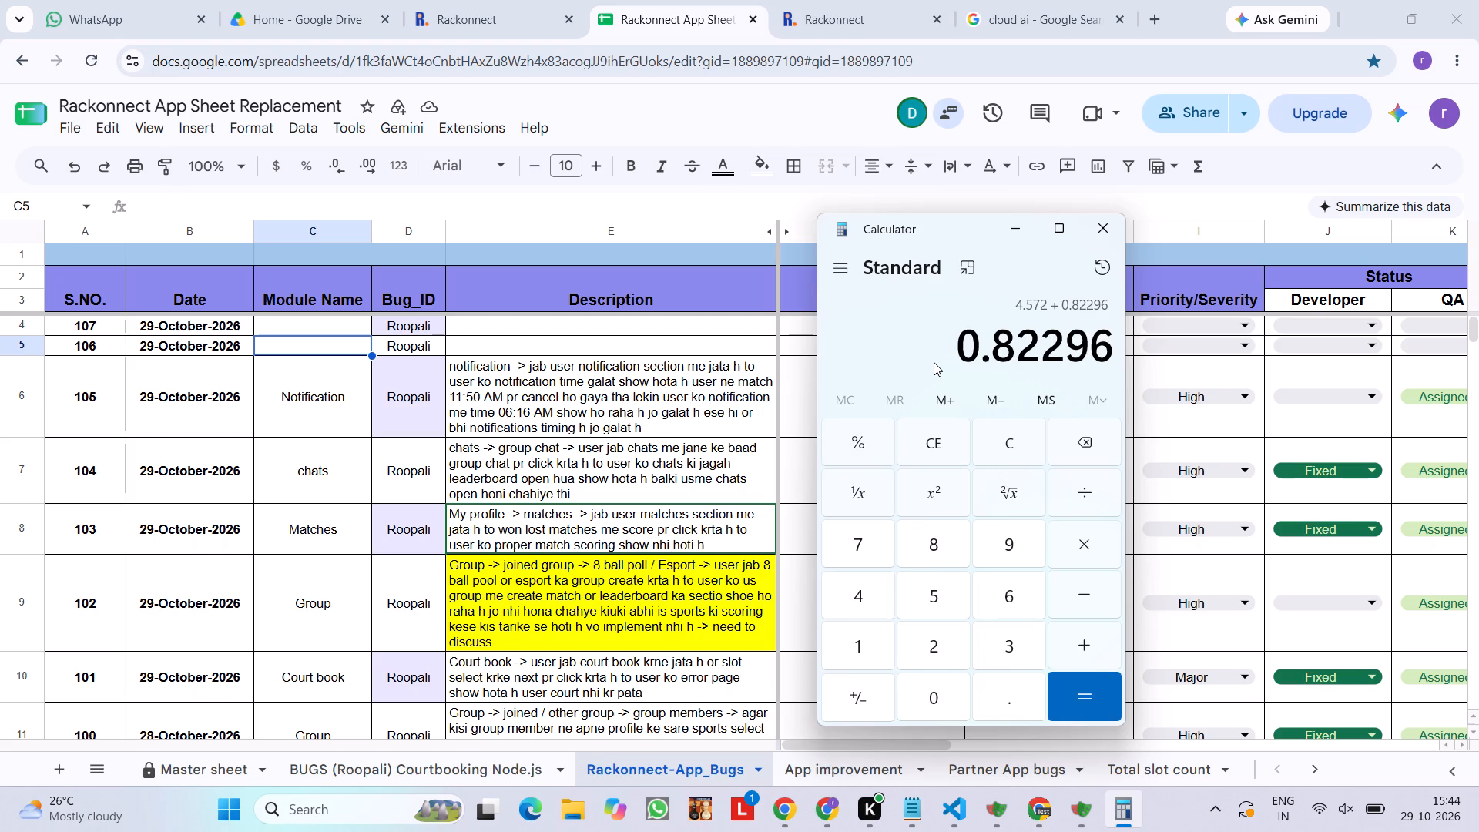
{"action": "key", "text": "Return"}
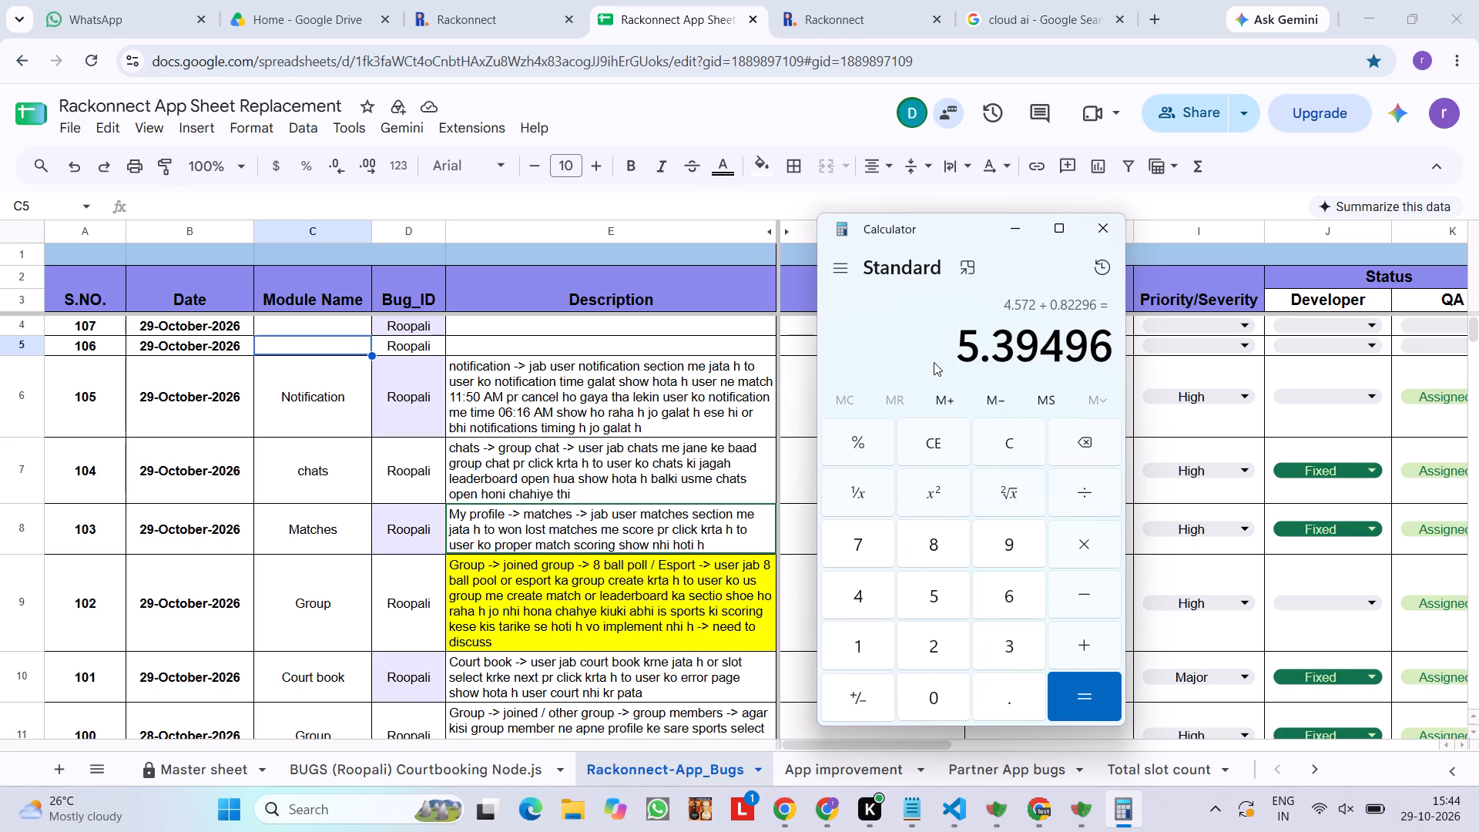
{"action": "left_click", "coordinate": [1107, 232]}
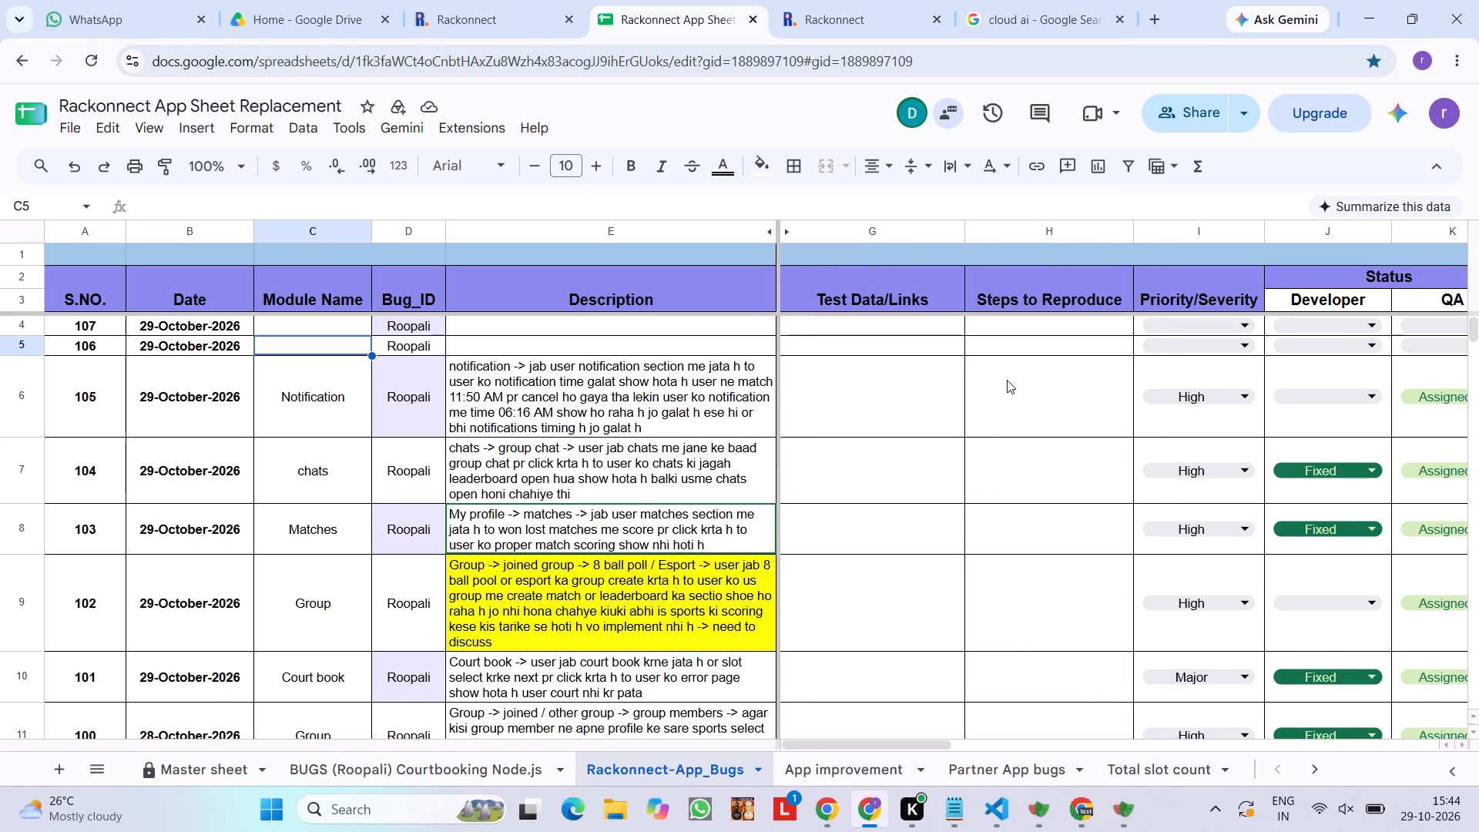
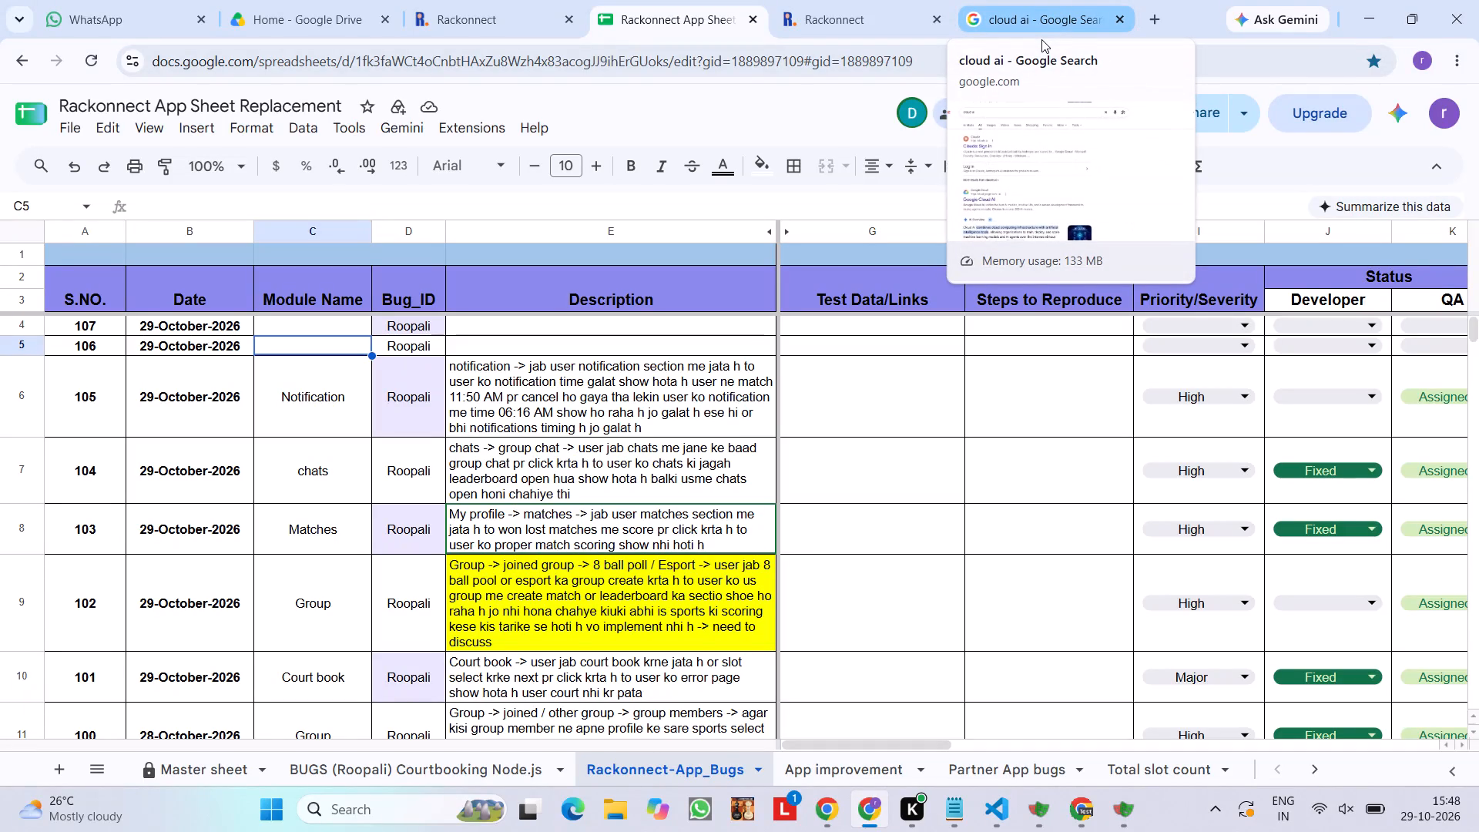
Examine the price breakdown and payment history of the 19:30–20:00 court booking in the Rackonnect slot manager, and close its details.
{"action": "left_click", "coordinate": [824, 0]}
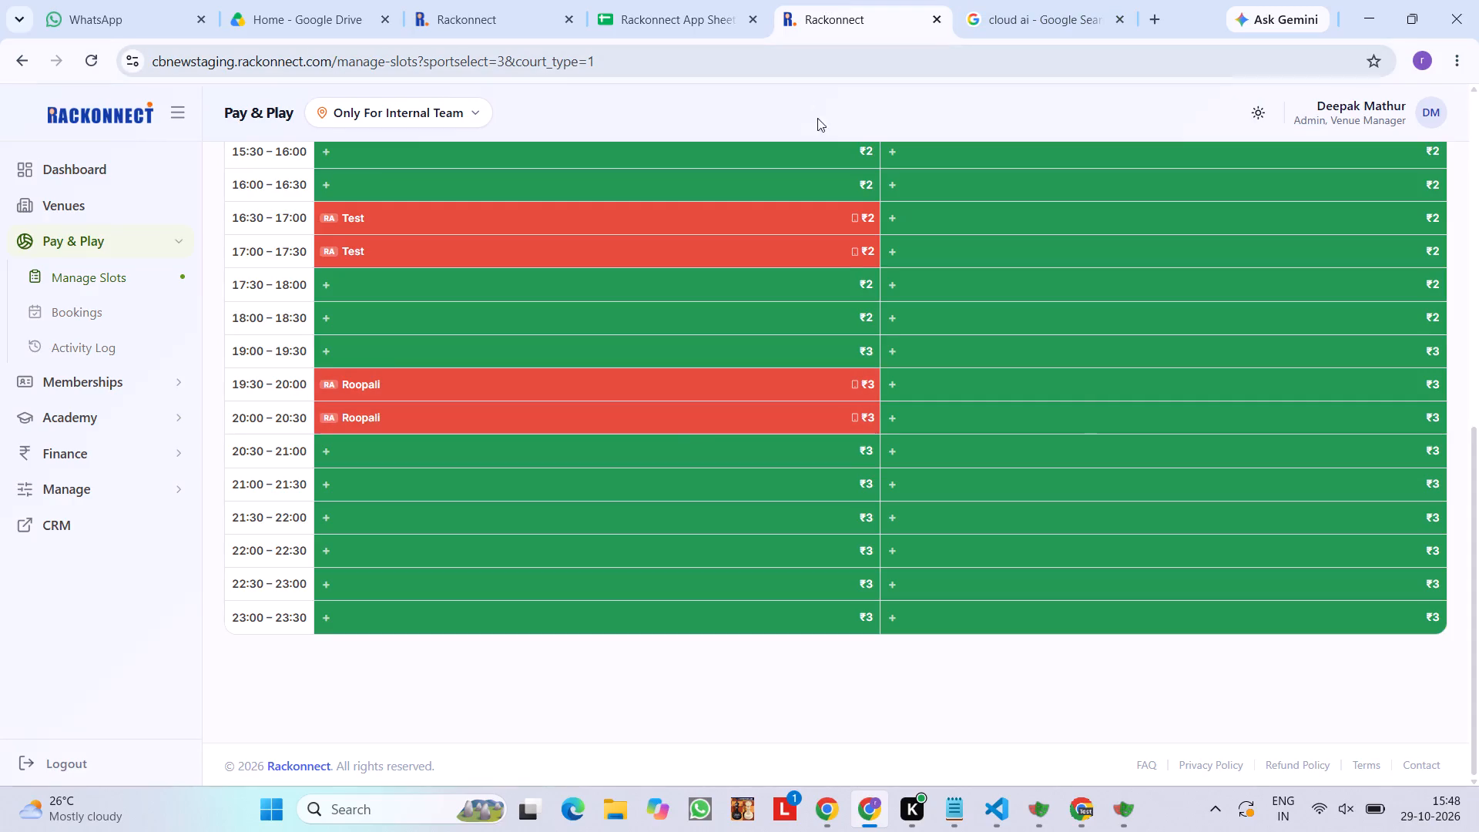
{"action": "left_click", "coordinate": [704, 387]}
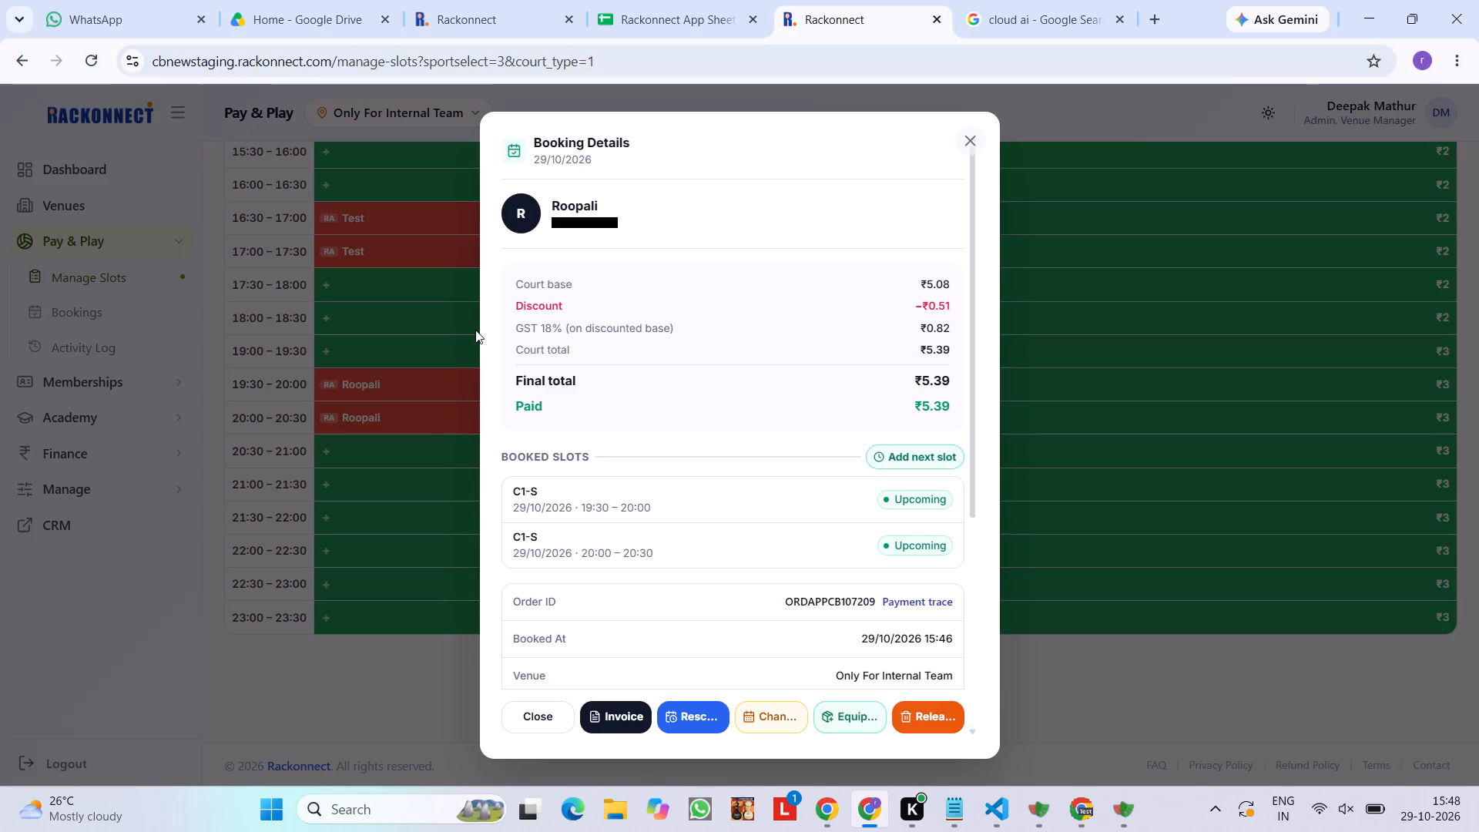
{"action": "scroll", "coordinate": [652, 549], "scroll_direction": "down", "scroll_amount": 5}
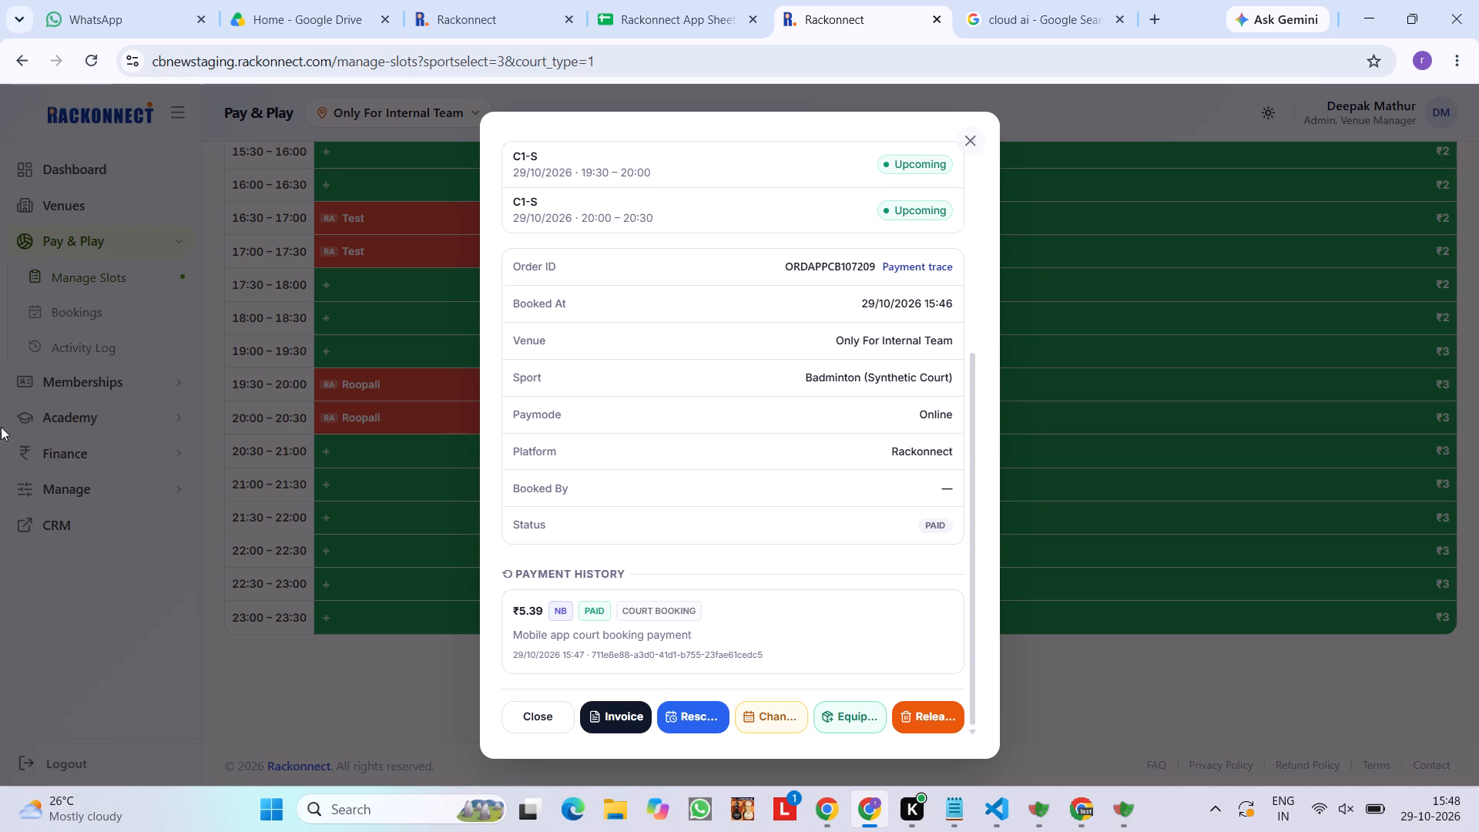
{"action": "left_click", "coordinate": [294, 377]}
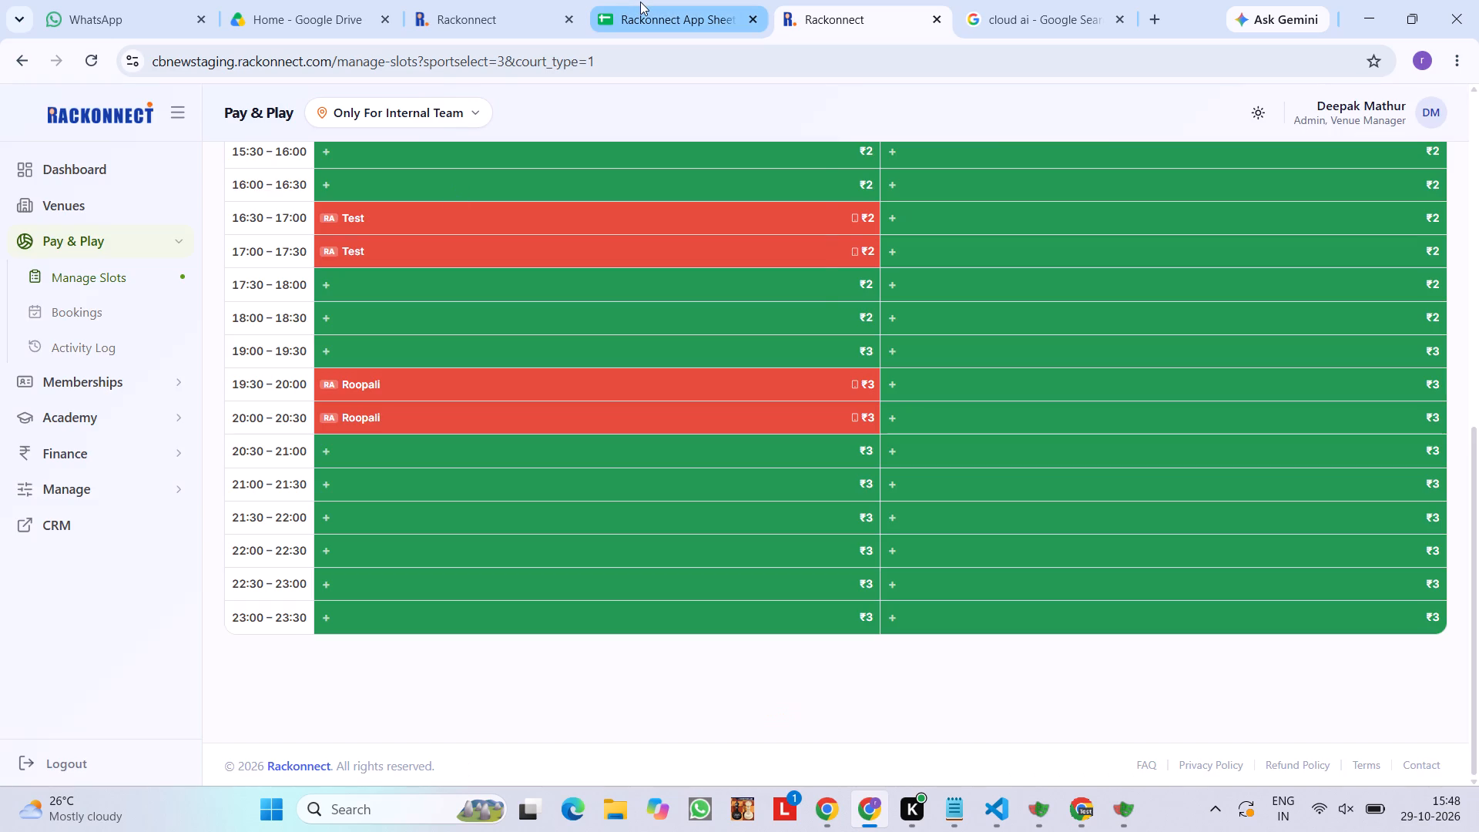
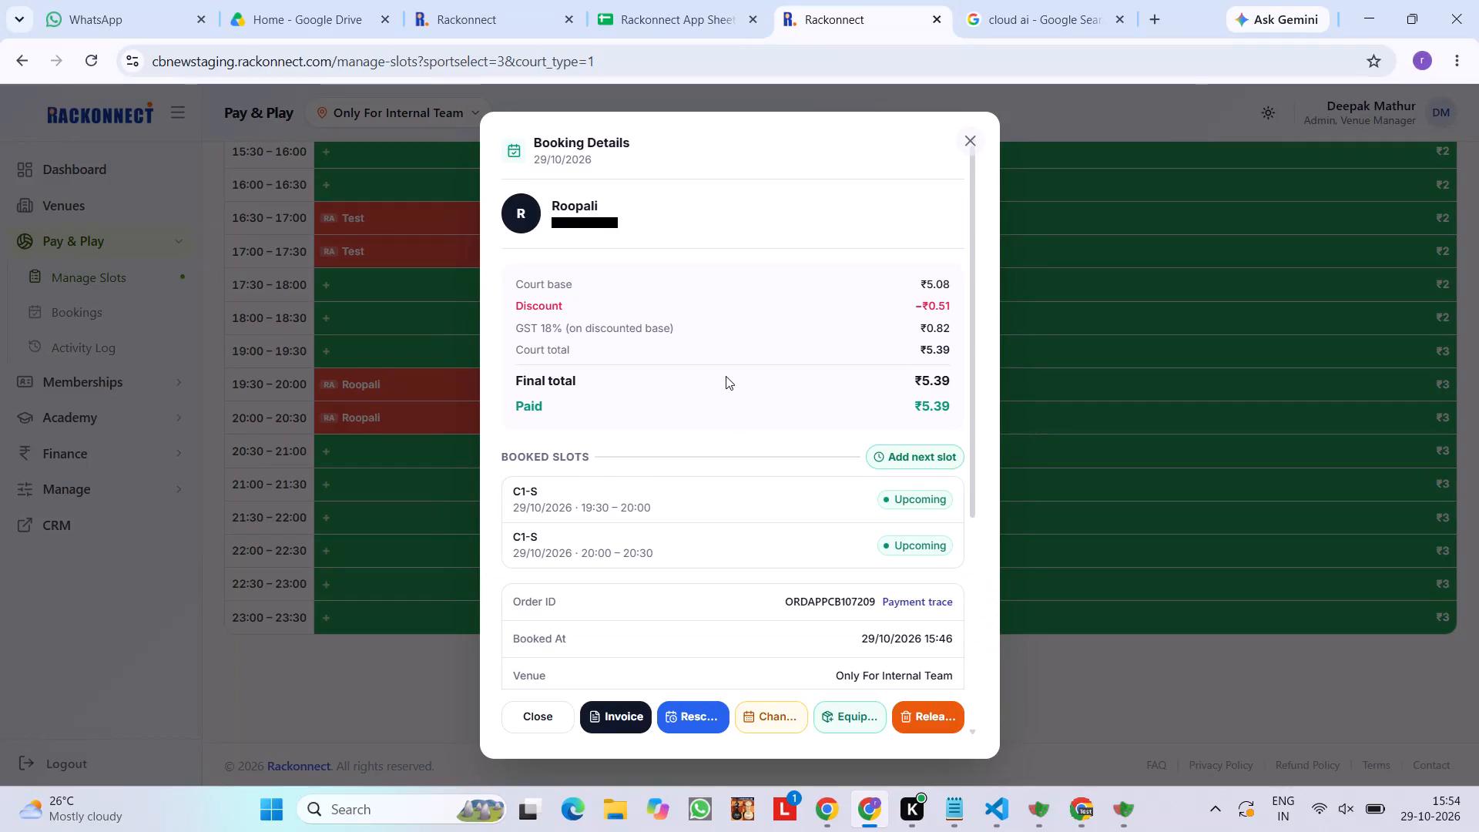
Examine the booked slots and order information in the booking details, and close them.
{"action": "scroll", "coordinate": [748, 384], "scroll_direction": "down", "scroll_amount": 1}
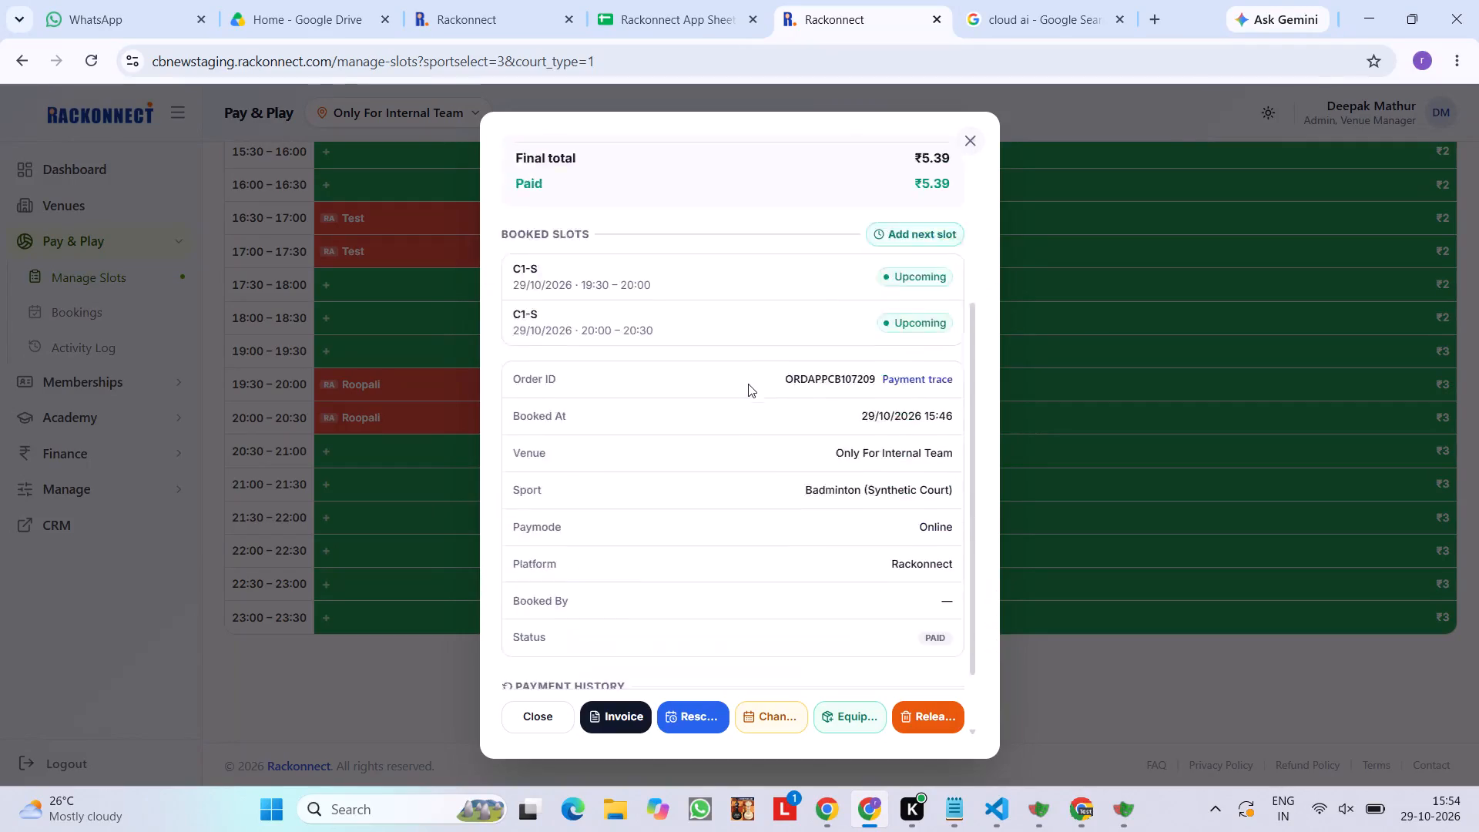
{"action": "scroll", "coordinate": [748, 384], "scroll_direction": "down", "scroll_amount": 2}
{"action": "left_click", "coordinate": [548, 703]}
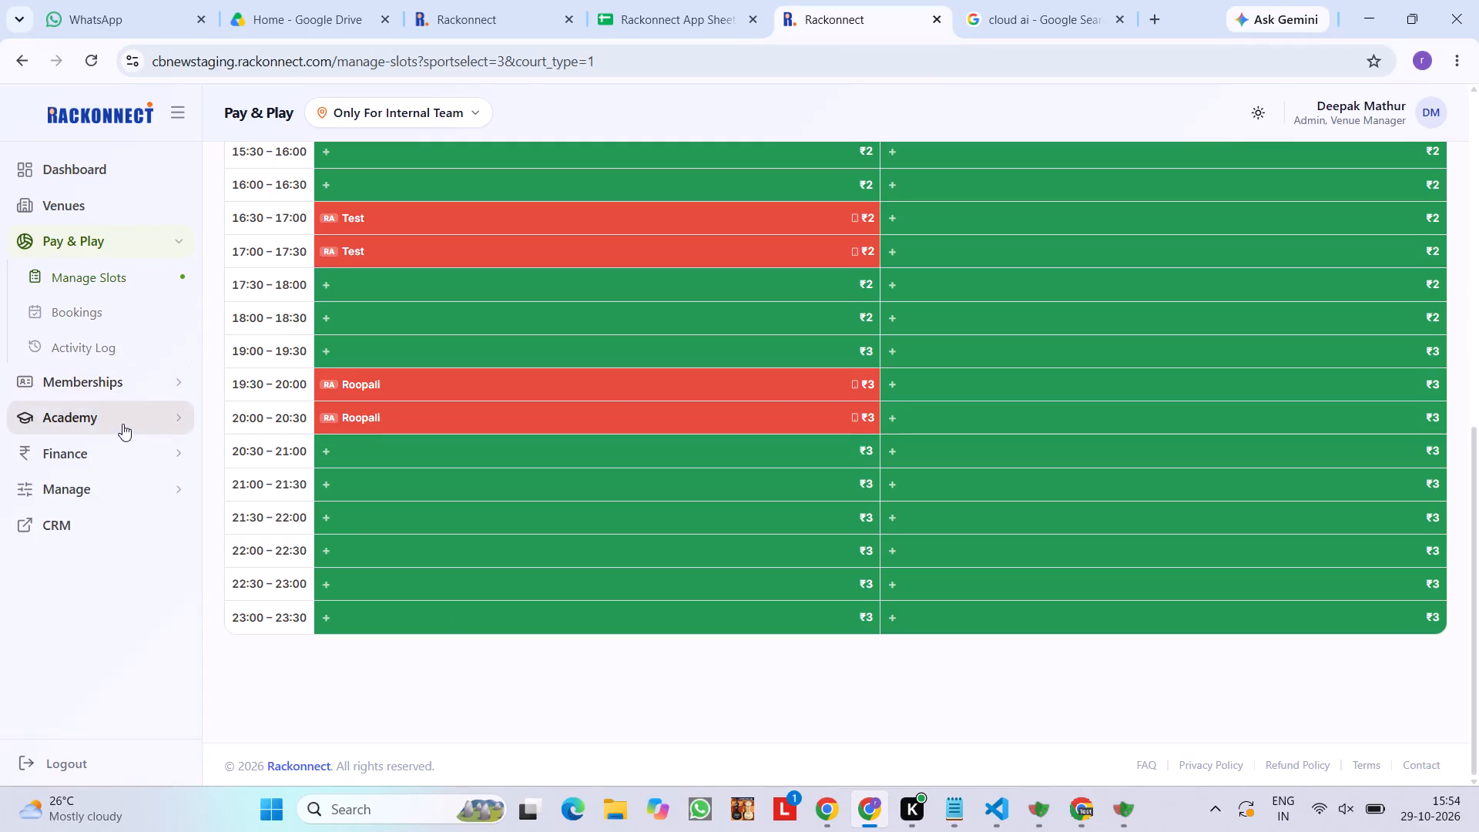
Open the Finance transactions and examine the total breakdown and booked slots of the 29 Oct, 03:46 pm court booking.
{"action": "left_click", "coordinate": [122, 423]}
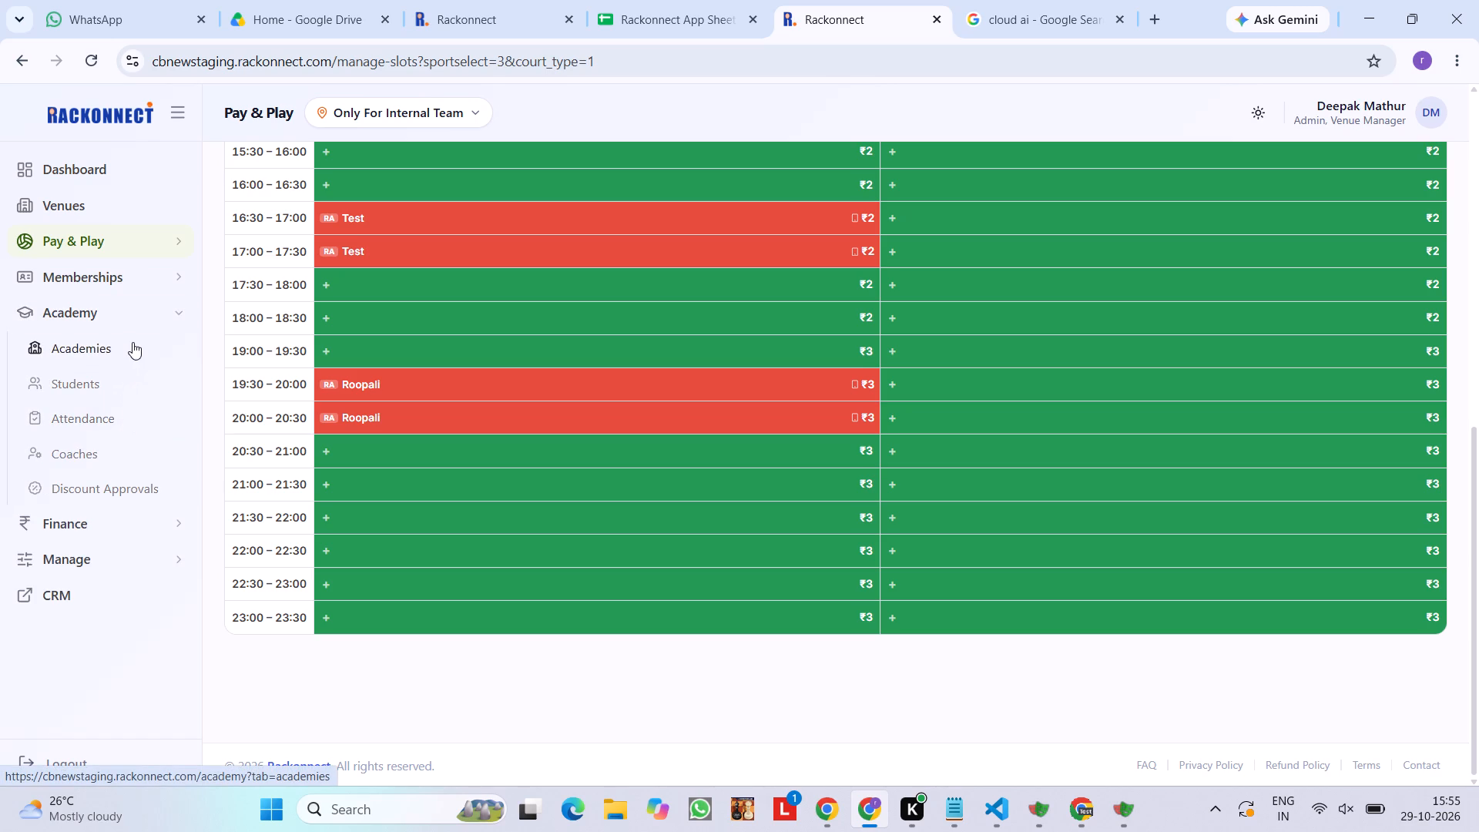
{"action": "left_click", "coordinate": [86, 531]}
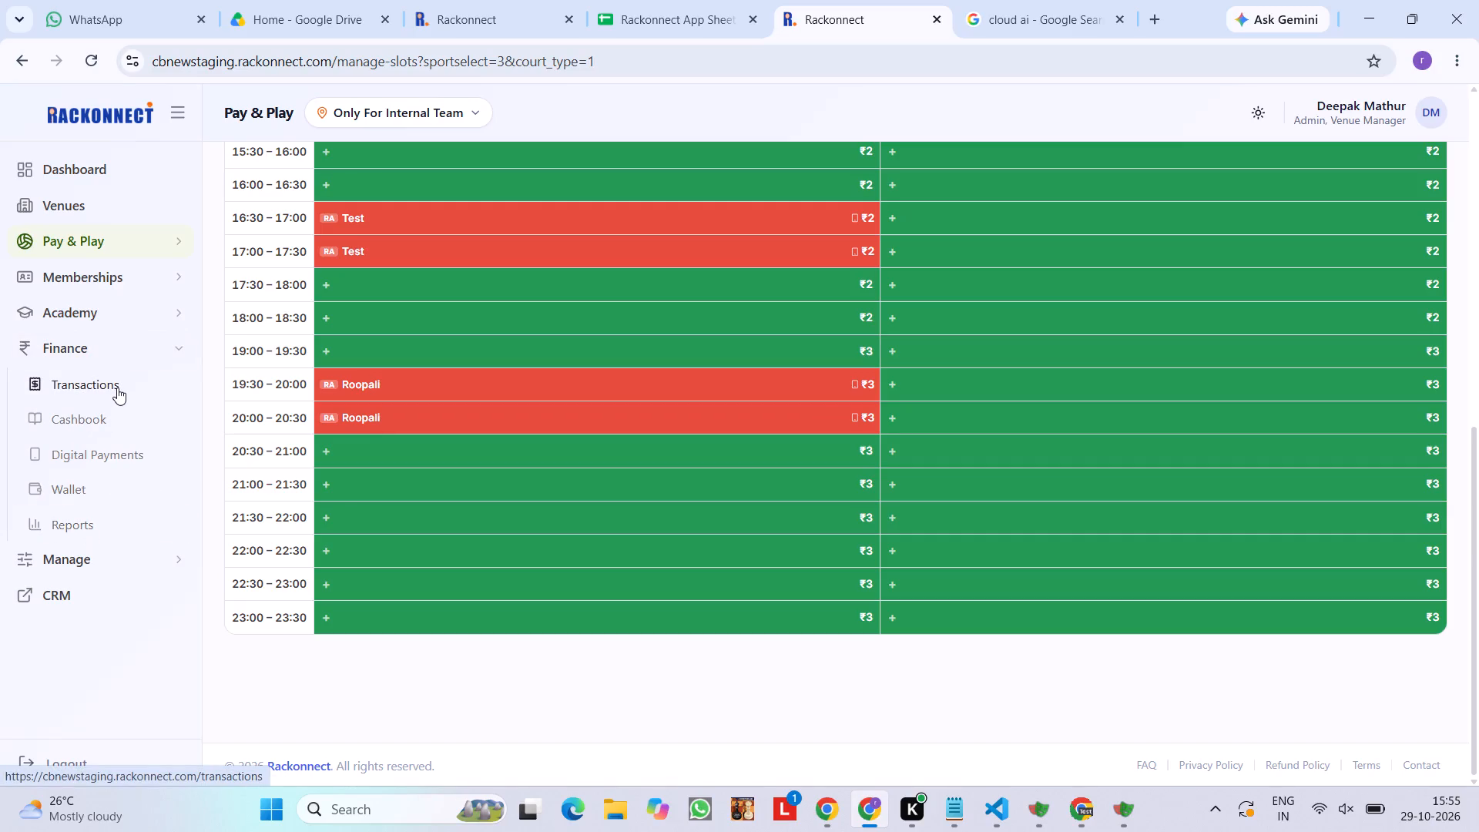
{"action": "left_click", "coordinate": [116, 385]}
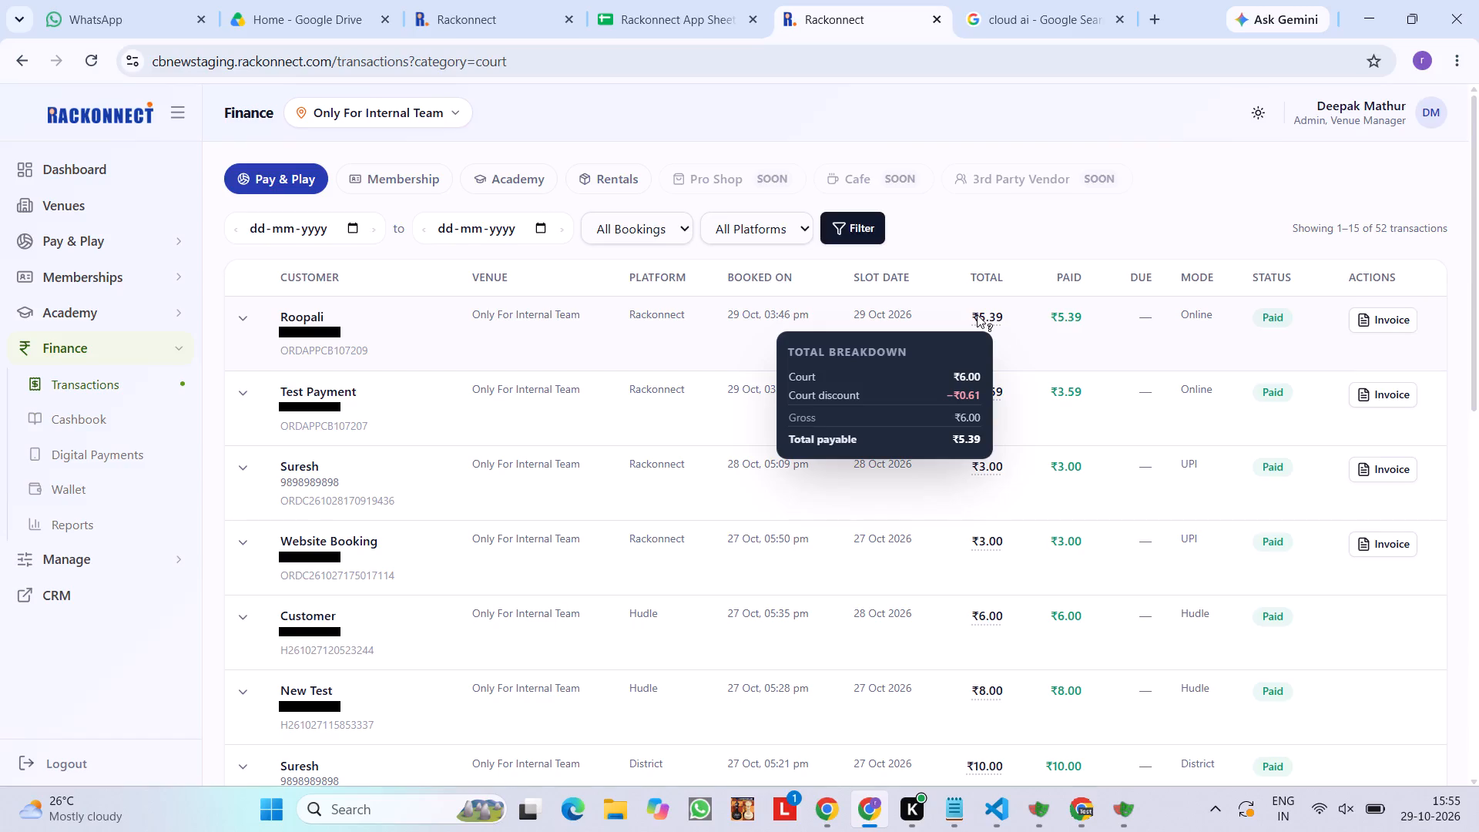
{"action": "left_click", "coordinate": [977, 314]}
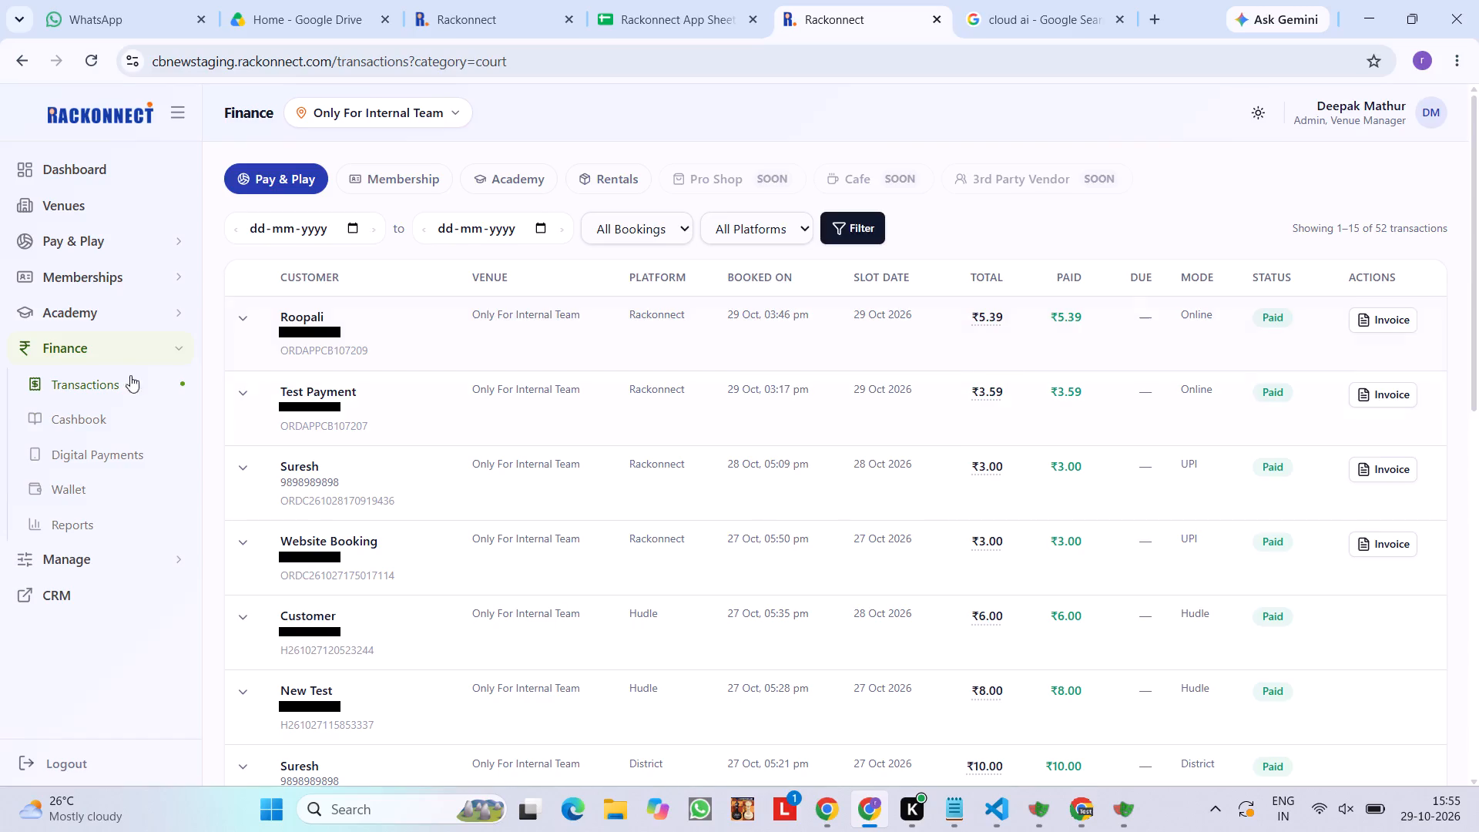
{"action": "left_click", "coordinate": [245, 312]}
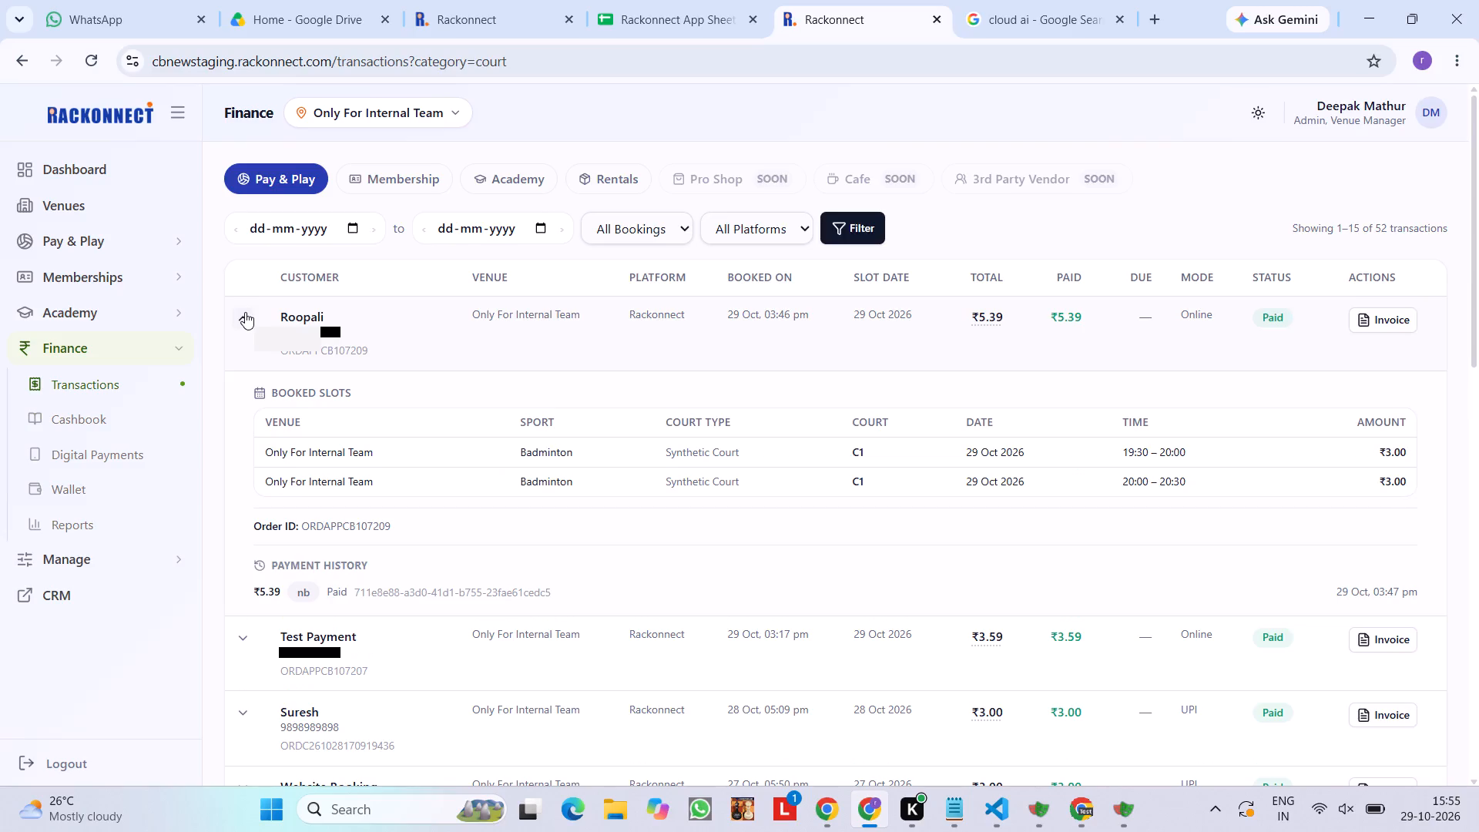
{"action": "left_click", "coordinate": [245, 312]}
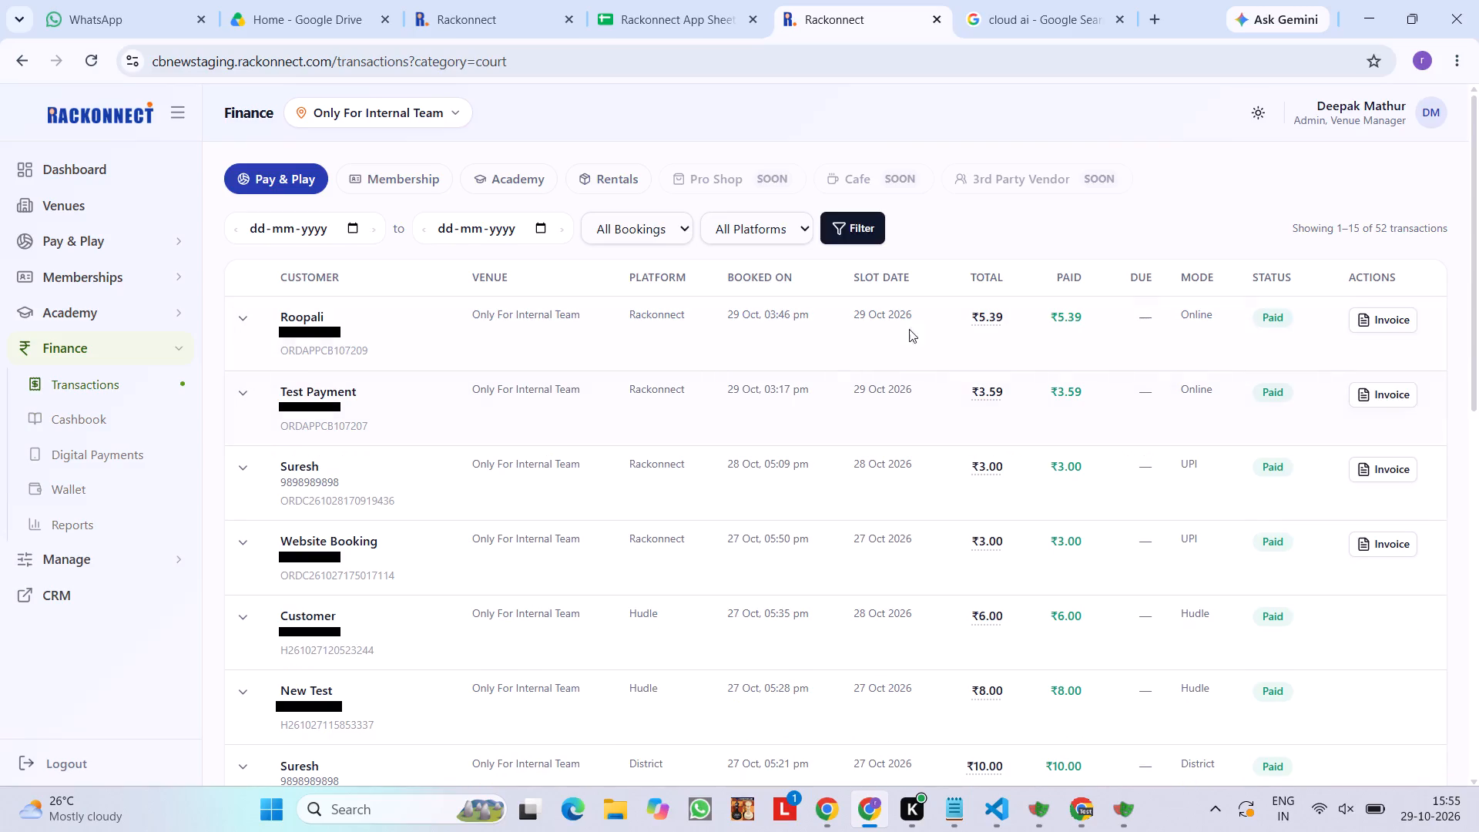
Capture a screen snip of the transactions page with the total breakdown of the 29 Oct, 03:46 pm booking showing.
{"action": "key", "text": "shift+super+s"}
{"action": "left_click", "coordinate": [979, 312]}
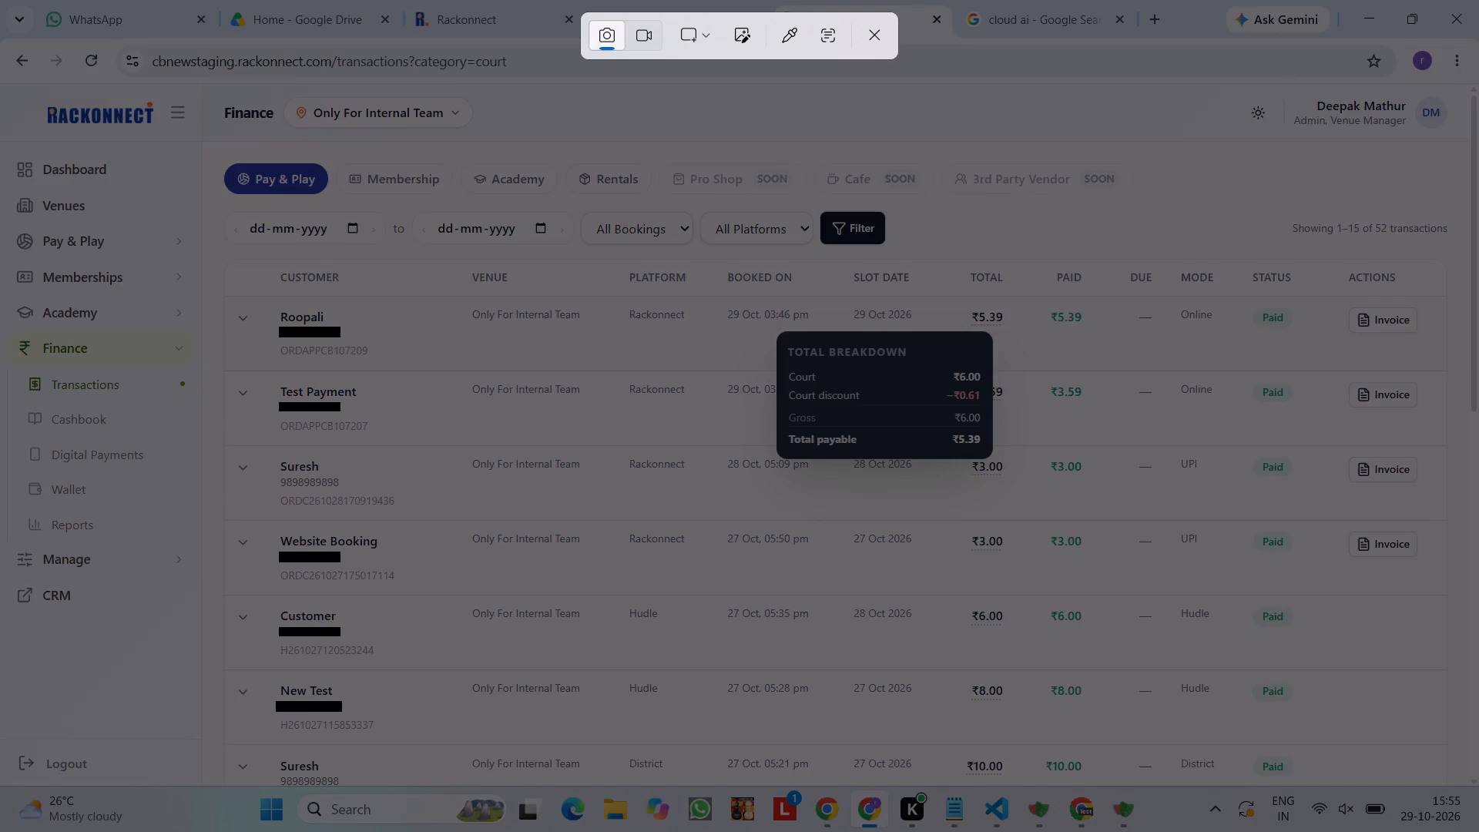
{"action": "left_click_drag", "start_coordinate": [0, 34], "coordinate": [1478, 821]}
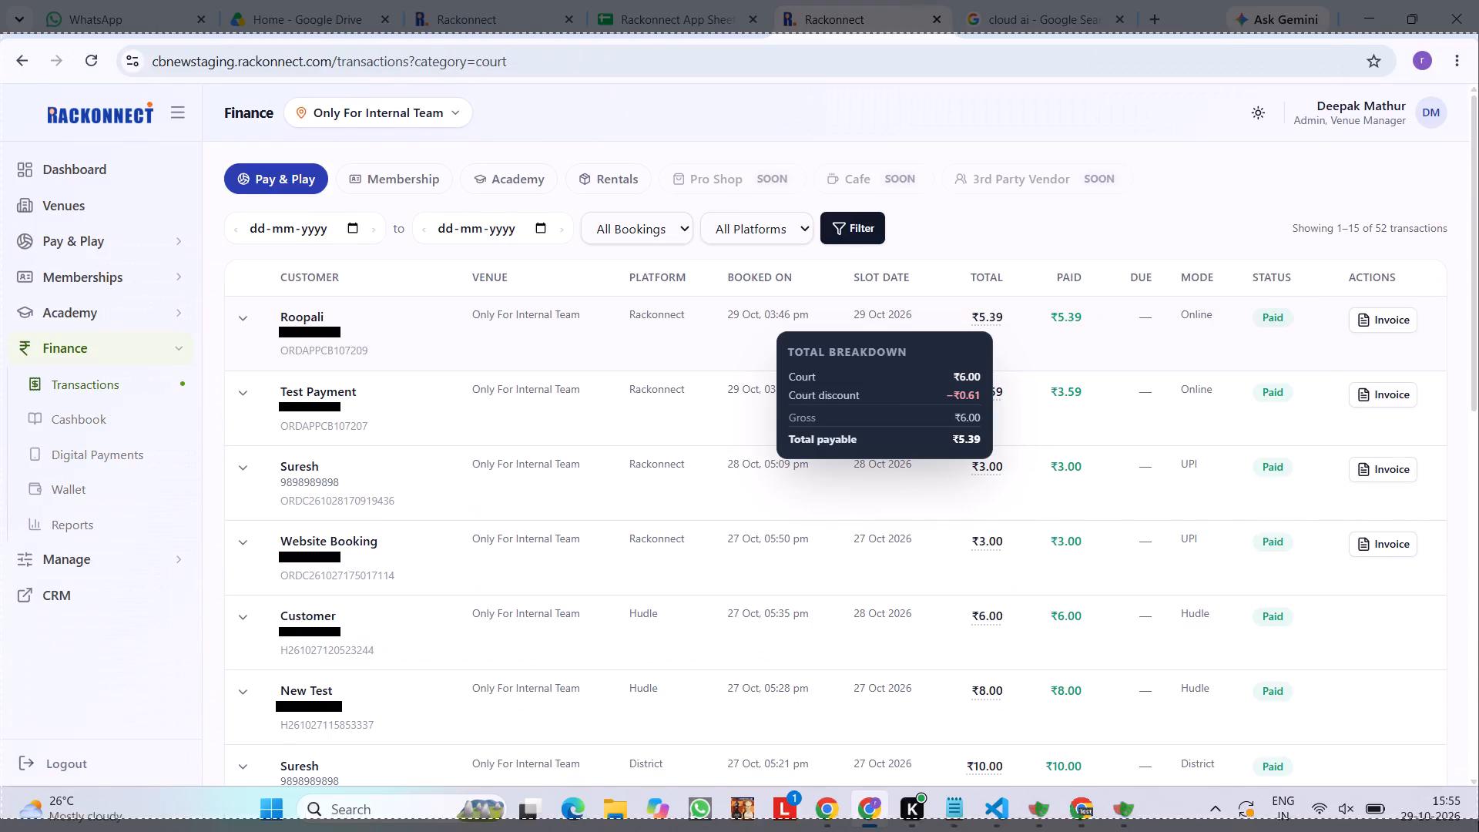
{"action": "left_click_drag", "start_coordinate": [1478, 821], "coordinate": [1478, 792]}
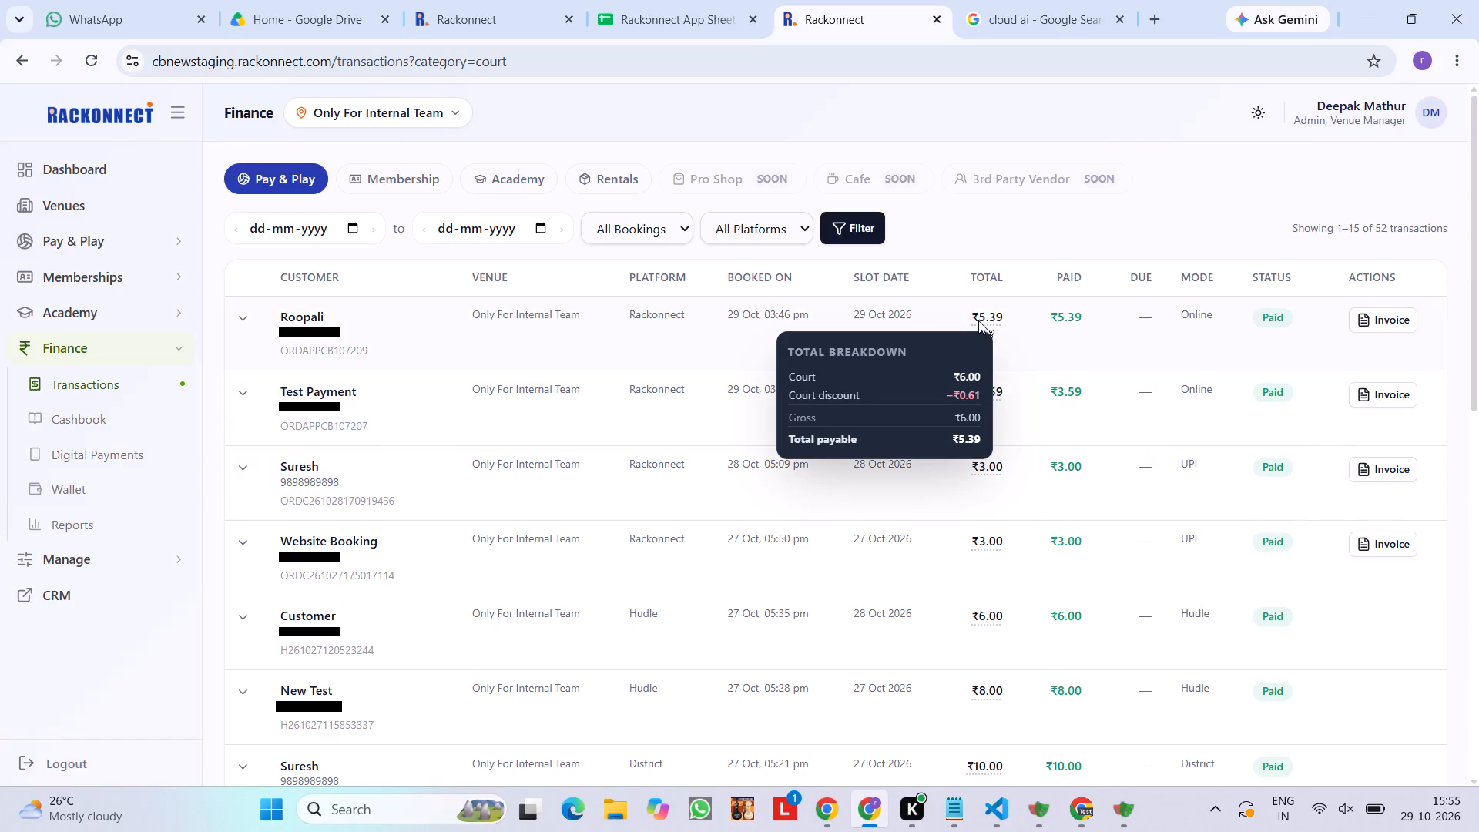
{"action": "key", "text": "shift+super+s"}
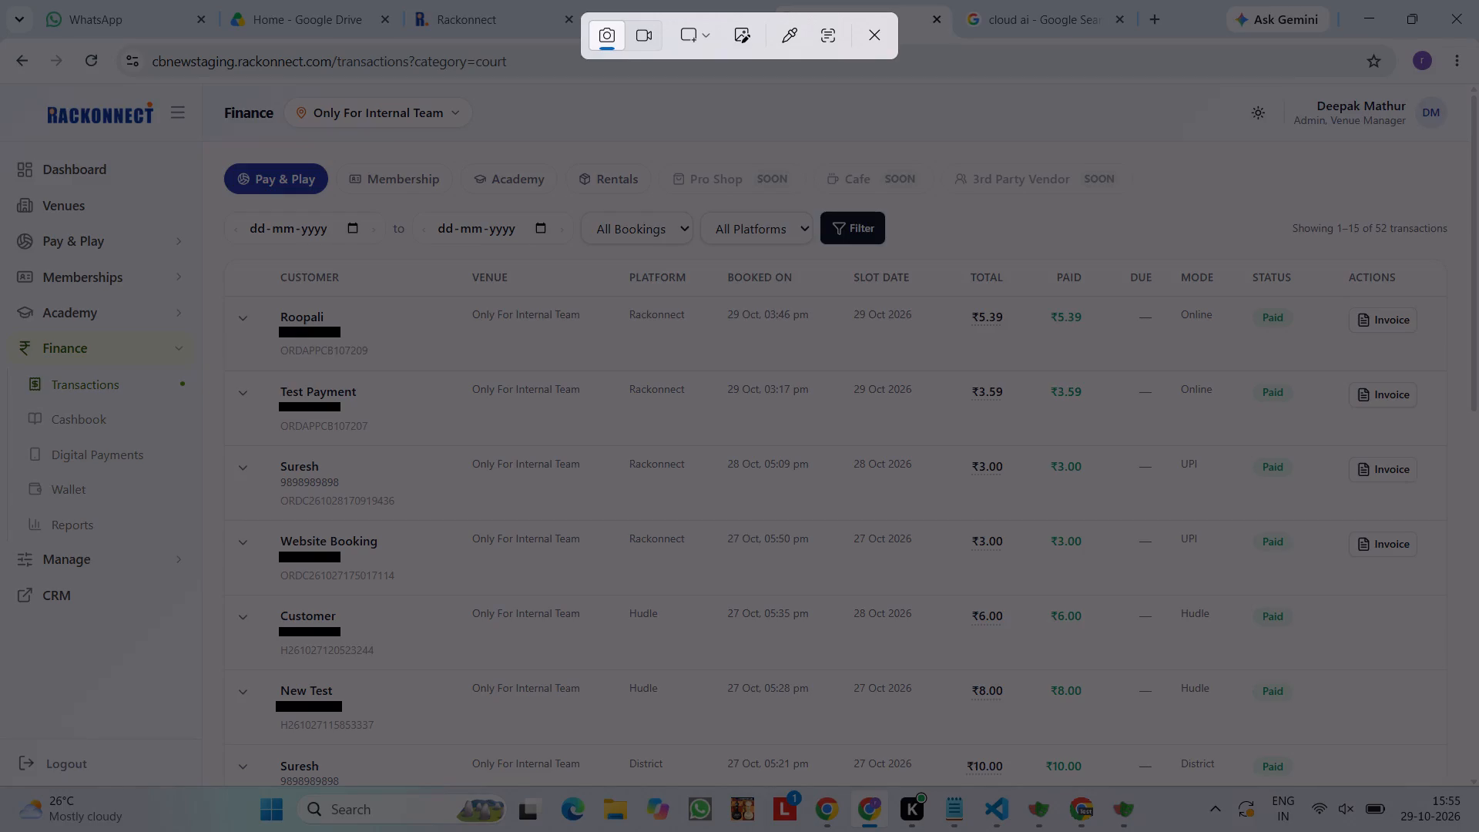
{"action": "left_click", "coordinate": [877, 38]}
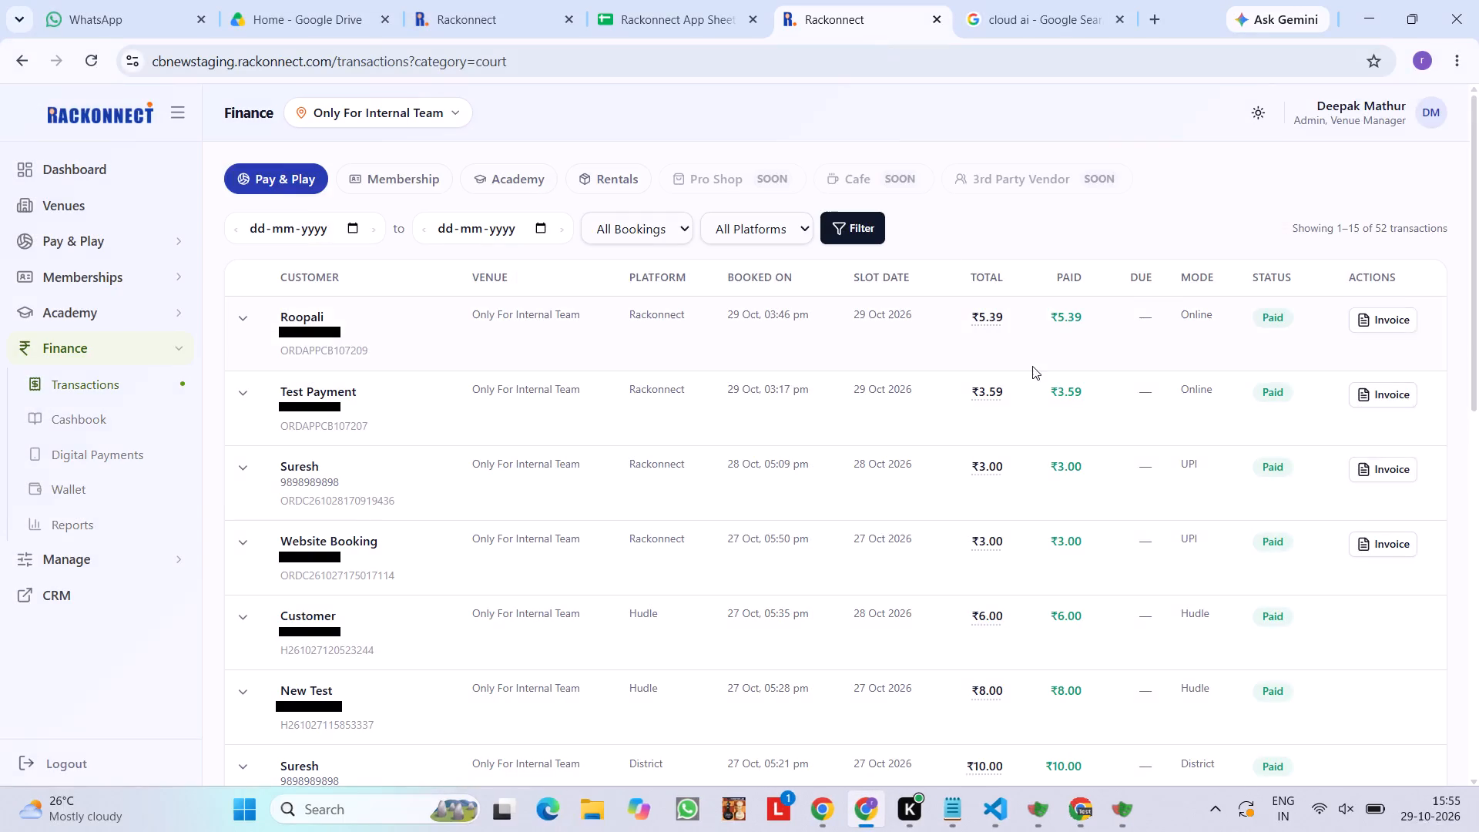
{"action": "key", "text": "shift+super+s"}
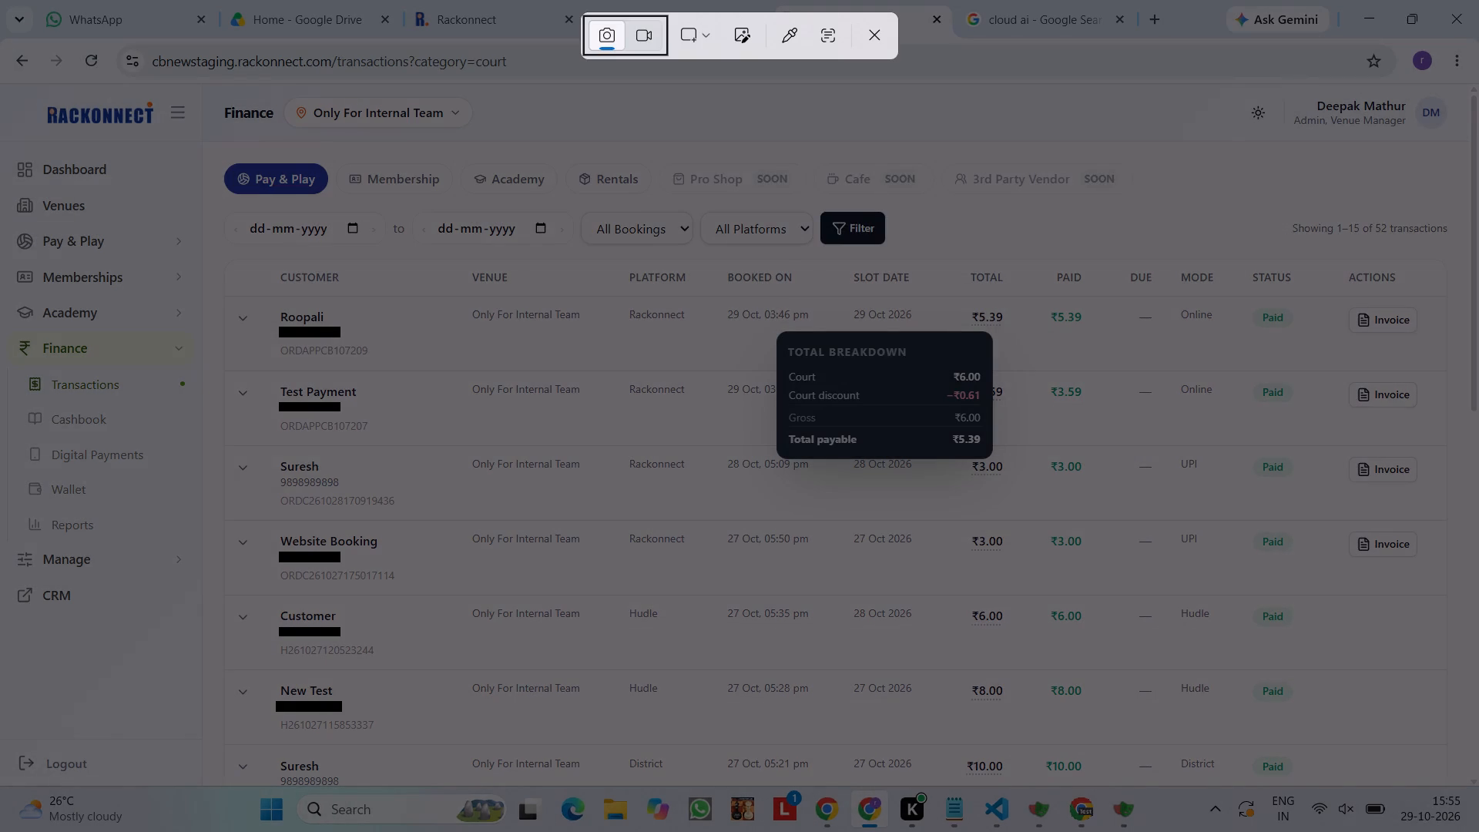
{"action": "left_click_drag", "start_coordinate": [0, 30], "coordinate": [1280, 645]}
{"action": "scroll", "coordinate": [460, 233], "scroll_direction": "right", "scroll_amount": 1}
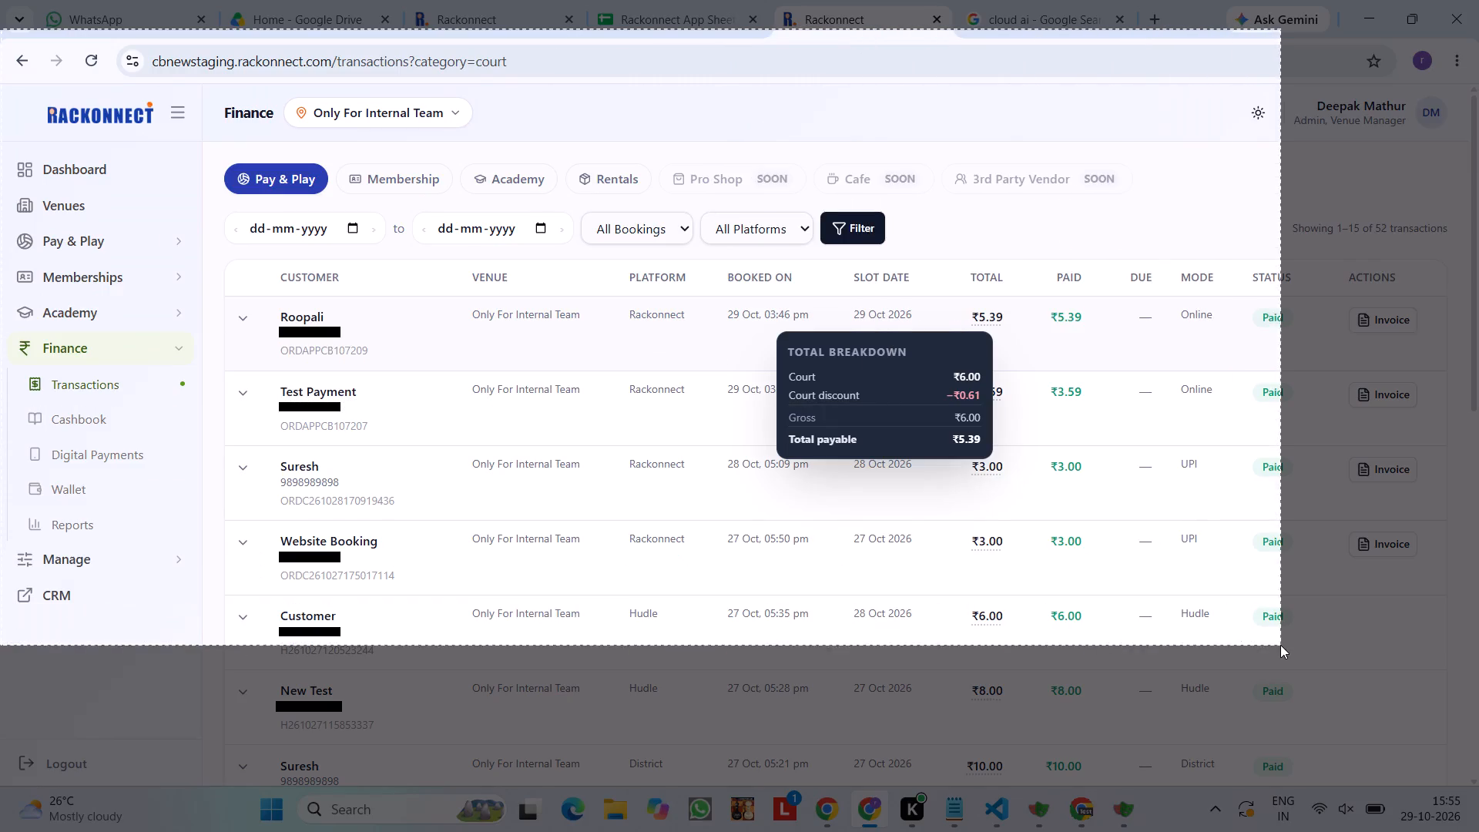
{"action": "left_click_drag", "start_coordinate": [1280, 645], "coordinate": [1478, 797]}
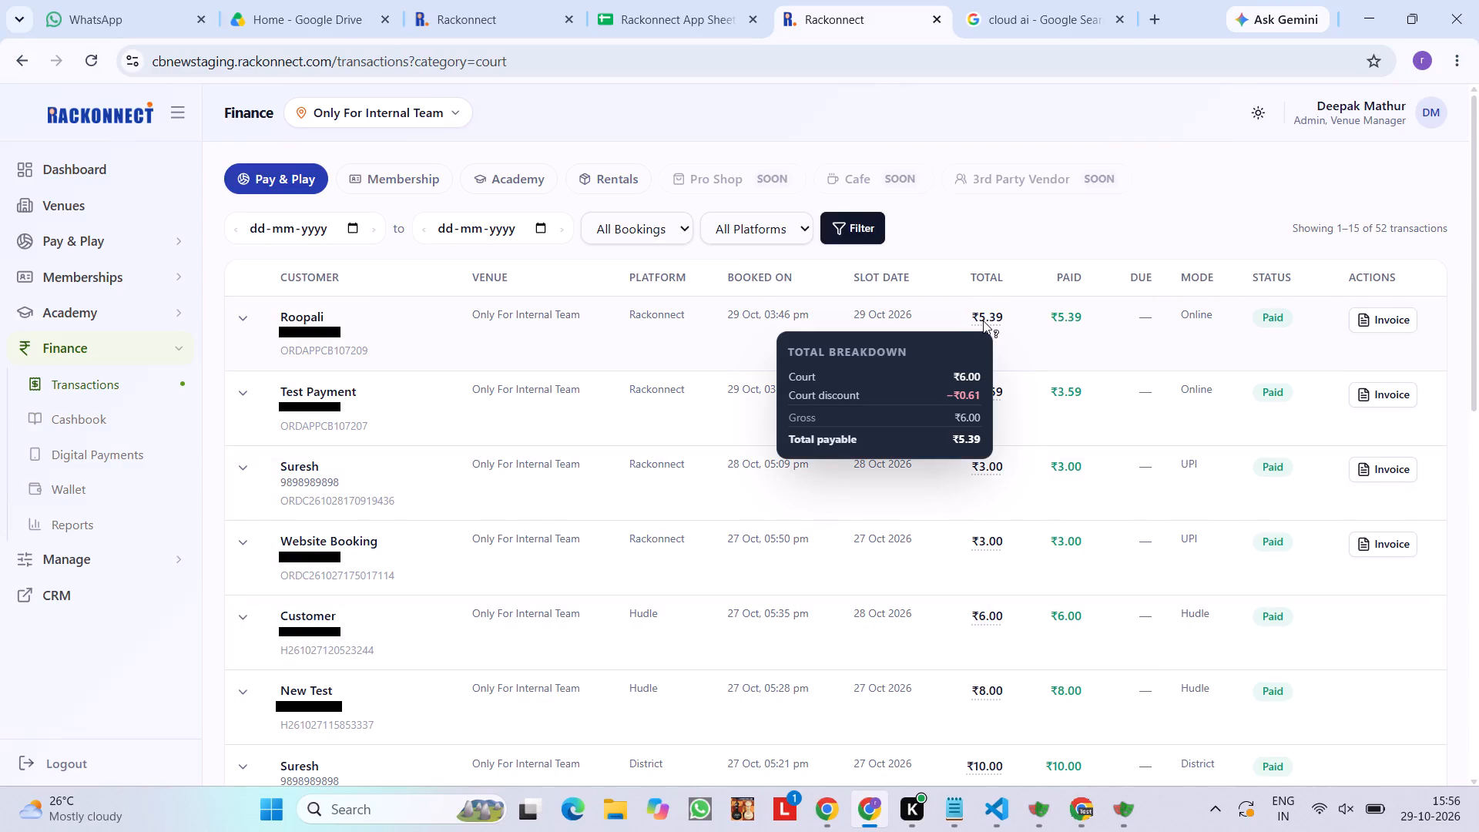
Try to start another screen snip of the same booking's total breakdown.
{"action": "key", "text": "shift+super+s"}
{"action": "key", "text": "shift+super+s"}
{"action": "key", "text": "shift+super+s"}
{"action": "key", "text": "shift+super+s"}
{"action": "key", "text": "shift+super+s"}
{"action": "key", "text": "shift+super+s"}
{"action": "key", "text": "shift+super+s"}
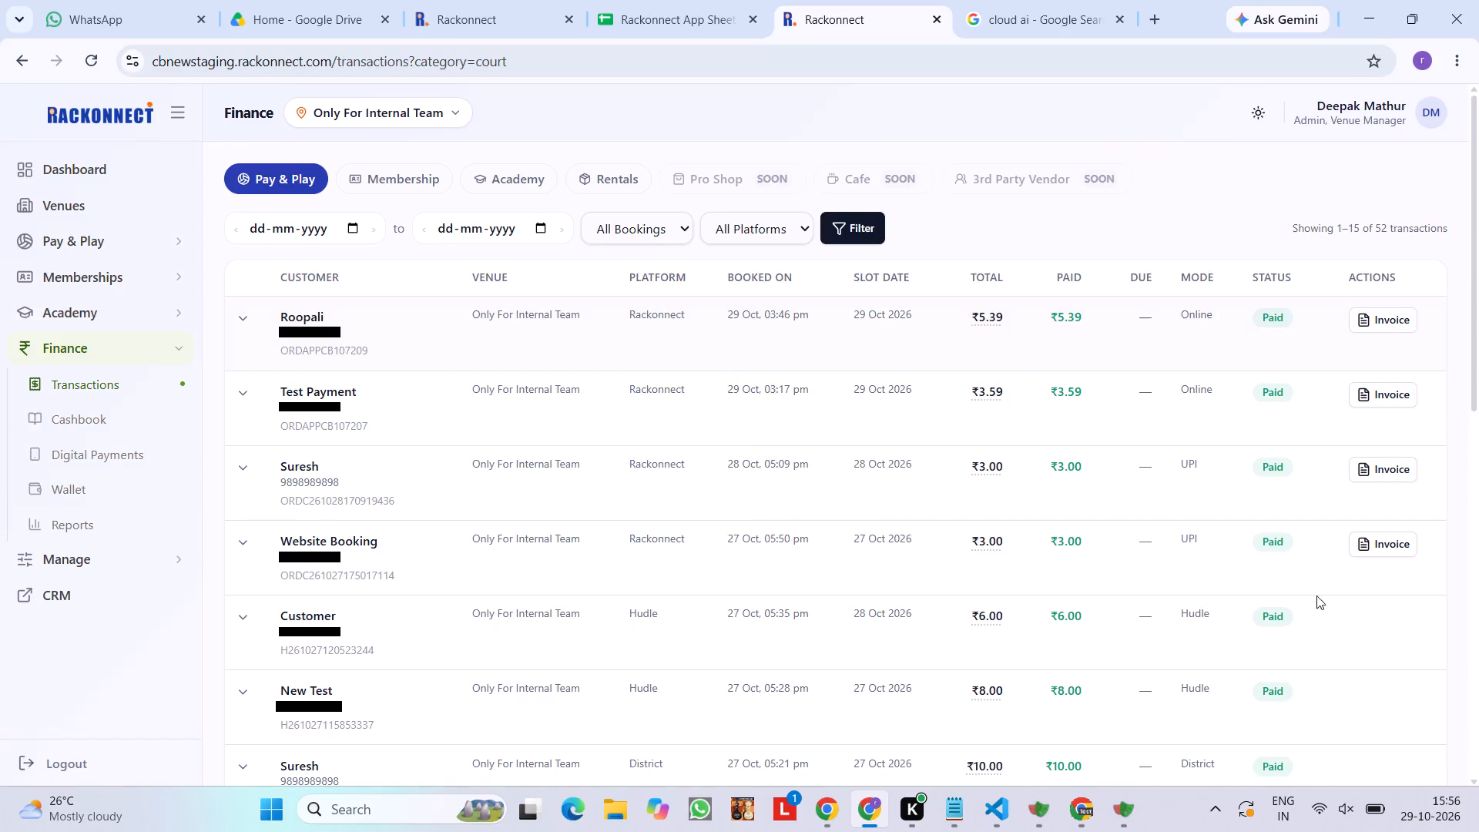
Clear all Windows notifications and return to the transactions page.
{"action": "left_click", "coordinate": [1327, 608]}
{"action": "left_click", "coordinate": [1446, 816]}
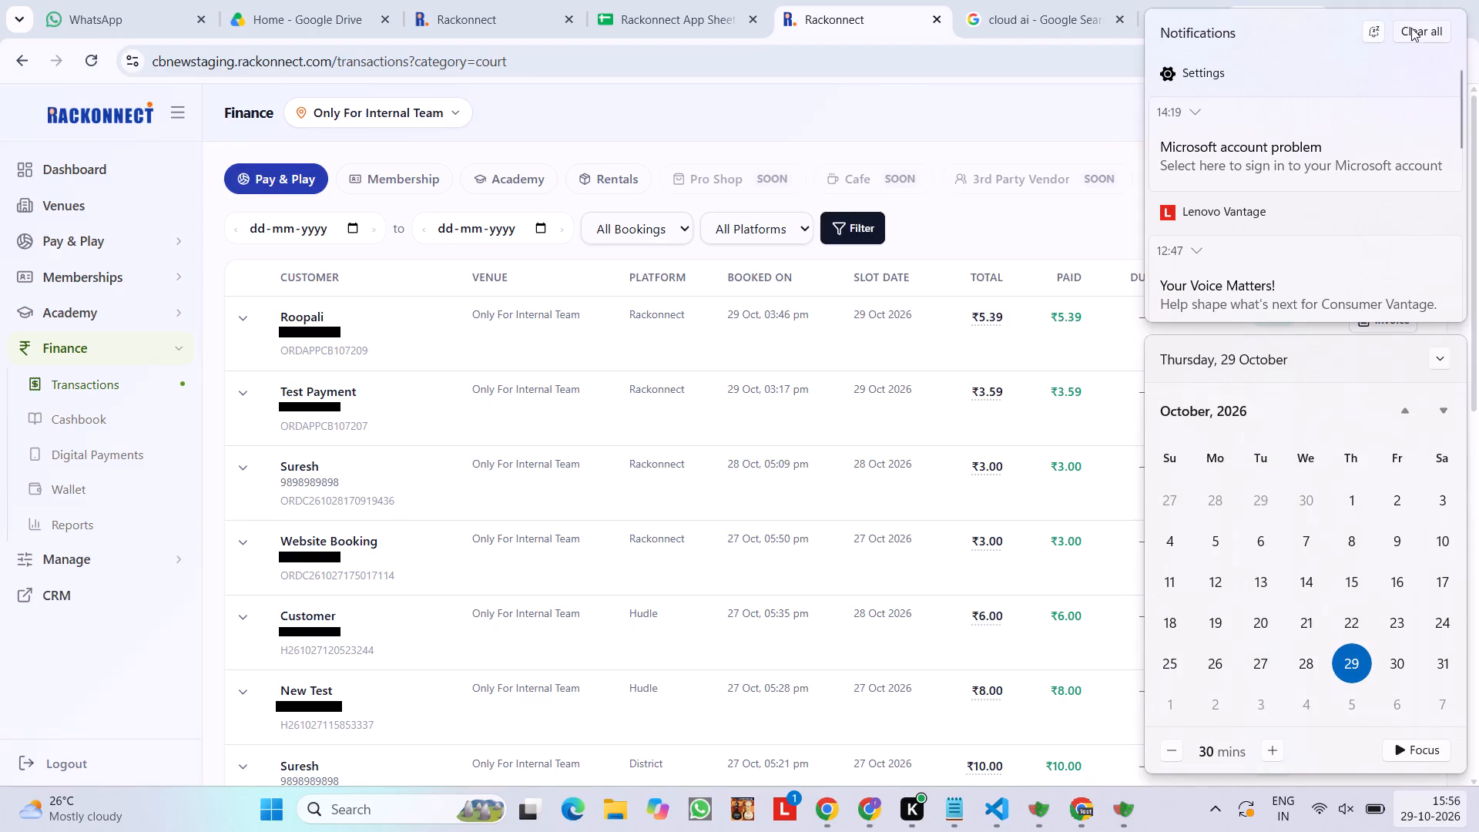
{"action": "left_click", "coordinate": [1411, 27]}
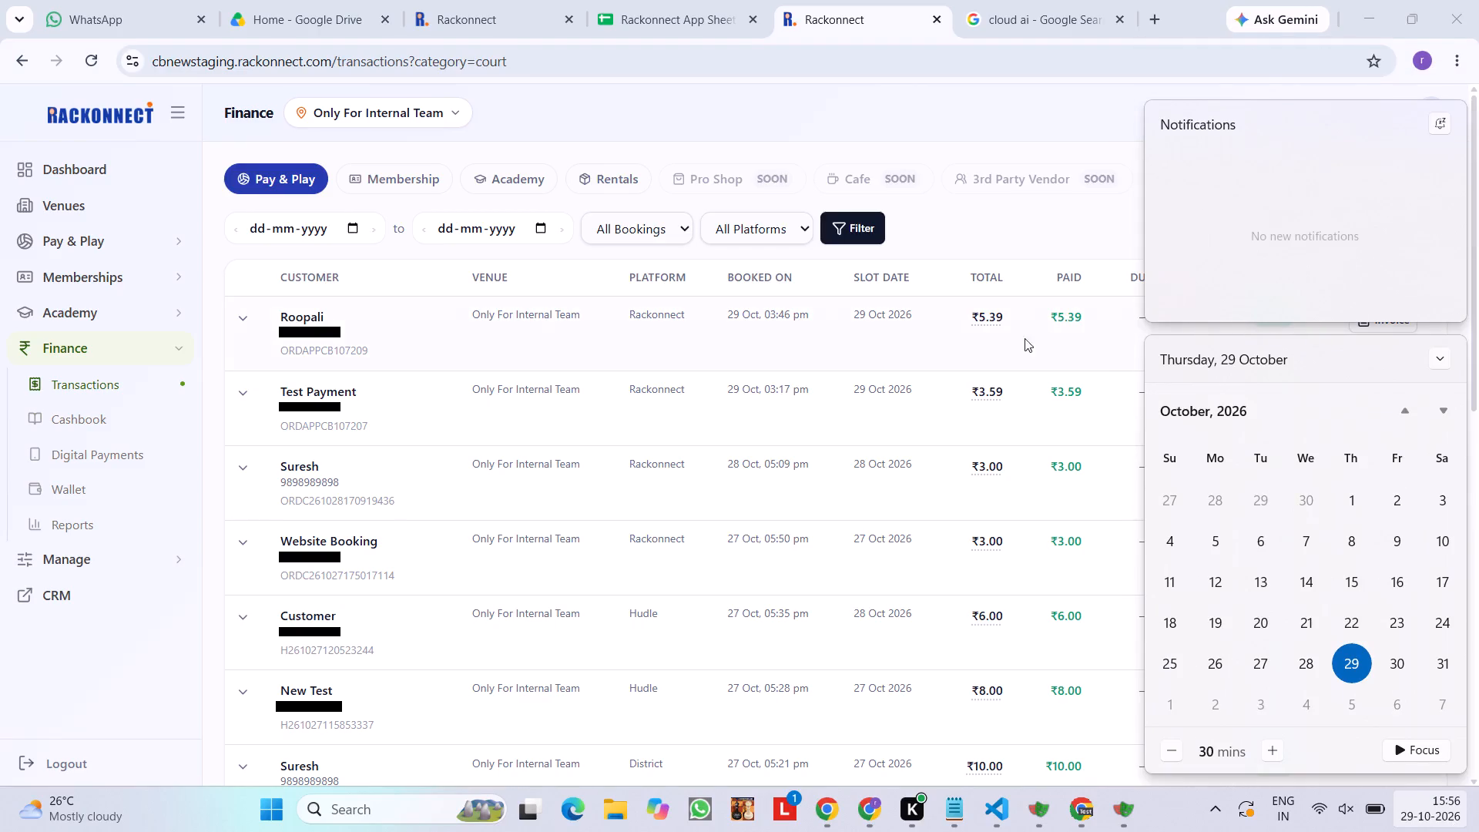
{"action": "left_click", "coordinate": [1051, 326]}
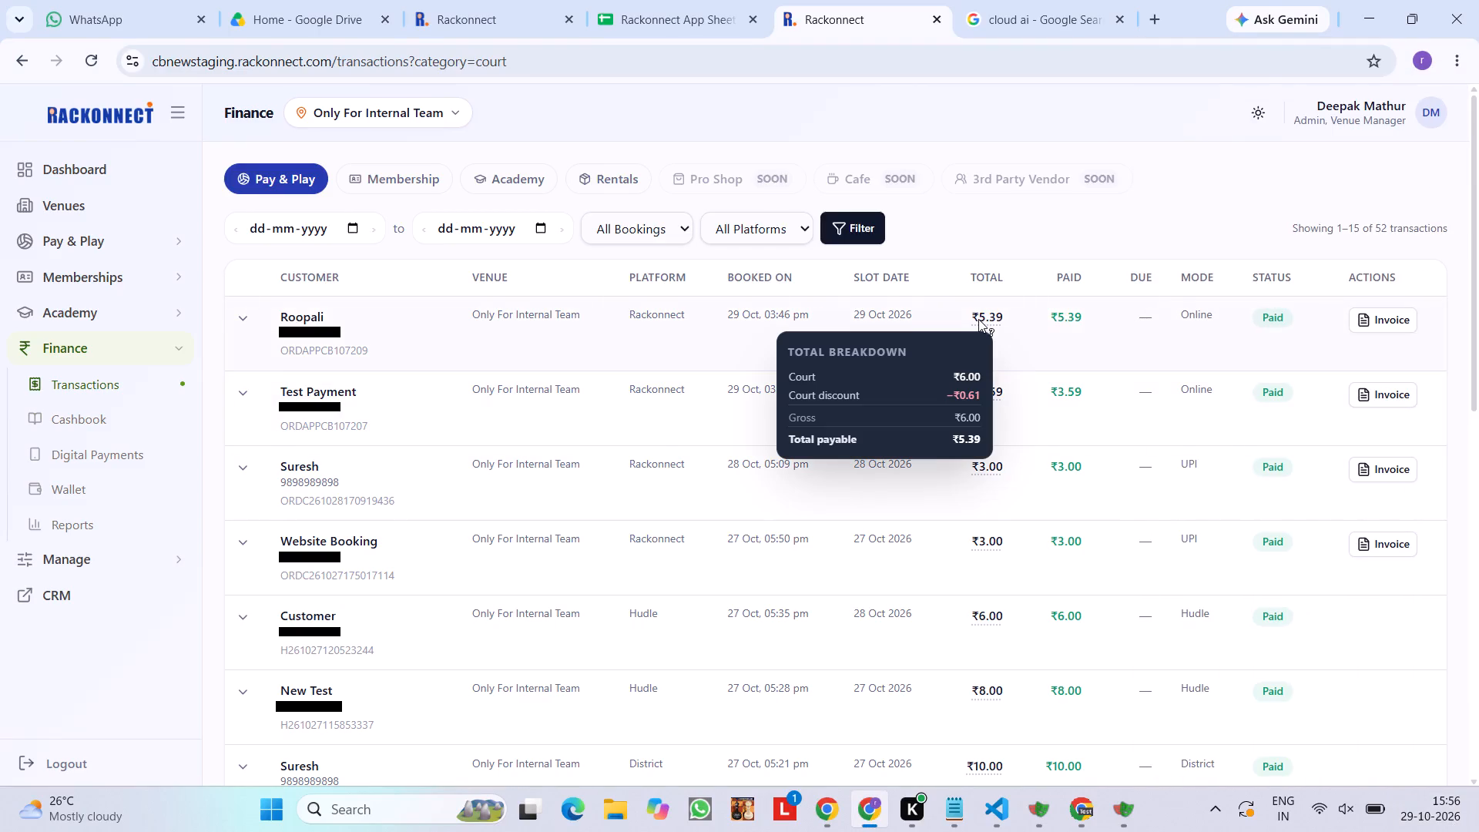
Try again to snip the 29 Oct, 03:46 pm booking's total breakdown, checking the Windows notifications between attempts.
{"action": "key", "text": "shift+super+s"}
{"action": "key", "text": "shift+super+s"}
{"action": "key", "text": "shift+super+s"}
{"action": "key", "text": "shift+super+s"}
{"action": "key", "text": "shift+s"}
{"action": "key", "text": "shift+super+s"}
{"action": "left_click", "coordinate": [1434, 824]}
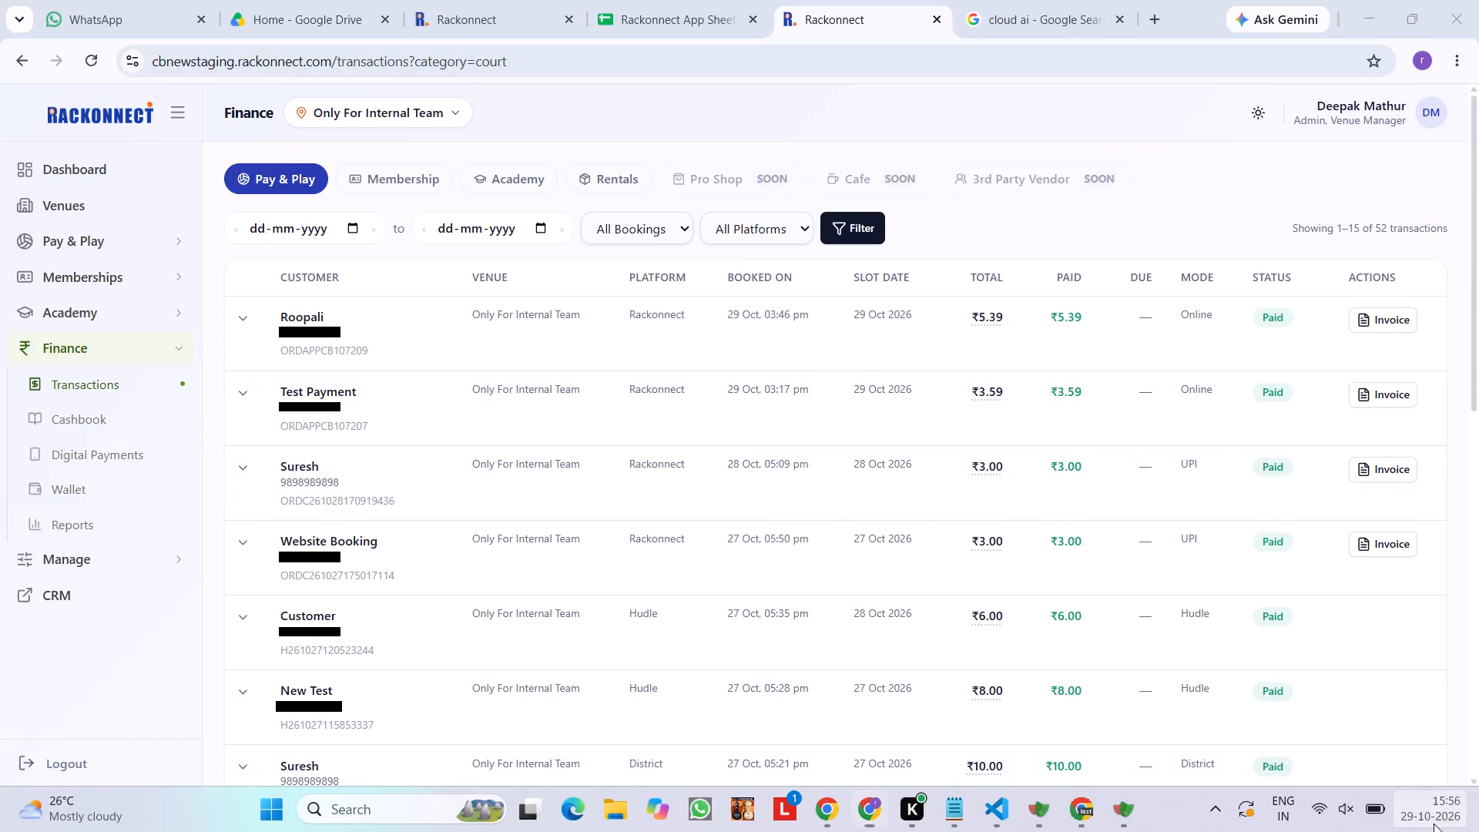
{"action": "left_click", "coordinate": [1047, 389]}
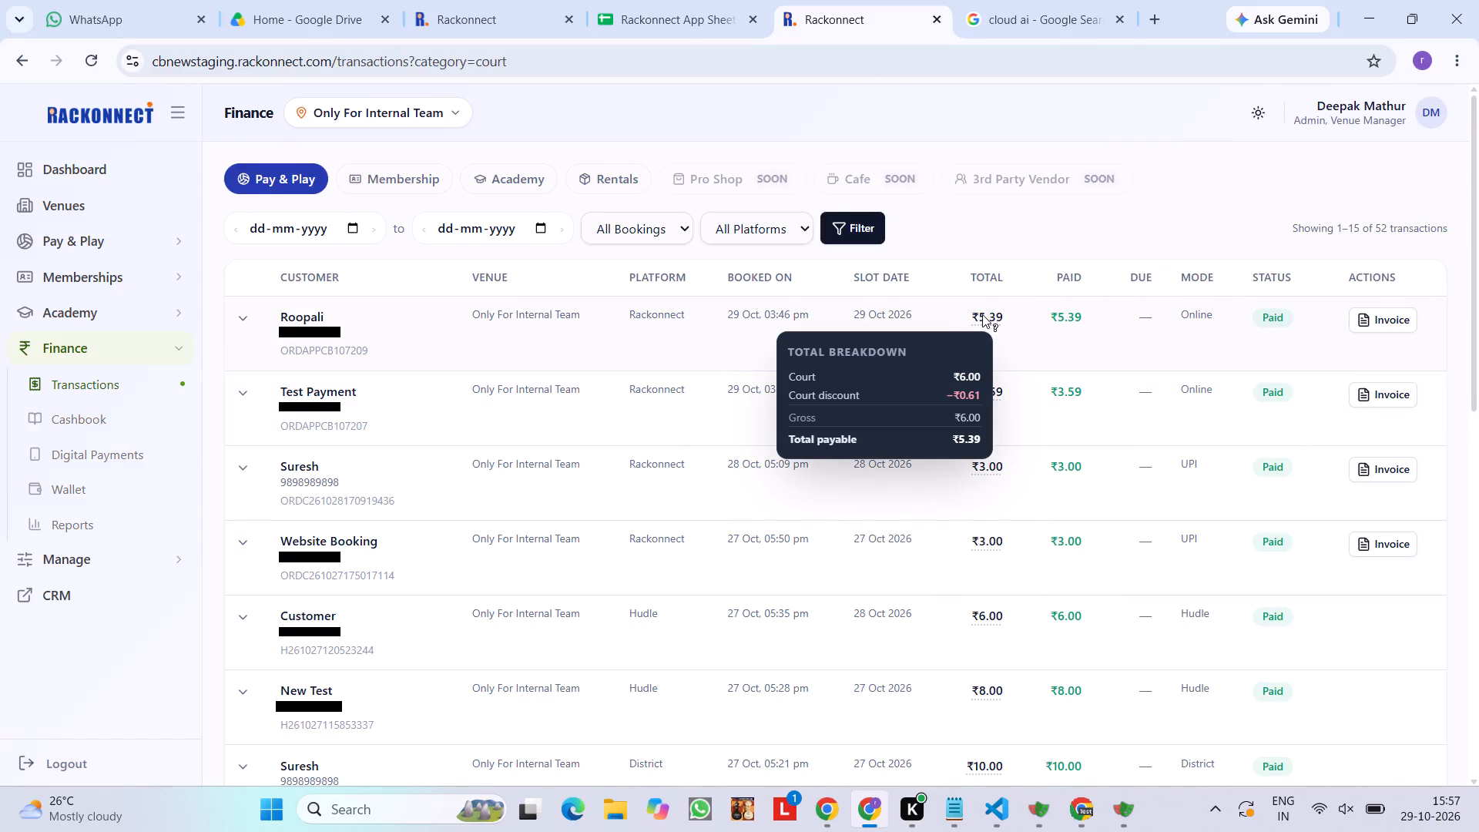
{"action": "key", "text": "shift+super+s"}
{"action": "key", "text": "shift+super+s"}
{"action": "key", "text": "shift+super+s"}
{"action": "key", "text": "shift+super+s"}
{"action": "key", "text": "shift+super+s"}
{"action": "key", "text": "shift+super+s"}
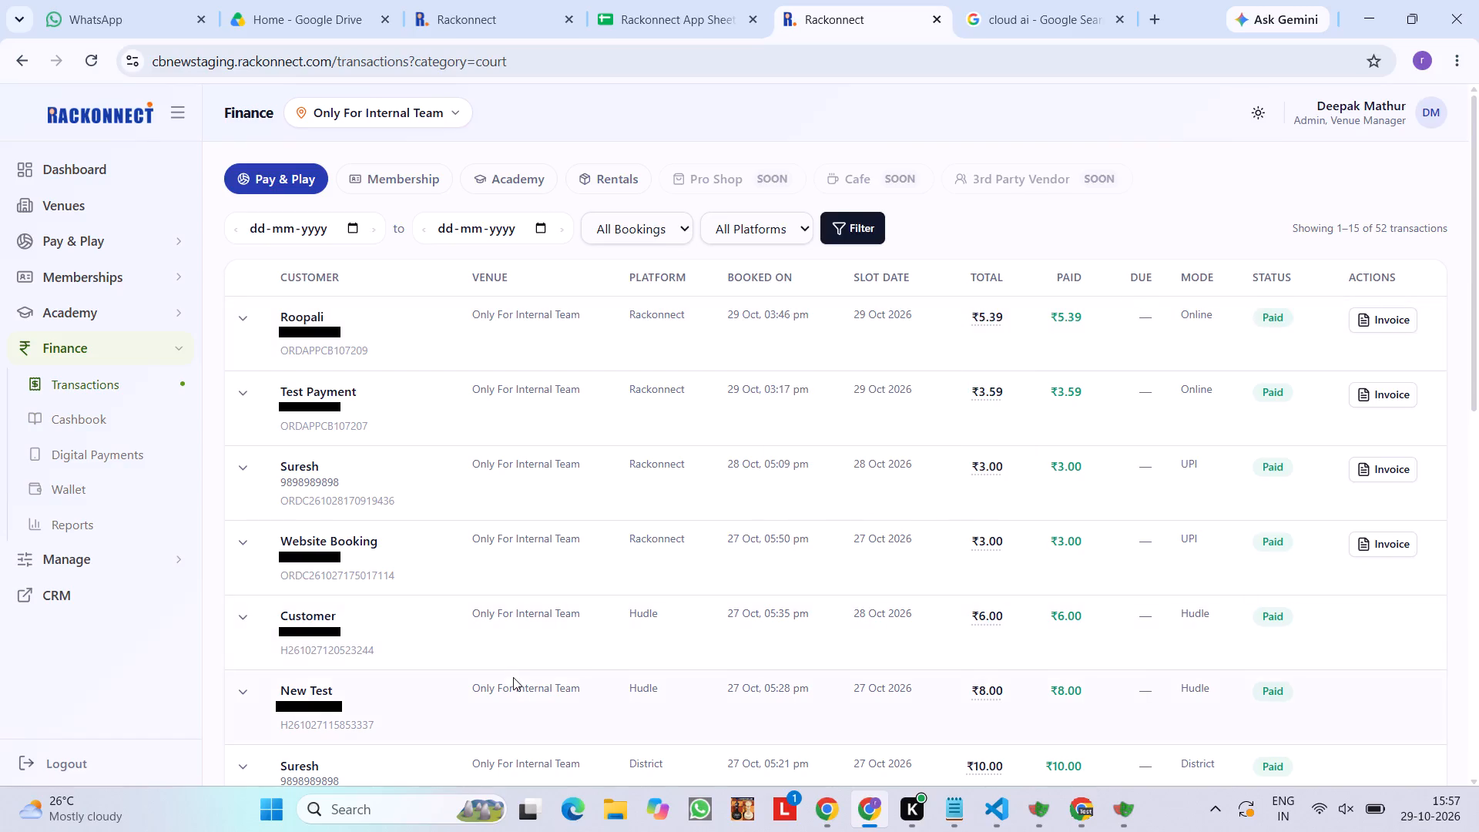
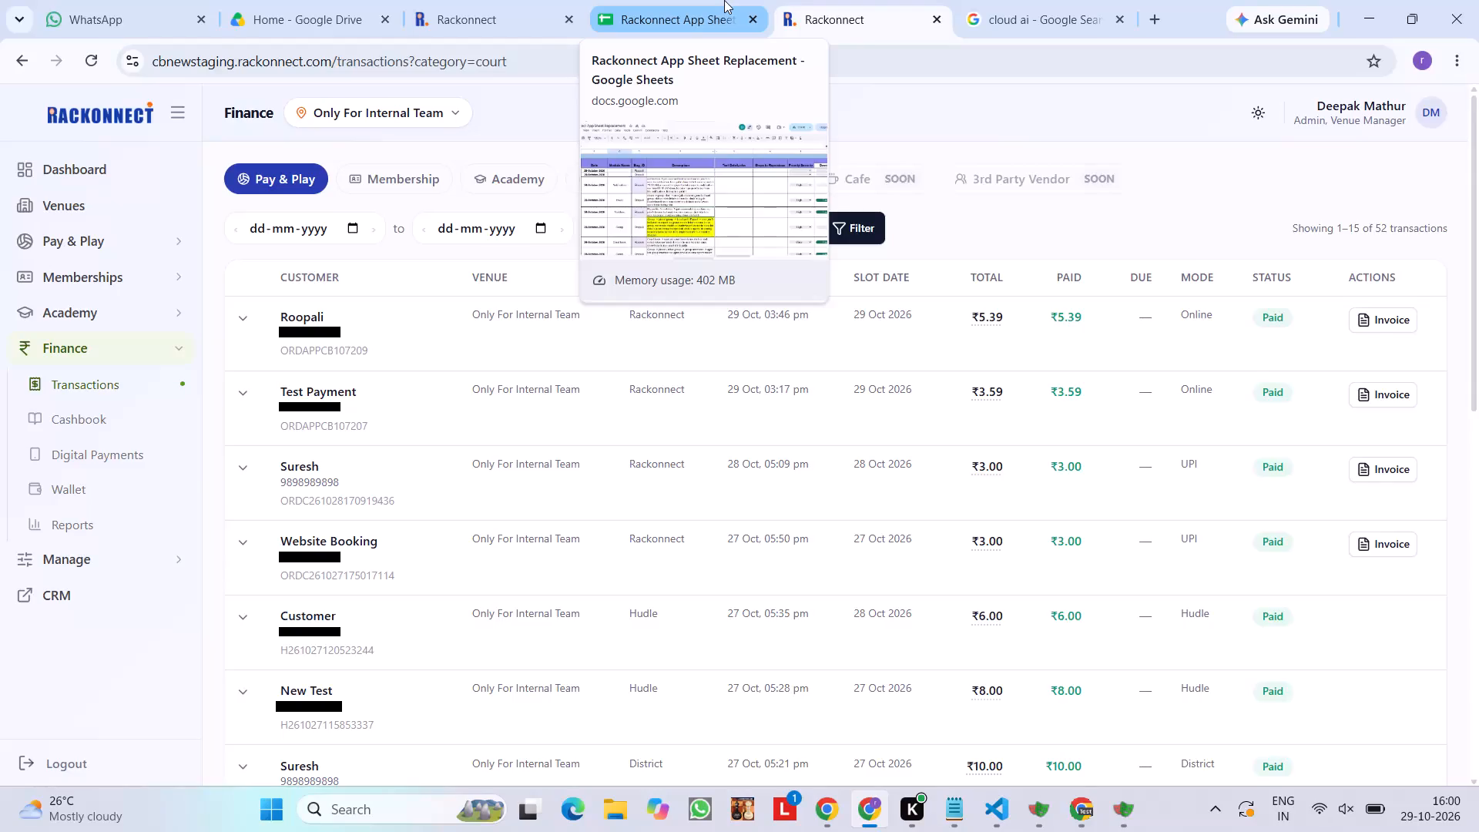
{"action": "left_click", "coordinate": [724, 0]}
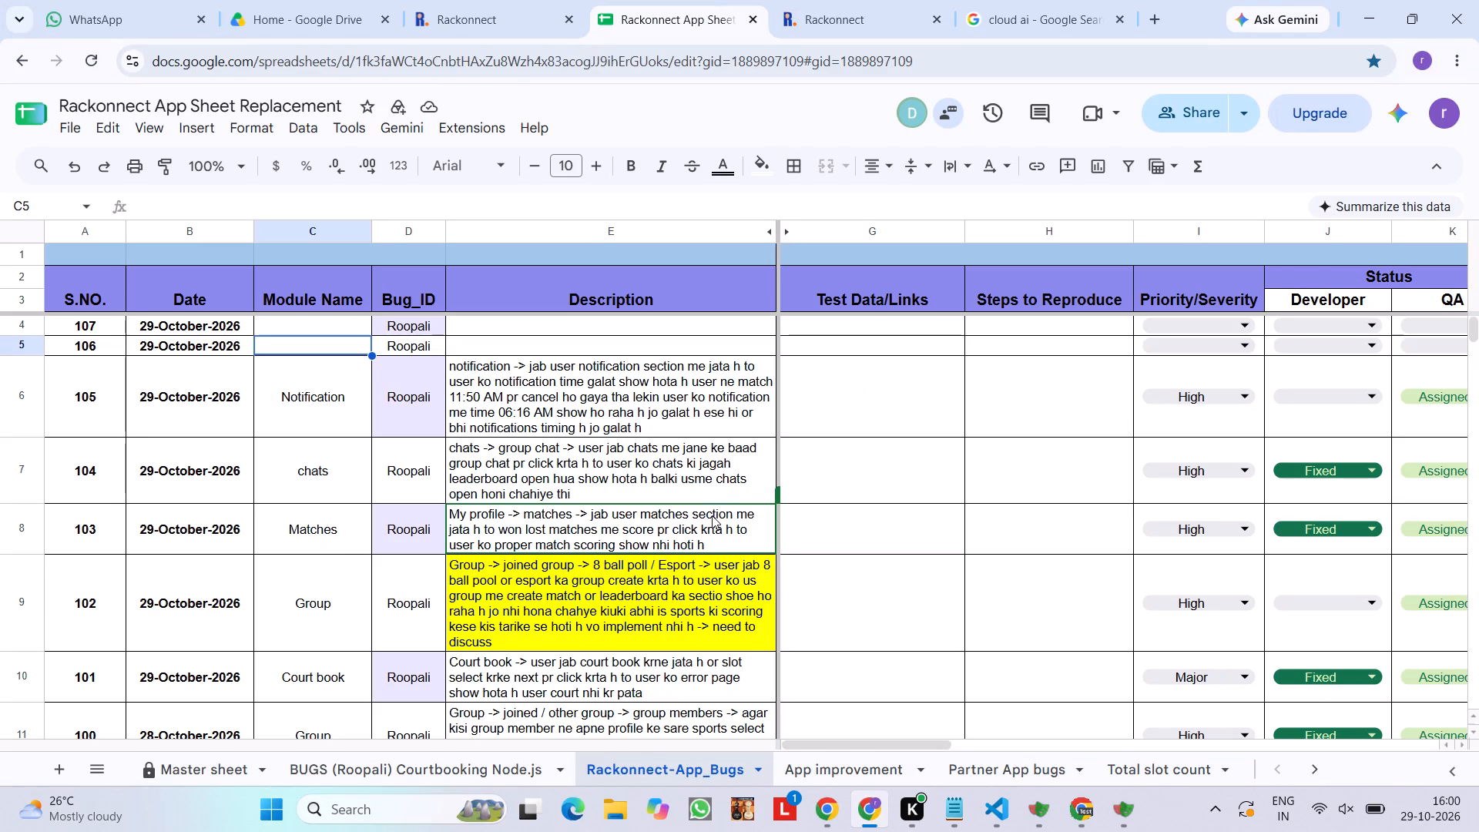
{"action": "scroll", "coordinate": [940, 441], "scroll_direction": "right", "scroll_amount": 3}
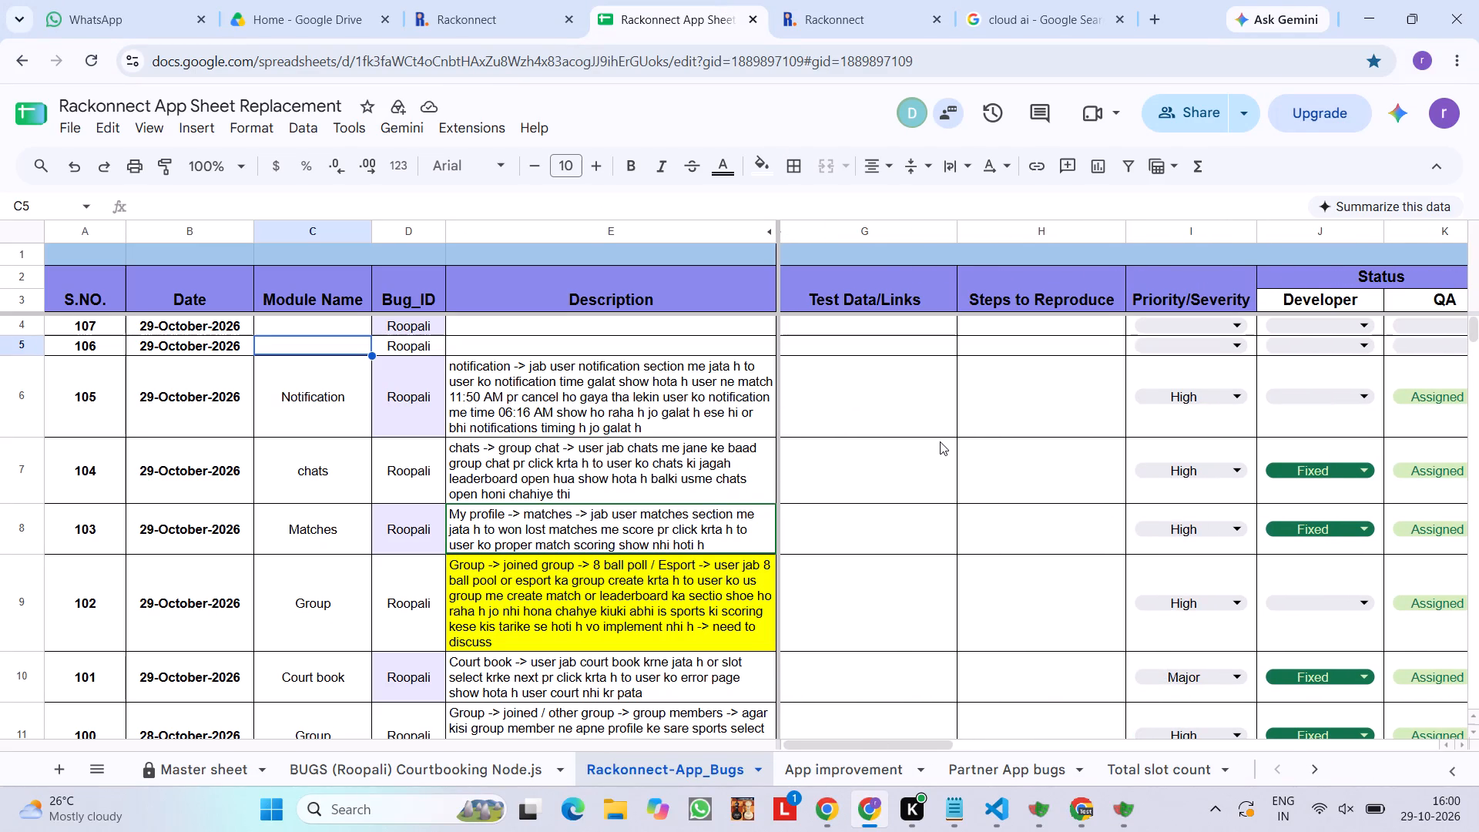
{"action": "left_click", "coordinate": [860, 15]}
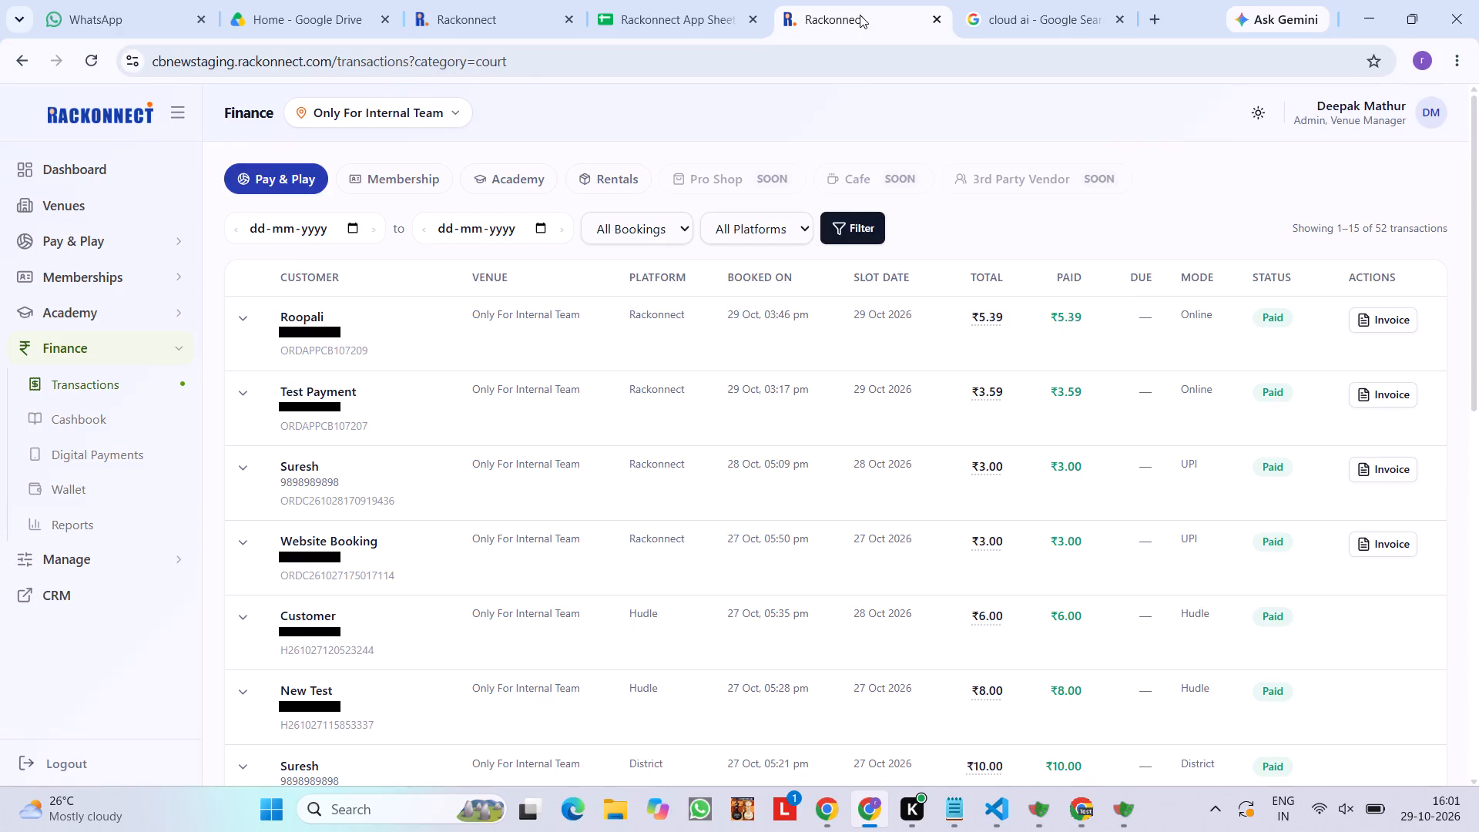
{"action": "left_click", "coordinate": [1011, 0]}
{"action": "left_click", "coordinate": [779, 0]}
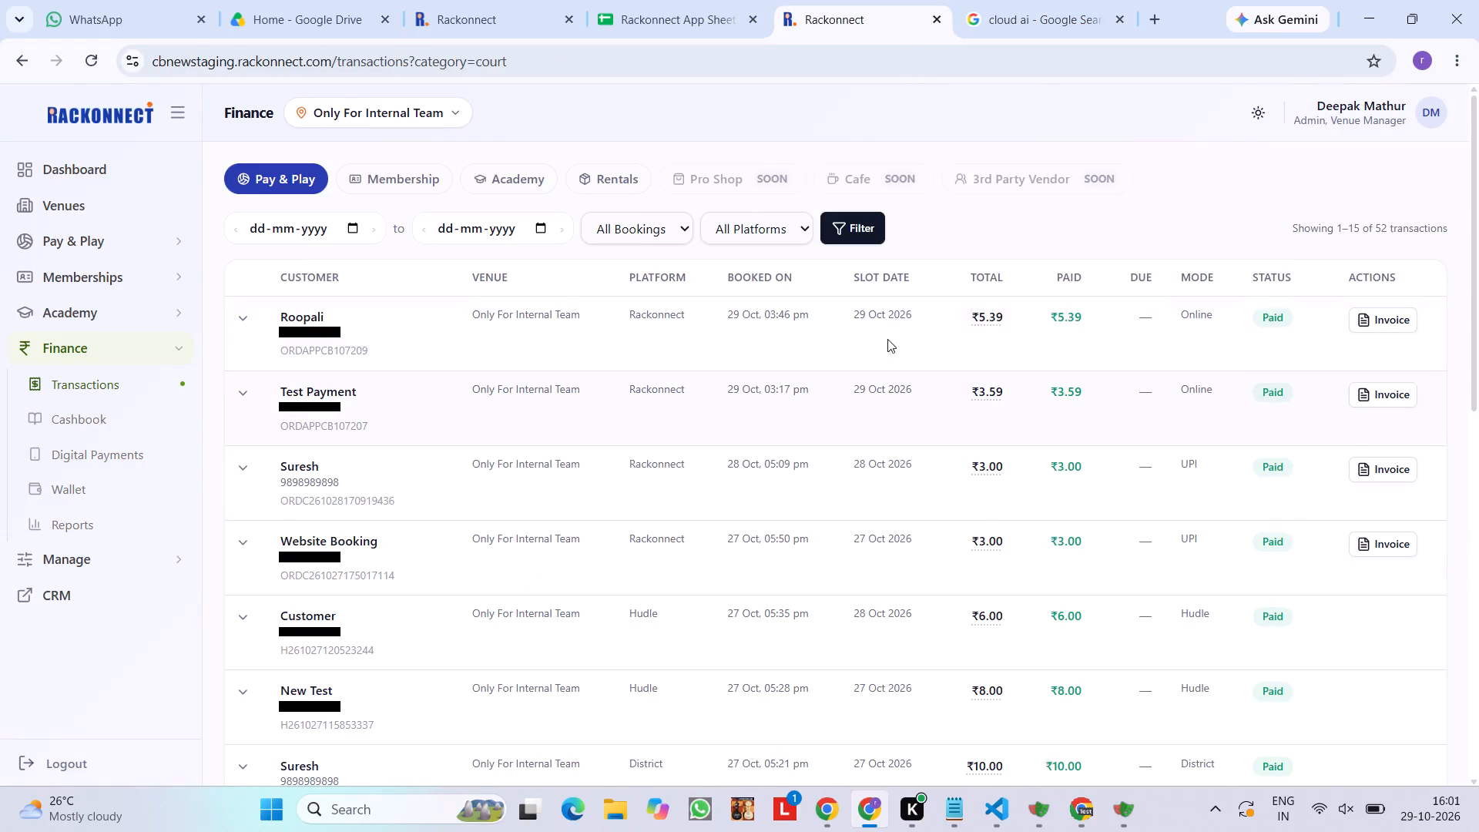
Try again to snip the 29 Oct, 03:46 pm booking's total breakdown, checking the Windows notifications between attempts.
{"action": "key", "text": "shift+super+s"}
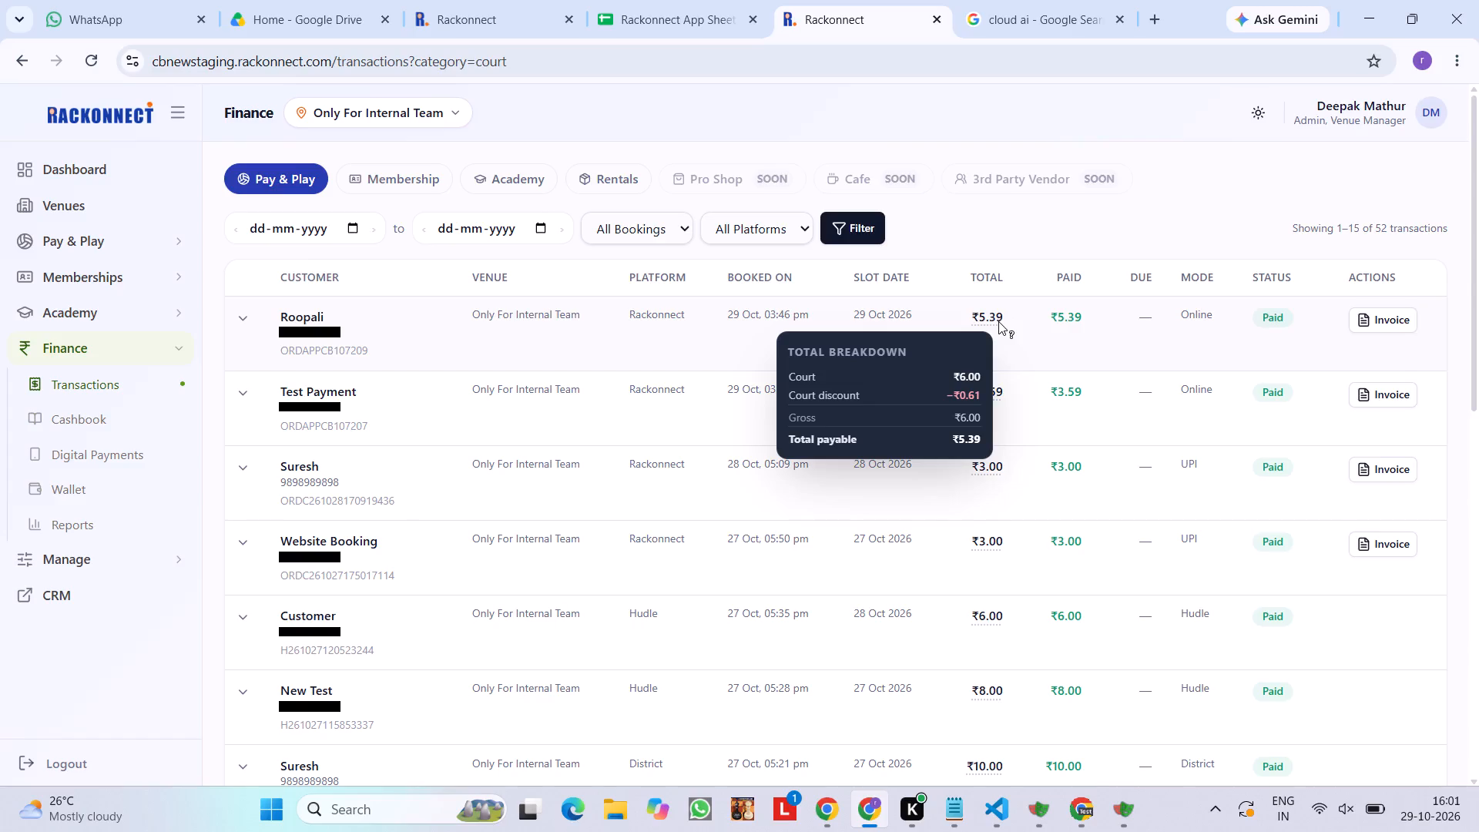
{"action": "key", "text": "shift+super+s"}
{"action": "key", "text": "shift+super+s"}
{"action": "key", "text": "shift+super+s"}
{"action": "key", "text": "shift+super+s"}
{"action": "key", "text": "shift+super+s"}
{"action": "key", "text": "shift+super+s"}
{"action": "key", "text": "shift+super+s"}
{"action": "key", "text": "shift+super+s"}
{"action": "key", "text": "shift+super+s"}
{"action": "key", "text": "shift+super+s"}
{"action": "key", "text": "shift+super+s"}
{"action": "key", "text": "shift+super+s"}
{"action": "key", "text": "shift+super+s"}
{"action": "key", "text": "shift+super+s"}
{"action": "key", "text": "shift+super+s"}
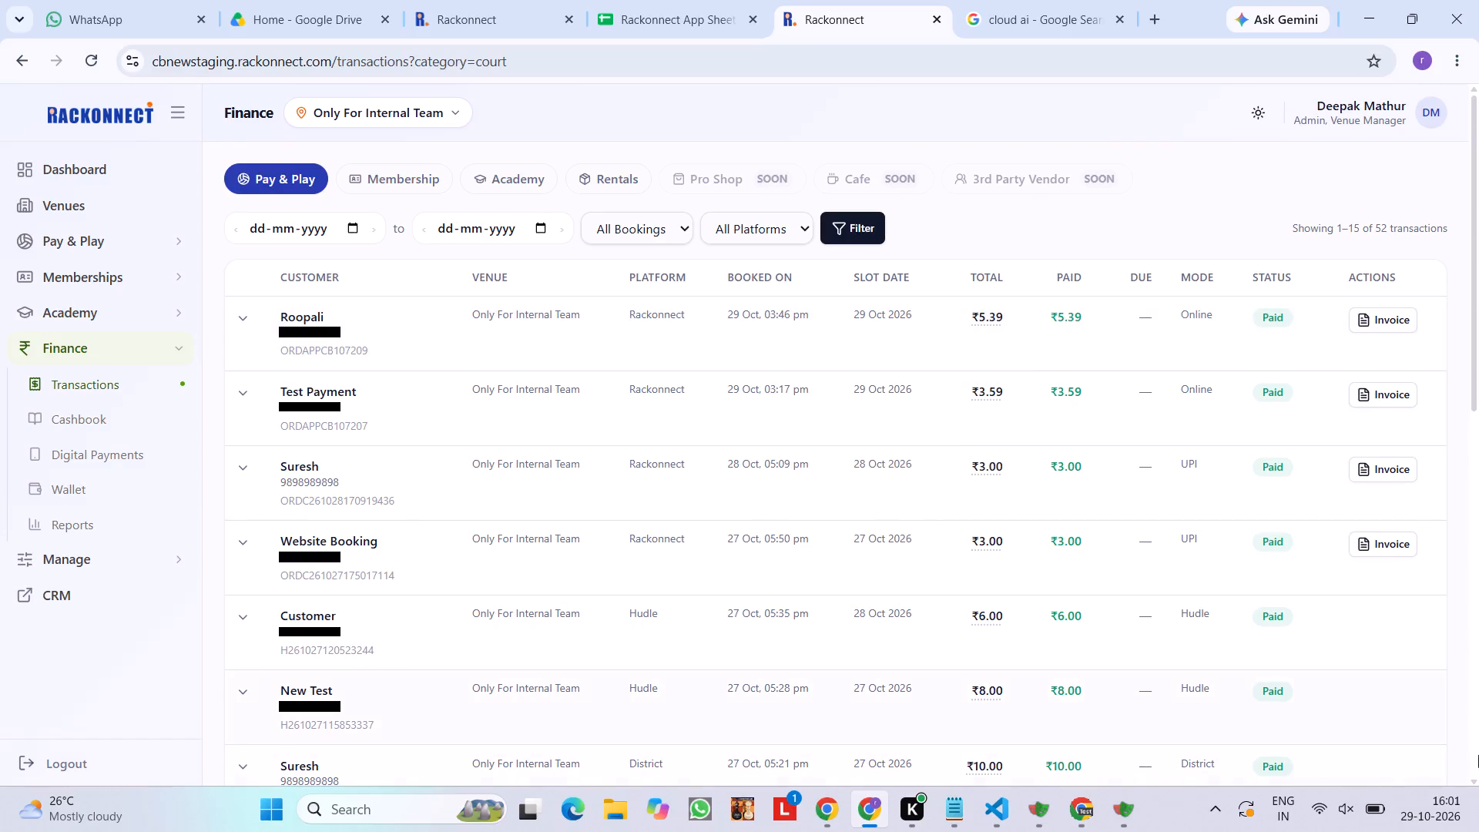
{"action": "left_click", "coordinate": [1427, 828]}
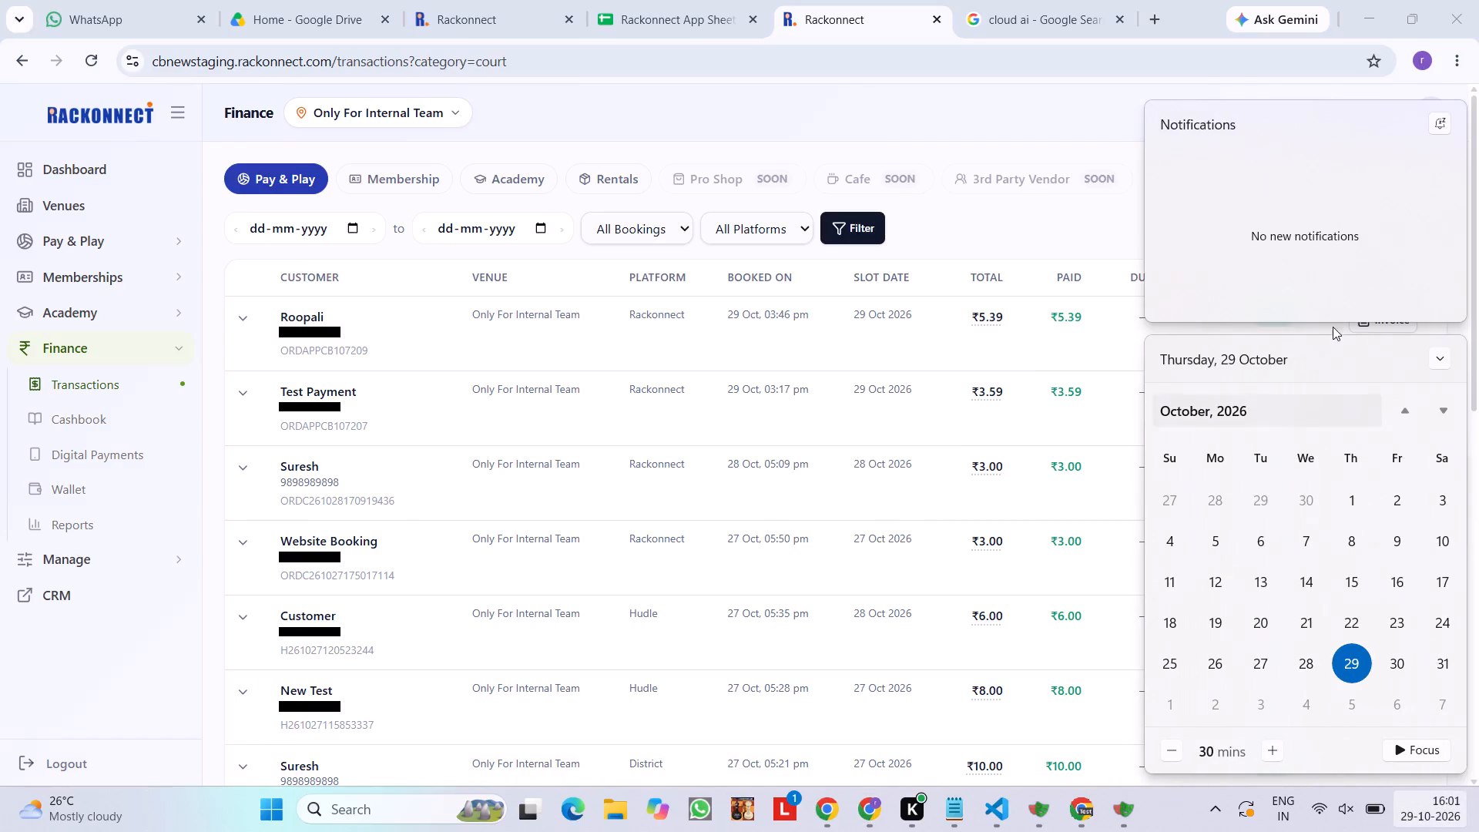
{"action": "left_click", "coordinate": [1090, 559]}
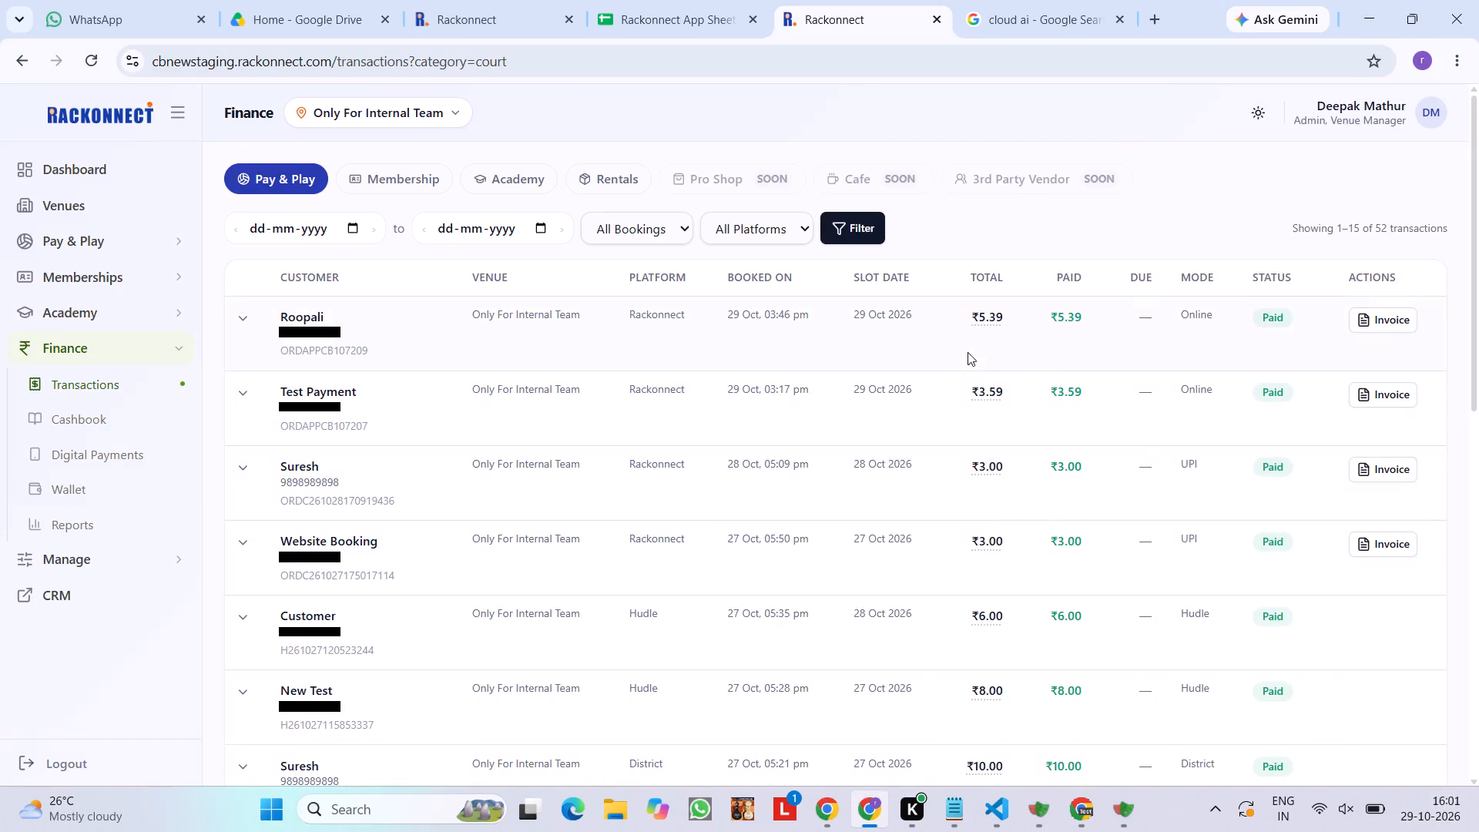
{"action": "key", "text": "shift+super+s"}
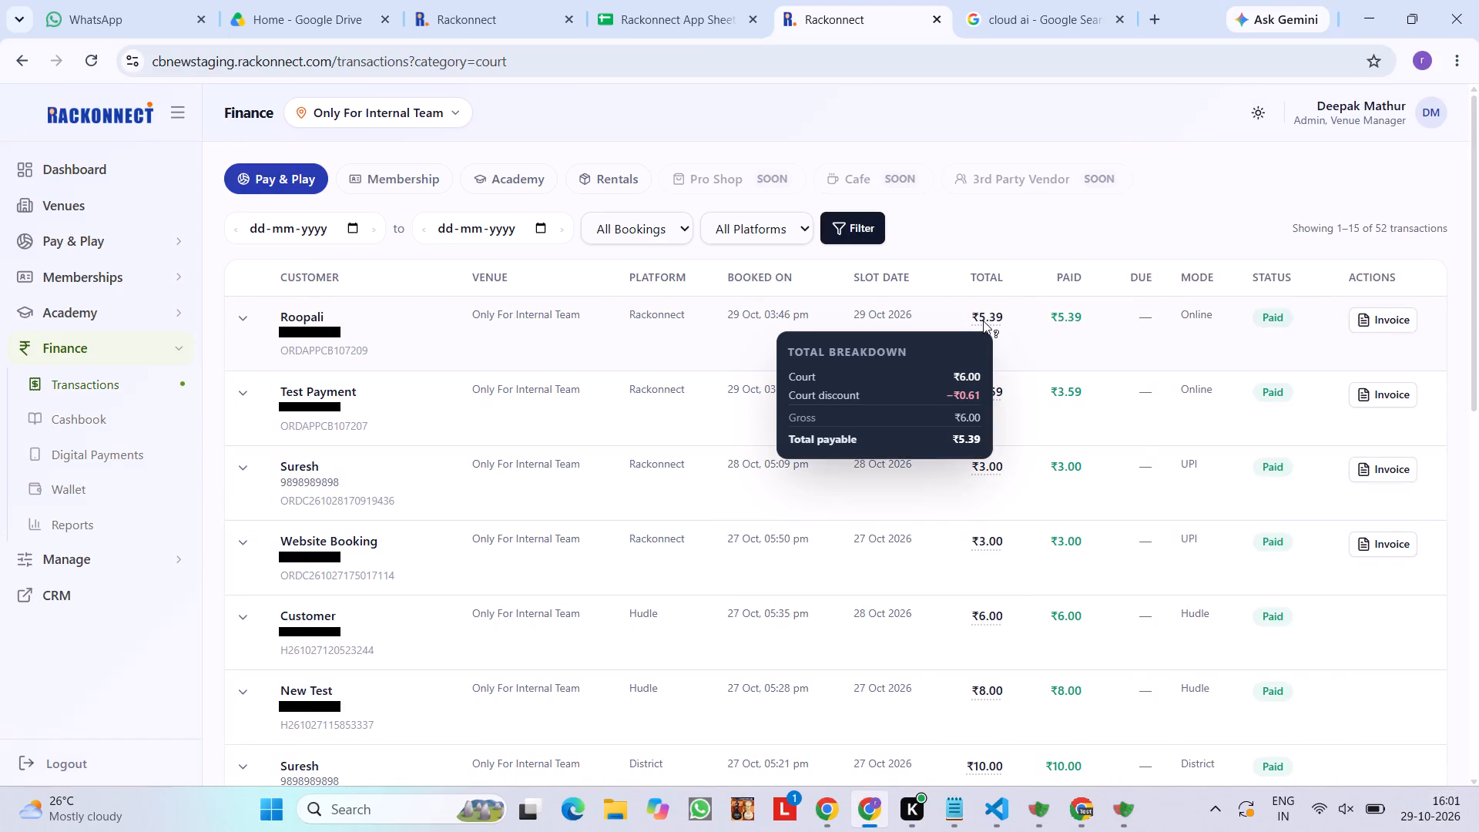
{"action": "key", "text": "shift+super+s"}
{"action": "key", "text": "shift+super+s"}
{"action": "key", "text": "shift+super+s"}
Return to the transactions page and snip the full page with the 29 Oct, 03:46 pm booking's total breakdown showing.
{"action": "left_click", "coordinate": [597, 0]}
{"action": "left_click", "coordinate": [744, 0]}
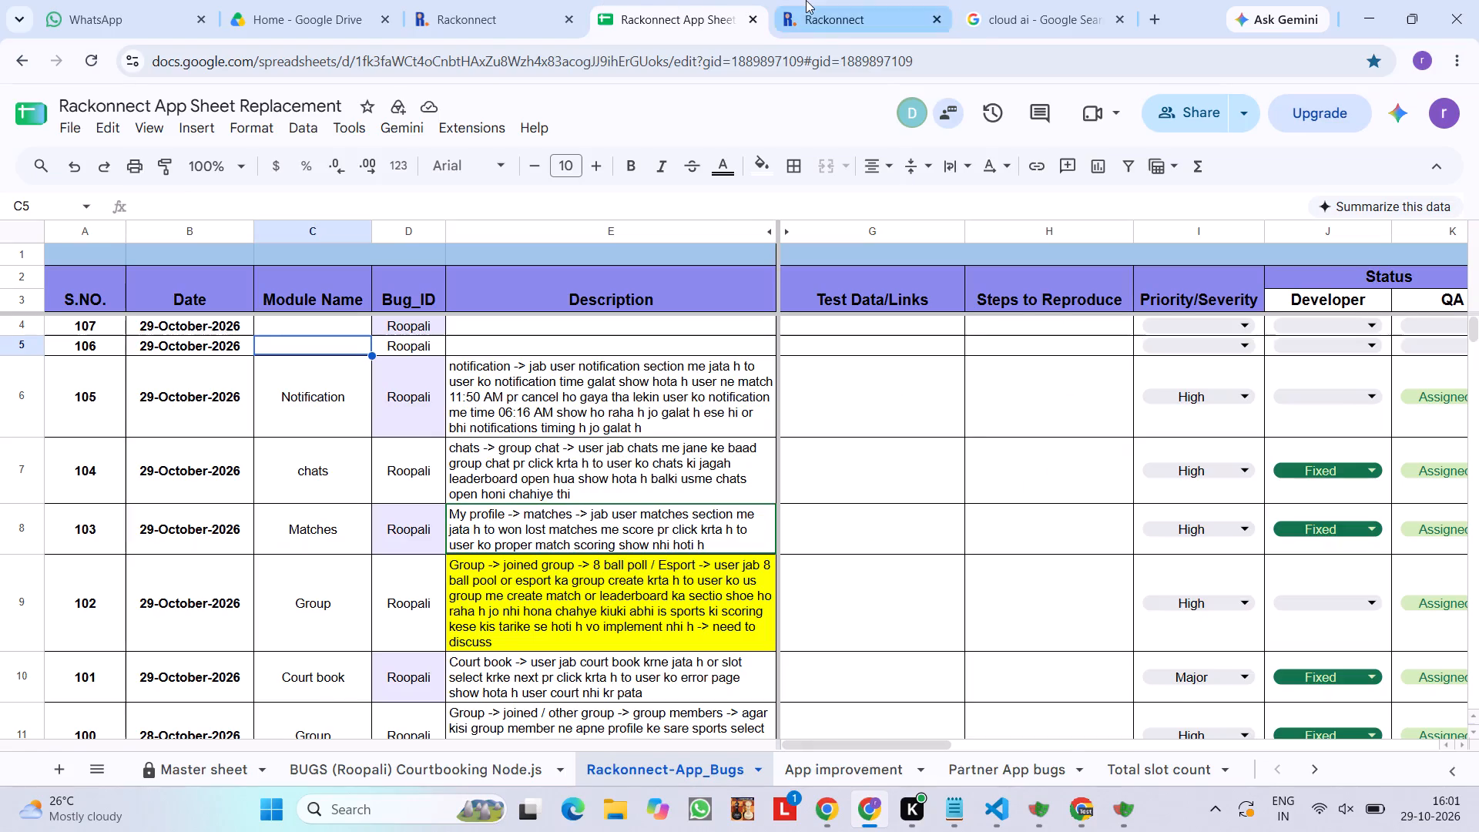
{"action": "left_click", "coordinate": [806, 0]}
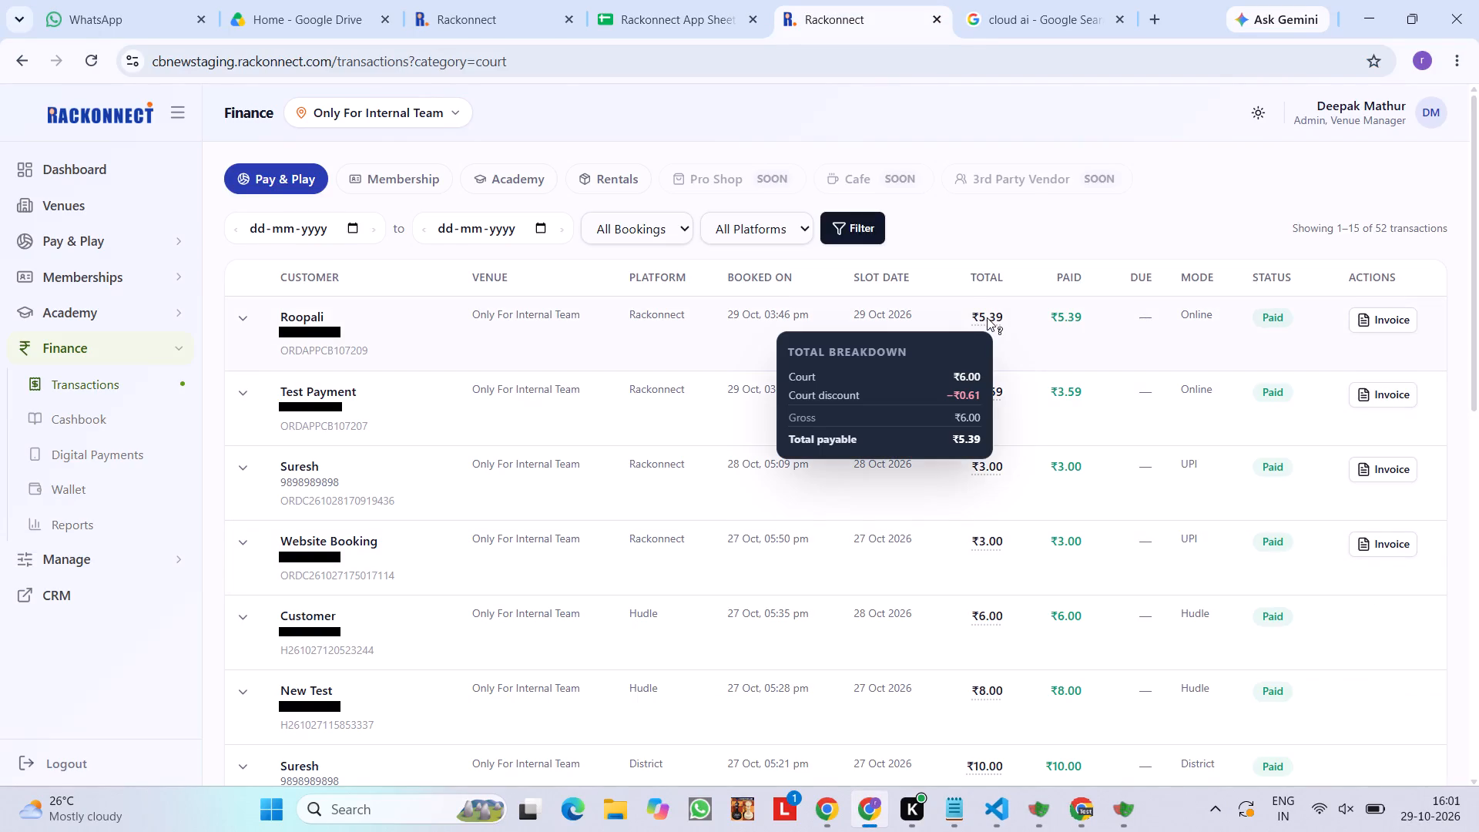
{"action": "key", "text": "shift+super+s"}
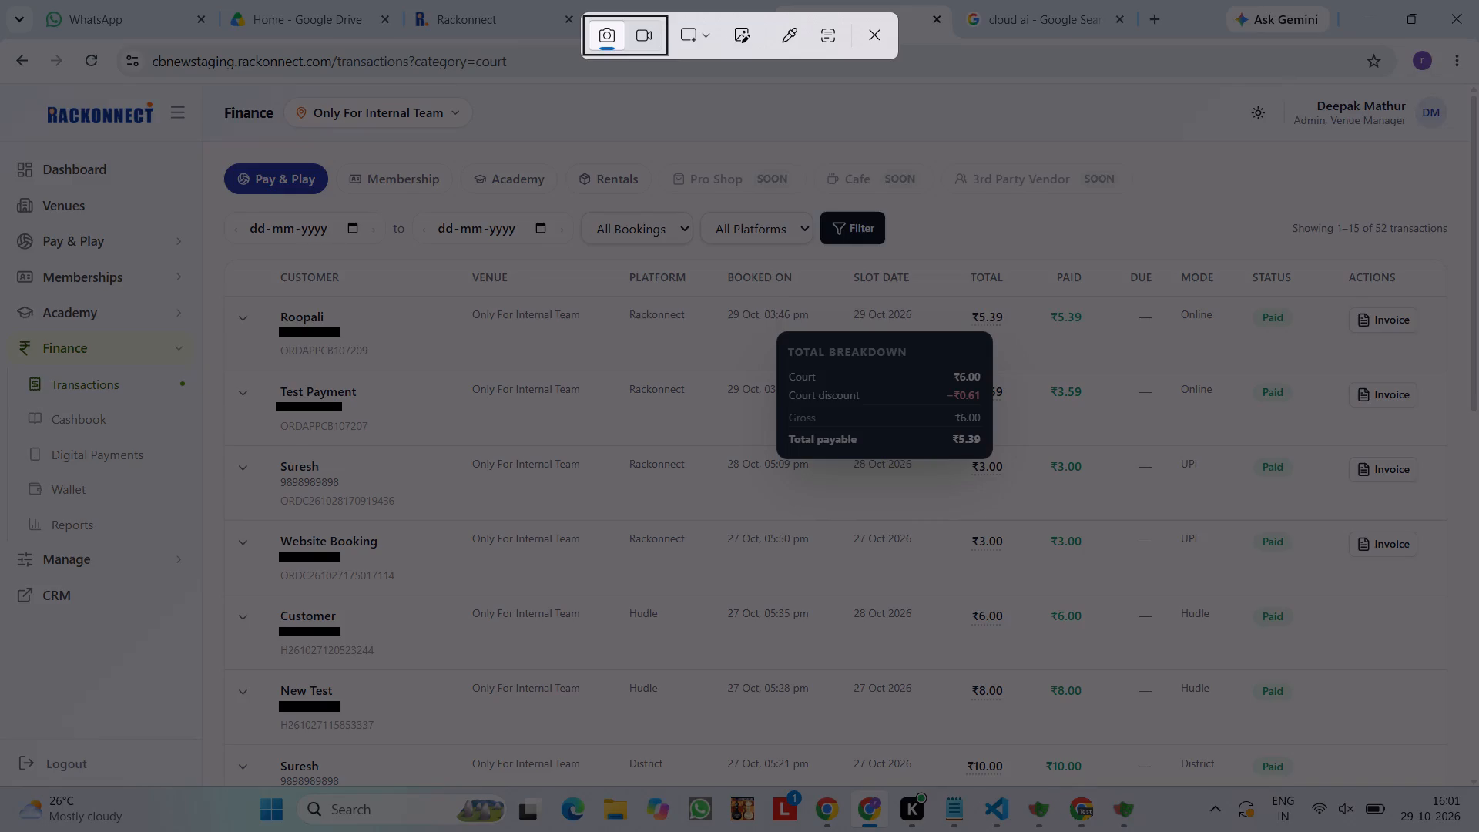
{"action": "left_click_drag", "start_coordinate": [0, 36], "coordinate": [1465, 482]}
{"action": "scroll", "coordinate": [511, 243], "scroll_direction": "right", "scroll_amount": 2}
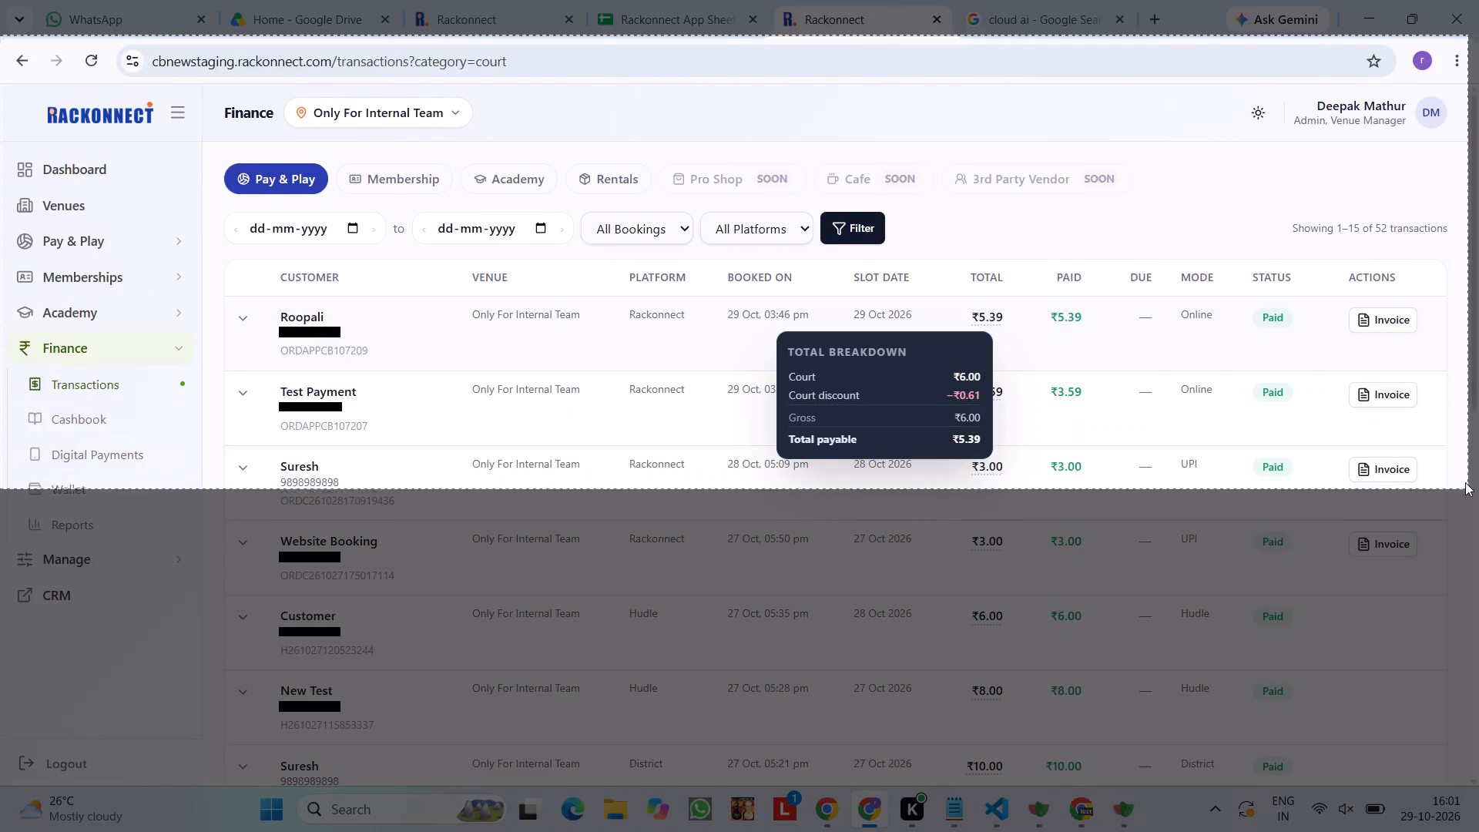
{"action": "scroll", "coordinate": [1465, 482], "scroll_direction": "right", "scroll_amount": 1}
{"action": "left_click_drag", "start_coordinate": [1465, 482], "coordinate": [1477, 790]}
{"action": "scroll", "coordinate": [1478, 616], "scroll_direction": "right", "scroll_amount": 1}
{"action": "scroll", "coordinate": [1478, 769], "scroll_direction": "right", "scroll_amount": 1}
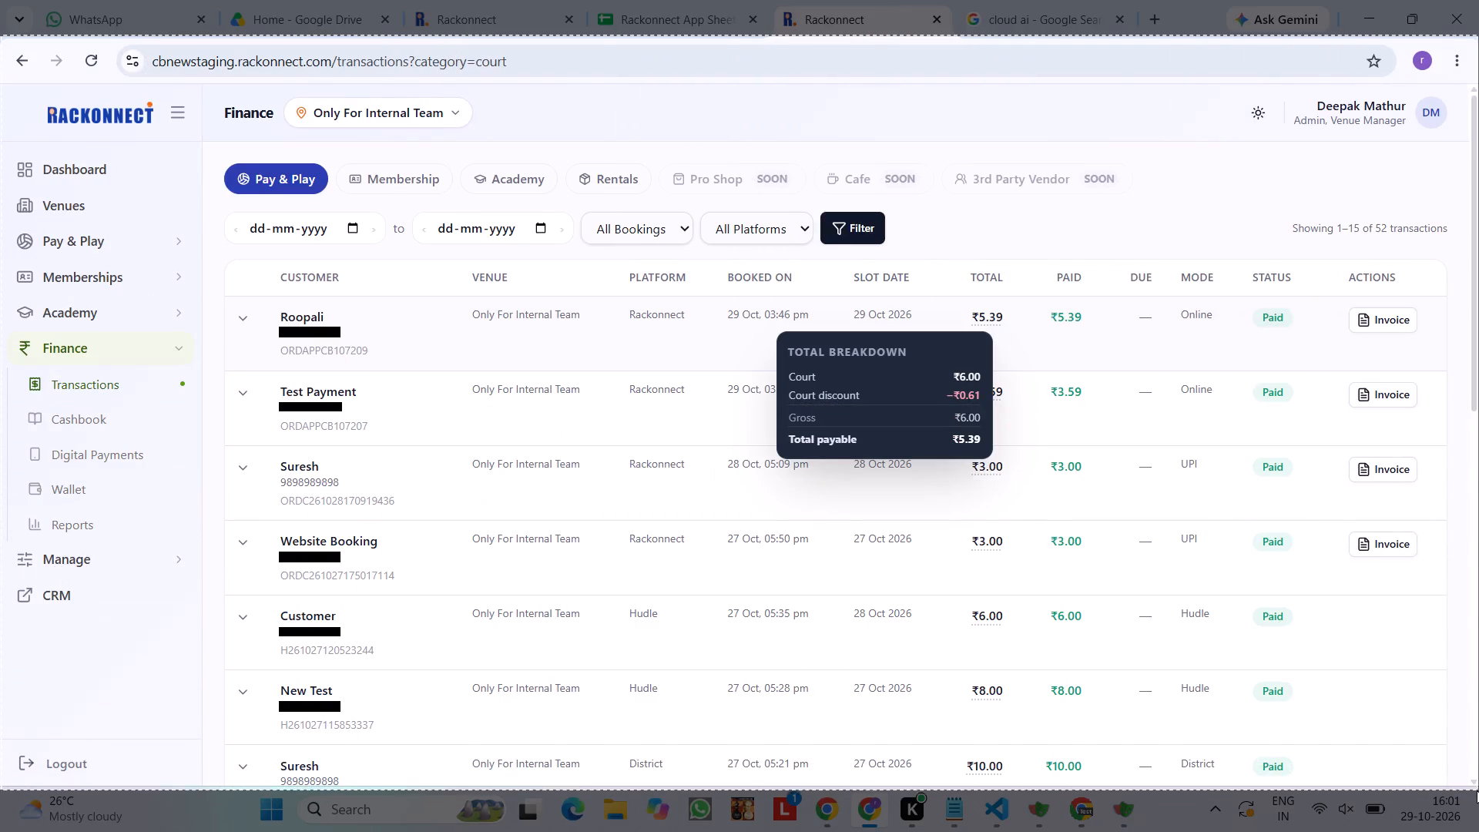
{"action": "scroll", "coordinate": [1477, 790], "scroll_direction": "right", "scroll_amount": 1}
{"action": "left_click_drag", "start_coordinate": [1477, 790], "coordinate": [1478, 791]}
{"action": "scroll", "coordinate": [1478, 791], "scroll_direction": "right", "scroll_amount": 1}
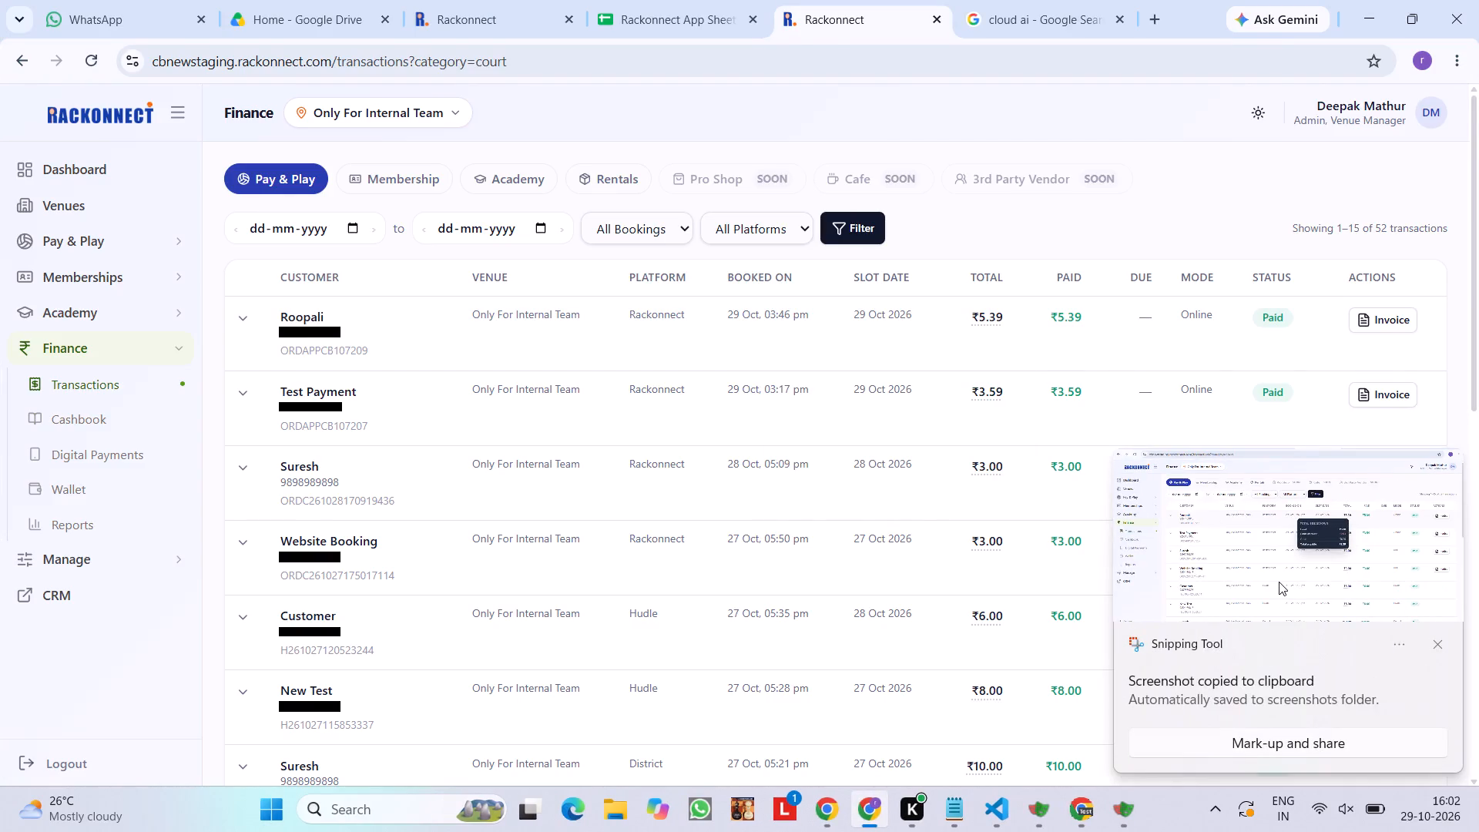
Open the new snip for markup, outline the total breakdown popup with a red rectangle, and minimize the Snipping Tool.
{"action": "left_click", "coordinate": [1279, 582]}
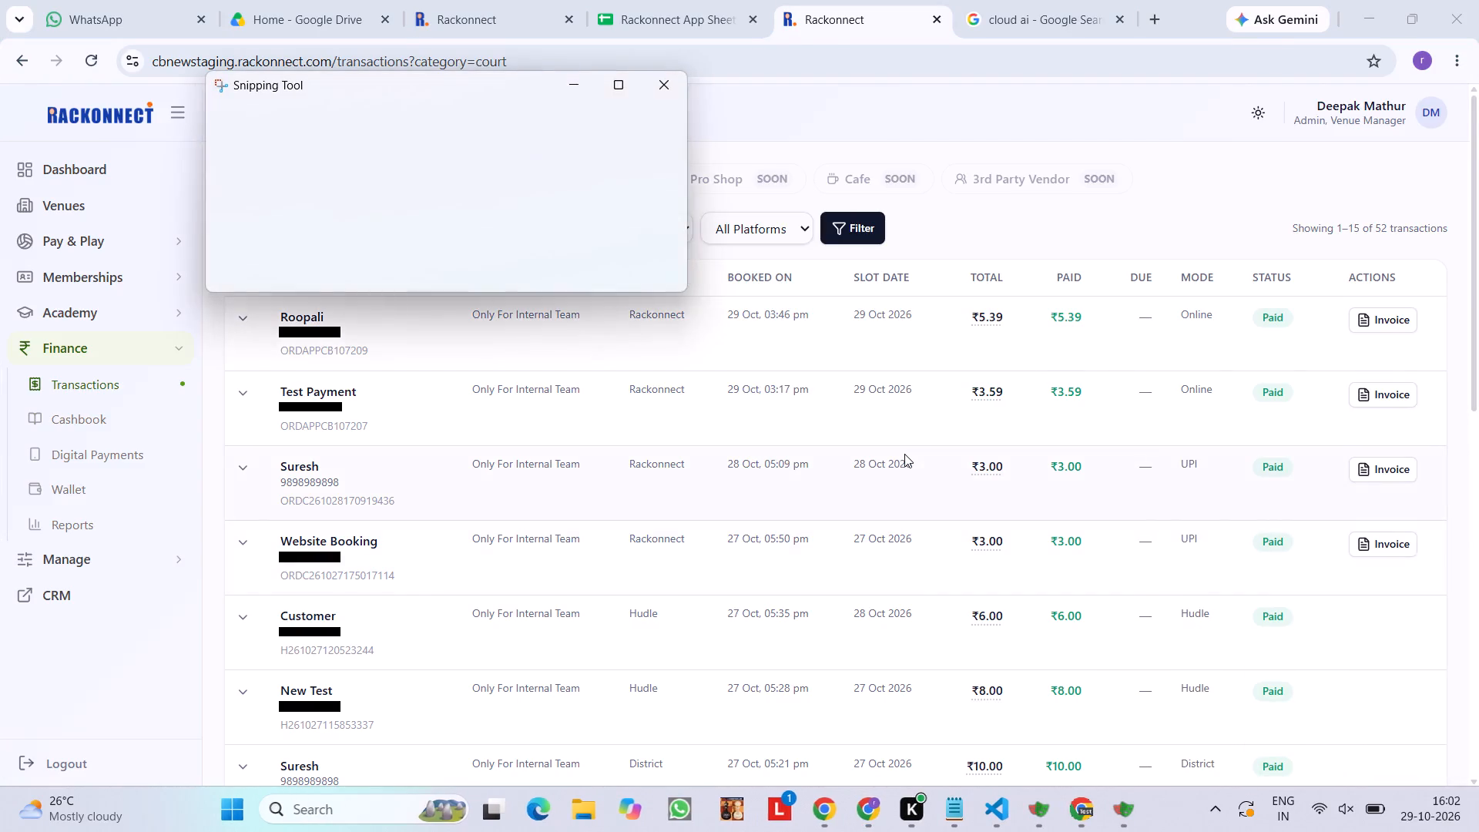
{"action": "left_click", "coordinate": [646, 127]}
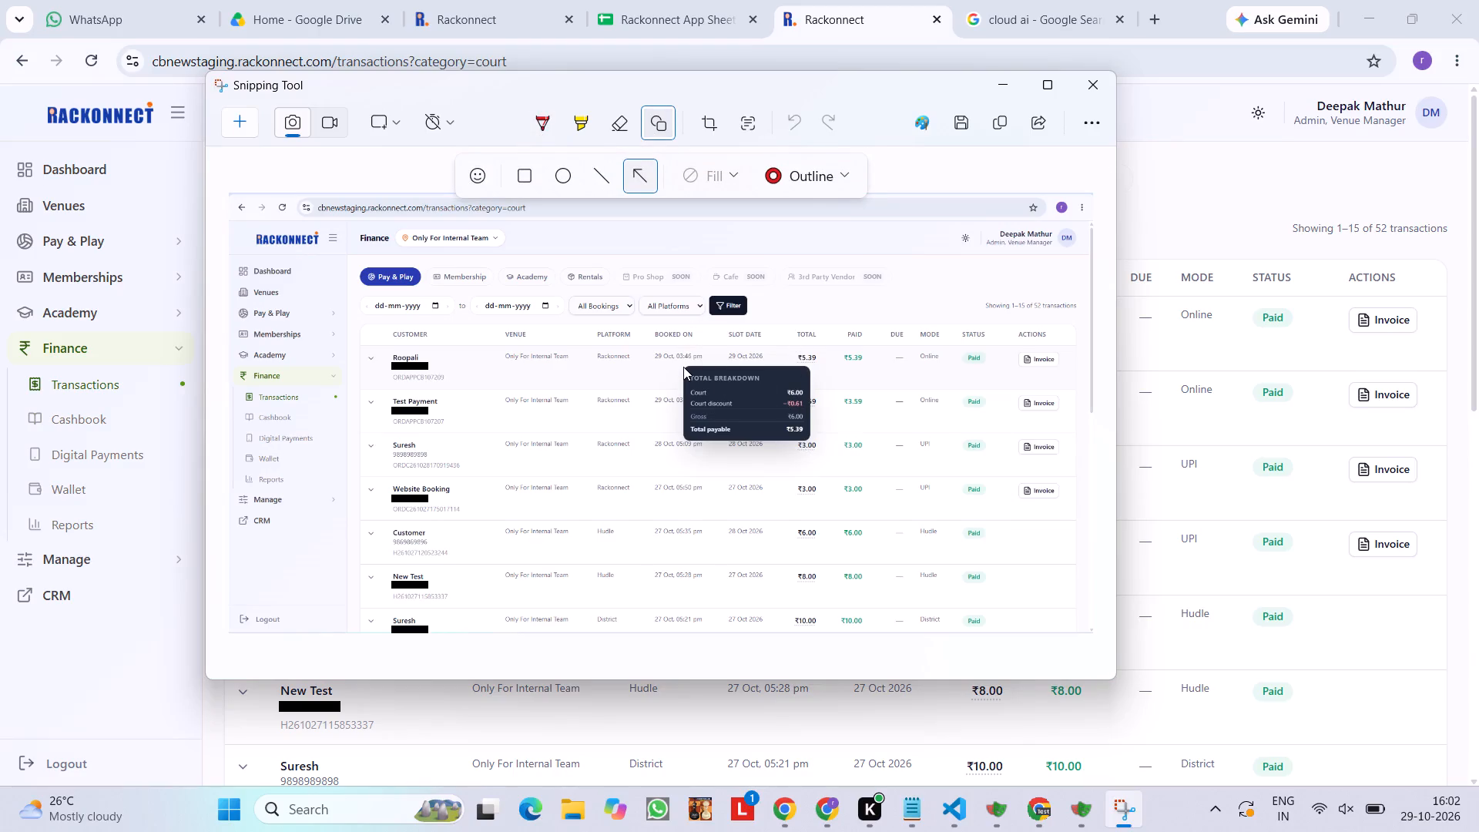
{"action": "left_click_drag", "start_coordinate": [681, 364], "coordinate": [720, 395]}
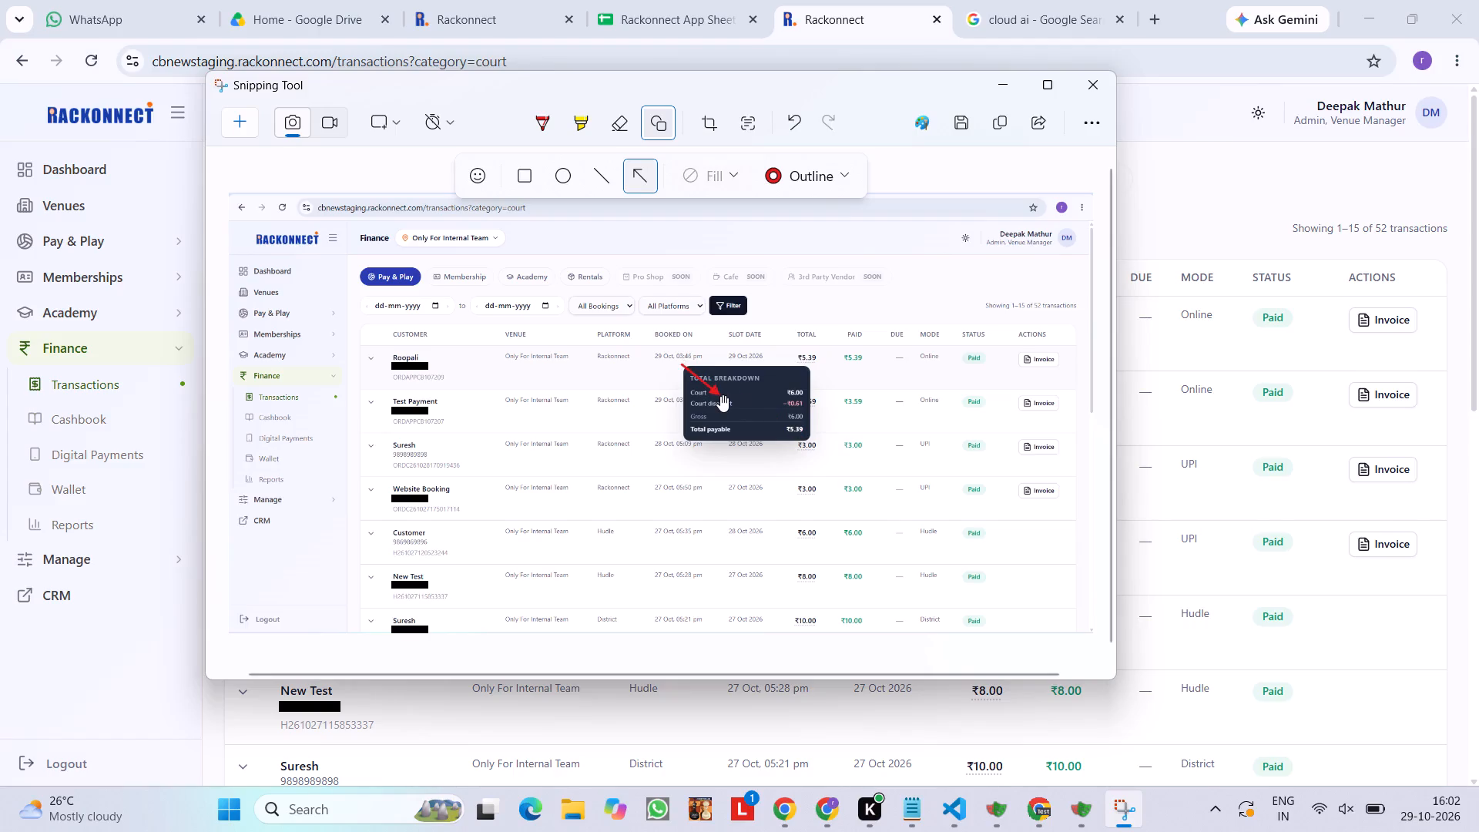
{"action": "key", "text": "ctrl+z"}
{"action": "left_click", "coordinate": [522, 176]}
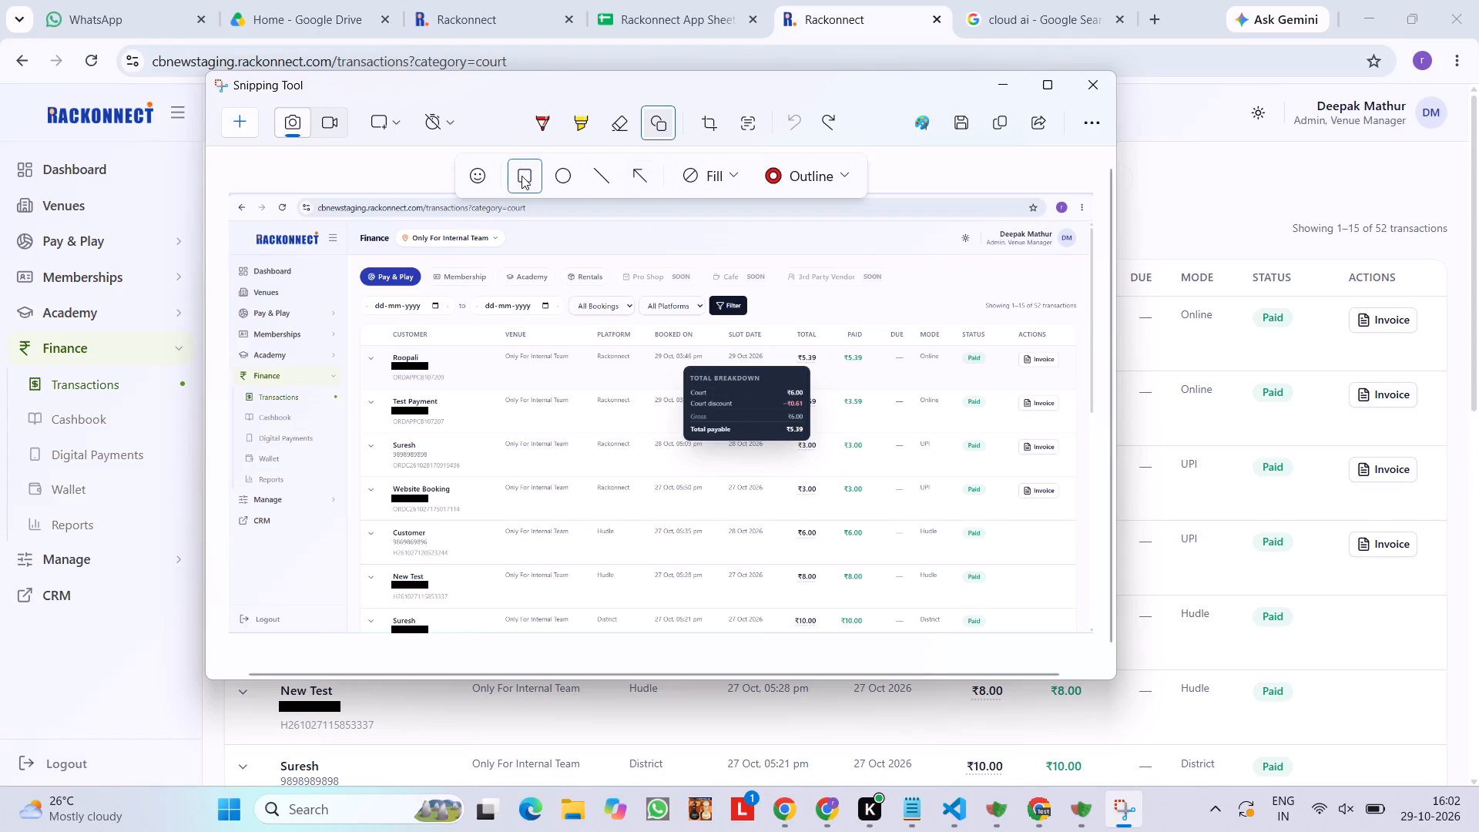
{"action": "left_click_drag", "start_coordinate": [678, 362], "coordinate": [814, 441]}
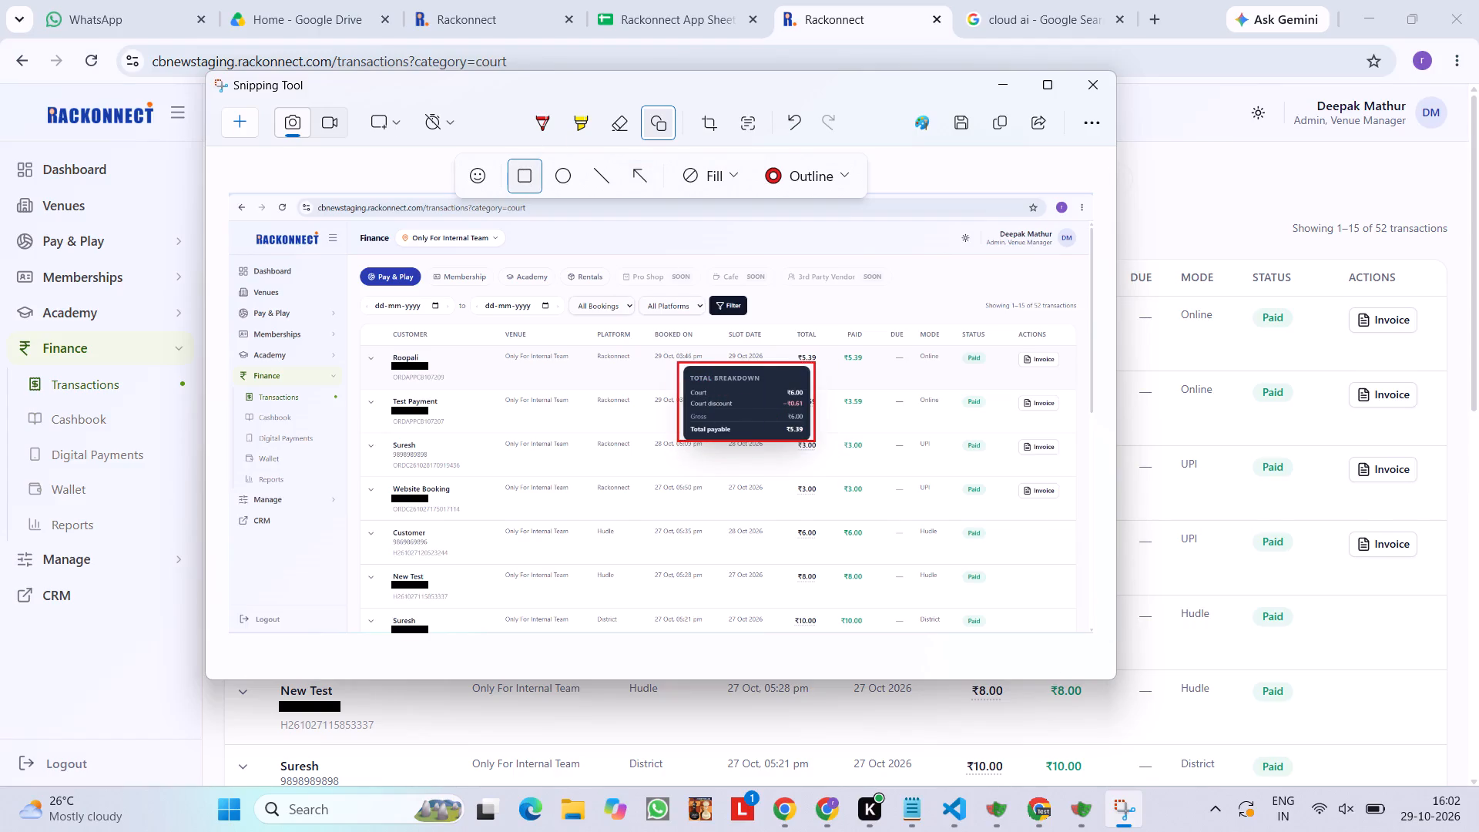
{"action": "left_click_drag", "start_coordinate": [814, 441], "coordinate": [815, 445]}
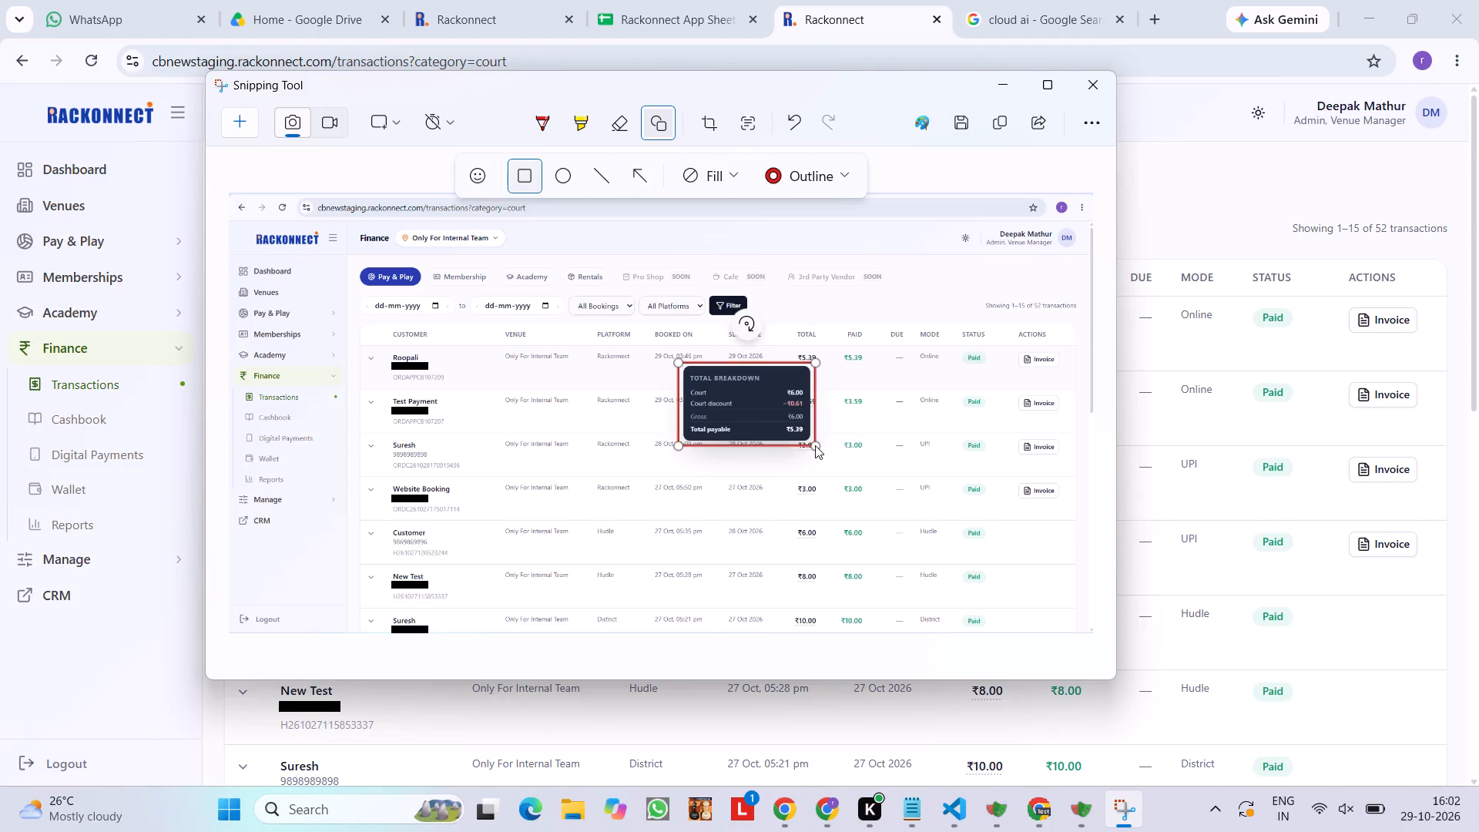
{"action": "left_click", "coordinate": [845, 421]}
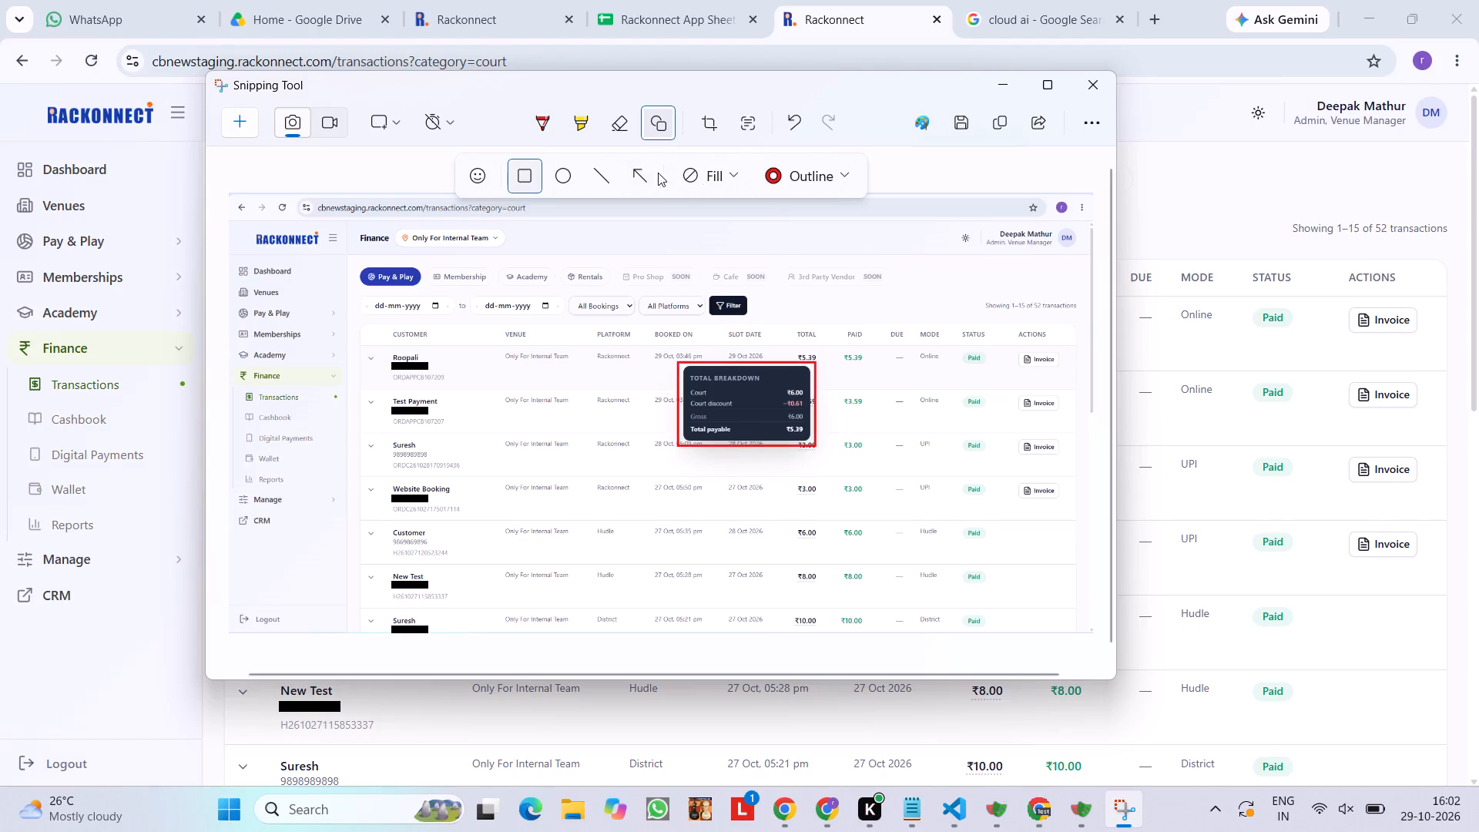
{"action": "left_click", "coordinate": [1010, 84]}
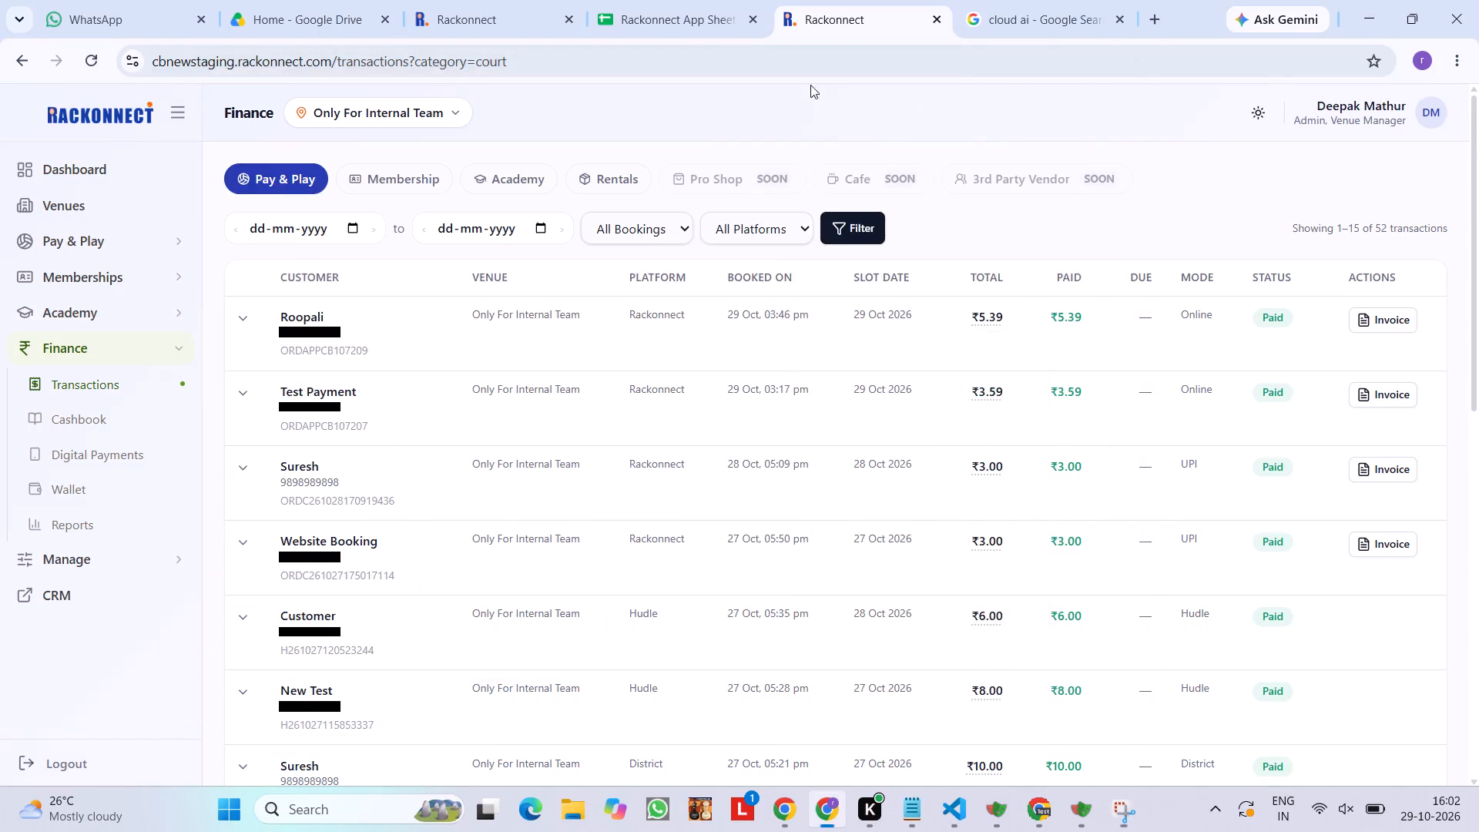
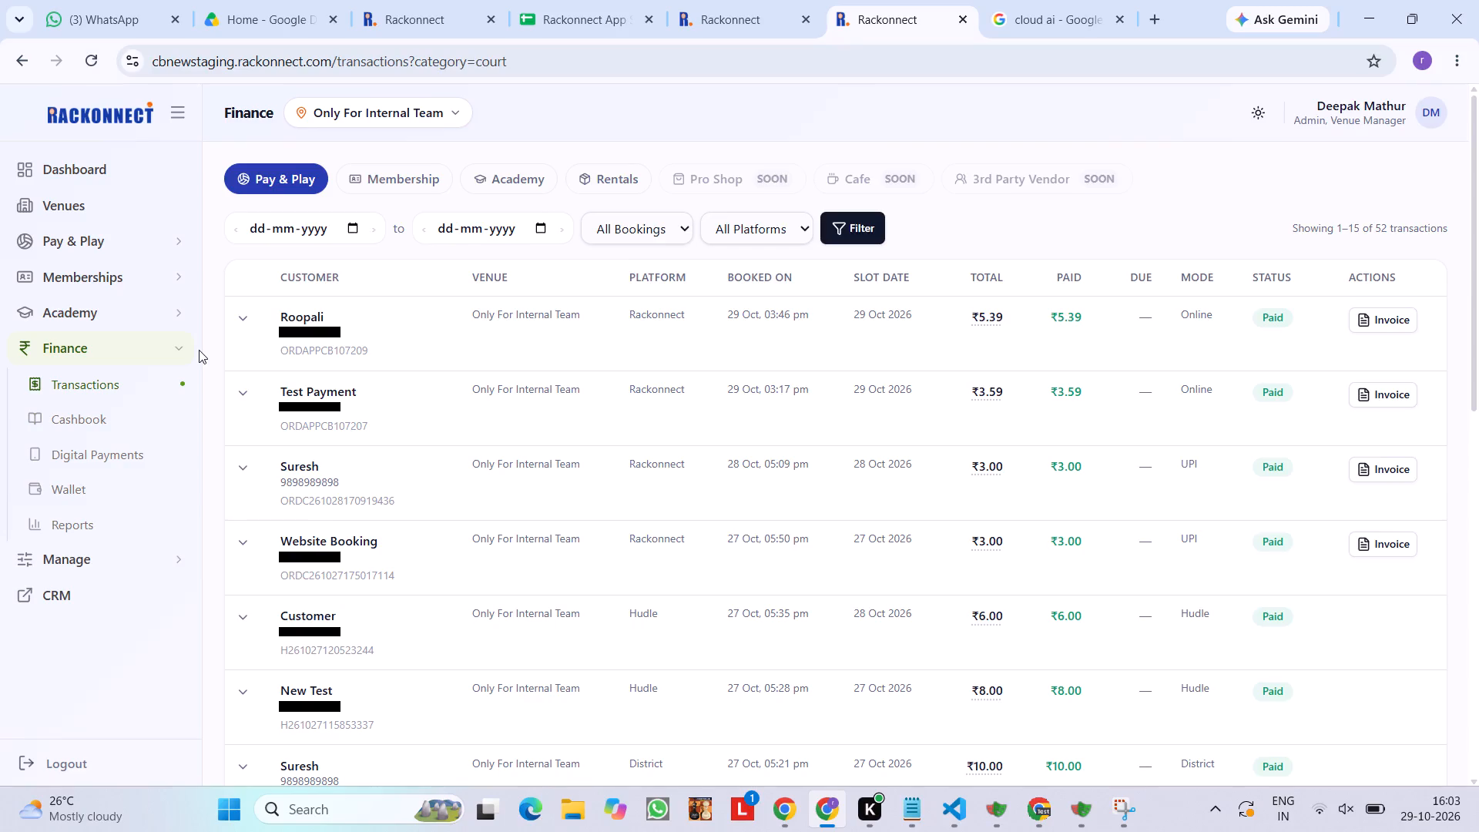
Open the booking details of the booked 20:00–20:30 slot under Manage Slots.
{"action": "left_click", "coordinate": [96, 247]}
{"action": "left_click", "coordinate": [114, 277]}
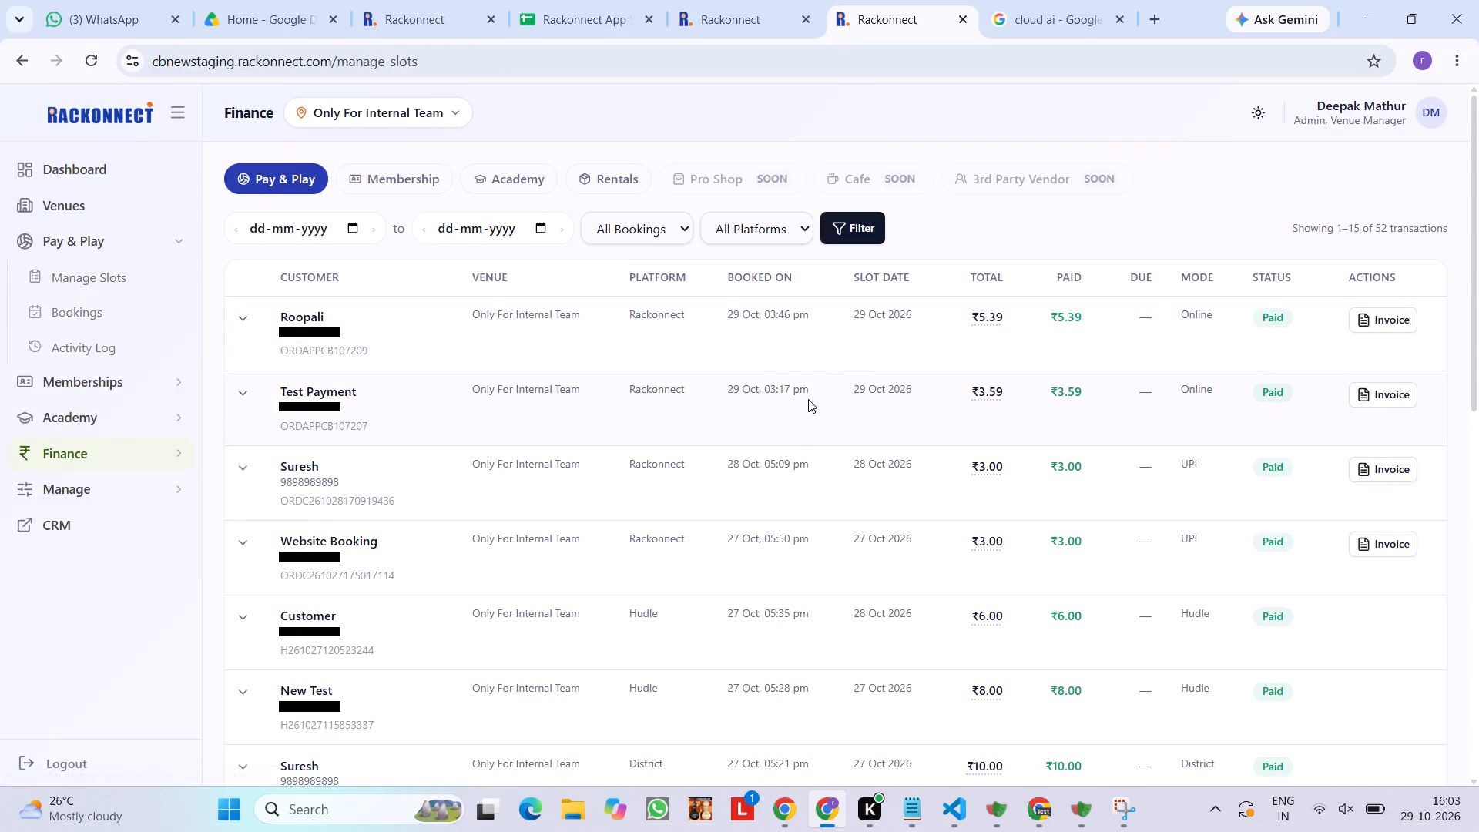
{"action": "scroll", "coordinate": [679, 505], "scroll_direction": "down", "scroll_amount": 6}
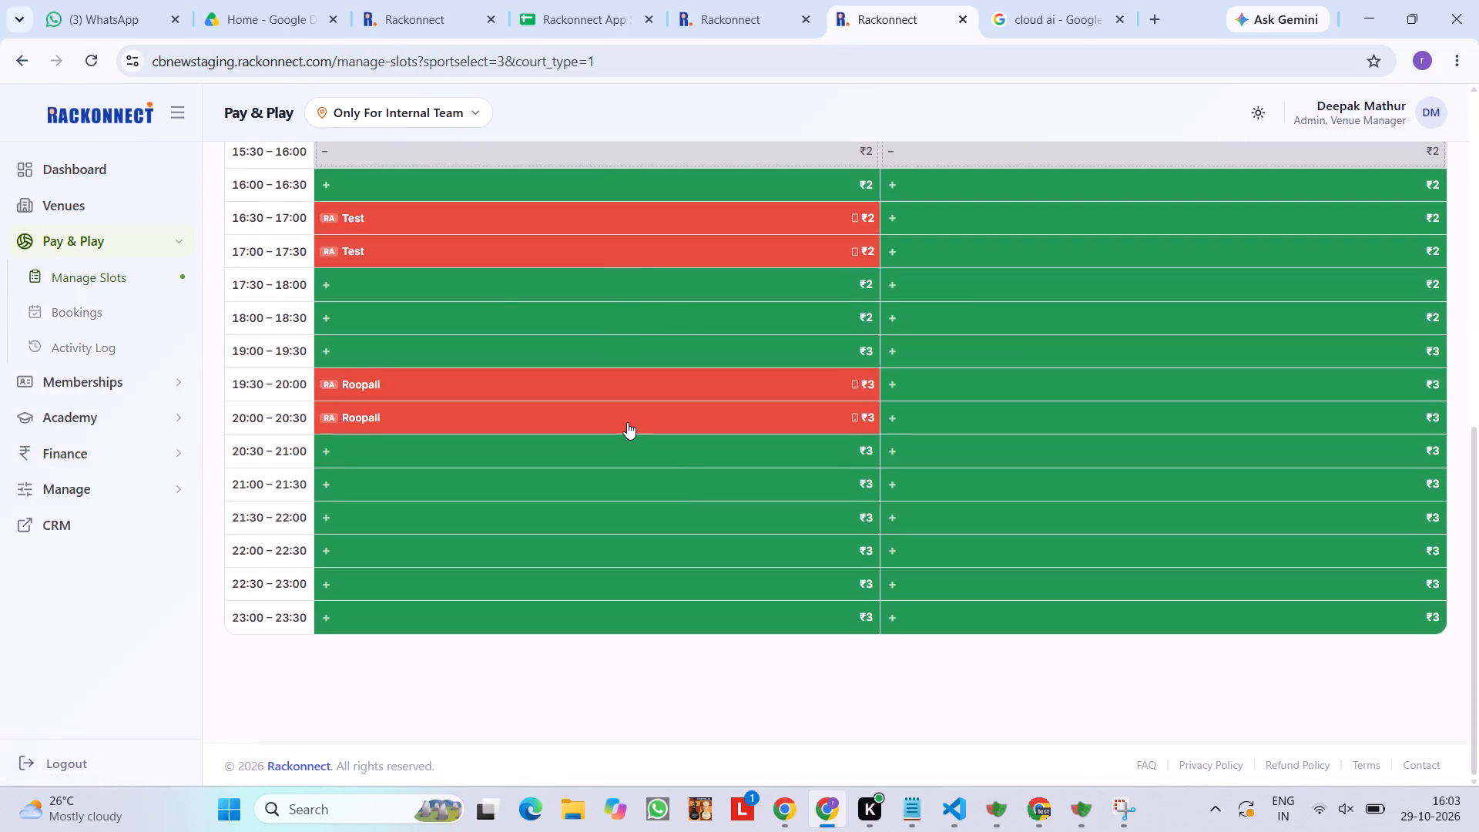
{"action": "left_click", "coordinate": [623, 411]}
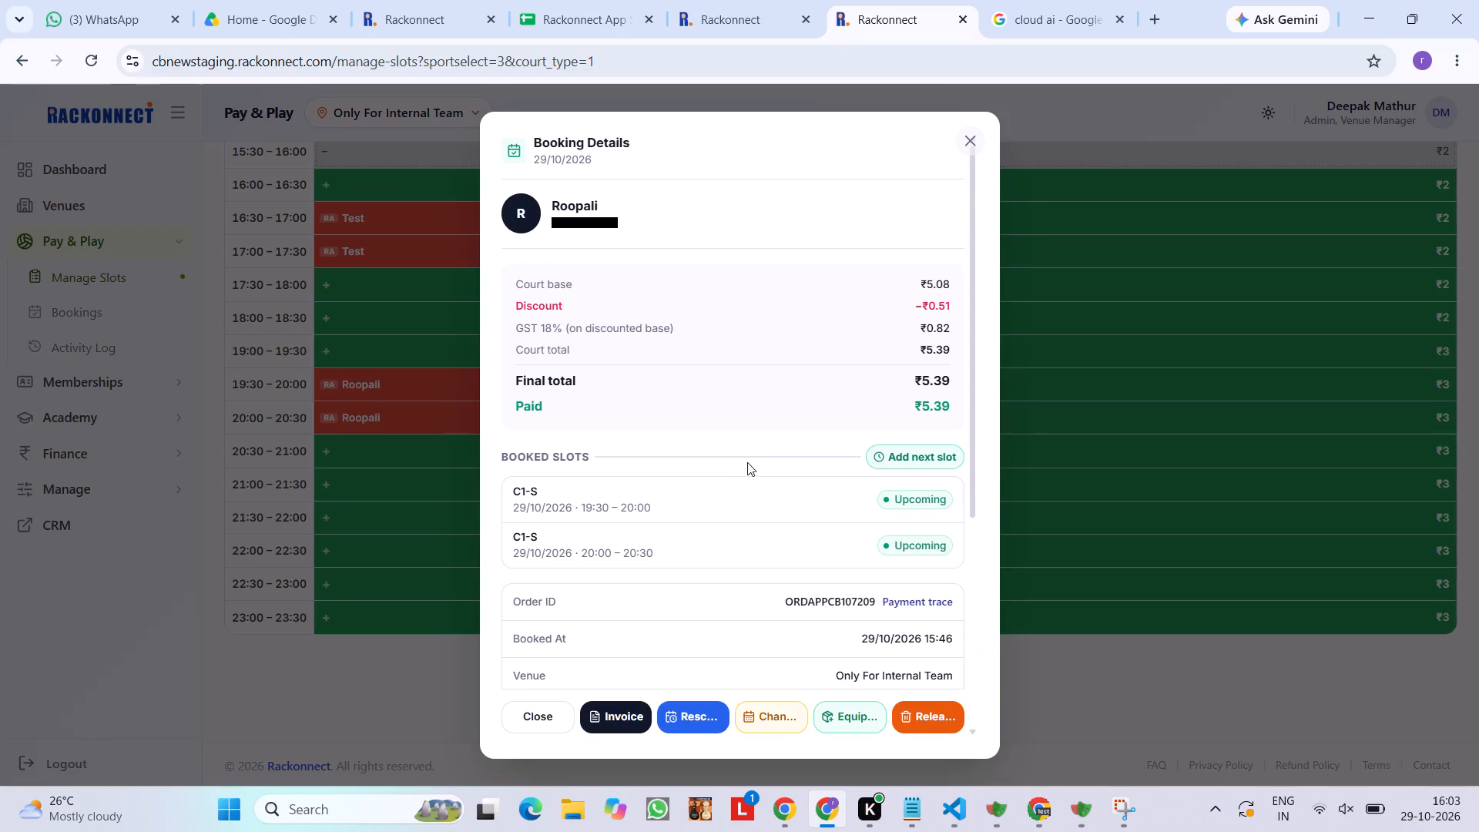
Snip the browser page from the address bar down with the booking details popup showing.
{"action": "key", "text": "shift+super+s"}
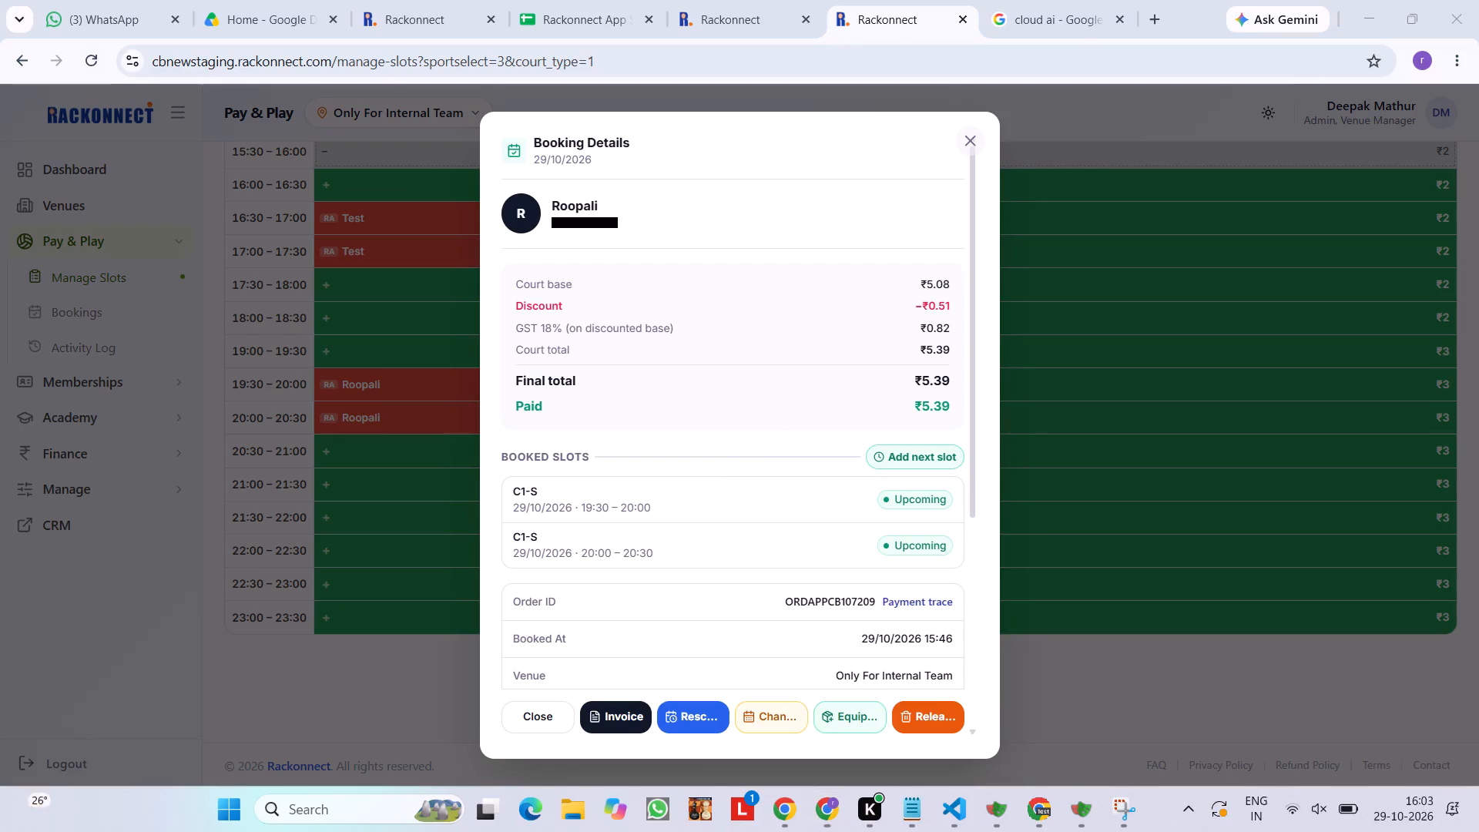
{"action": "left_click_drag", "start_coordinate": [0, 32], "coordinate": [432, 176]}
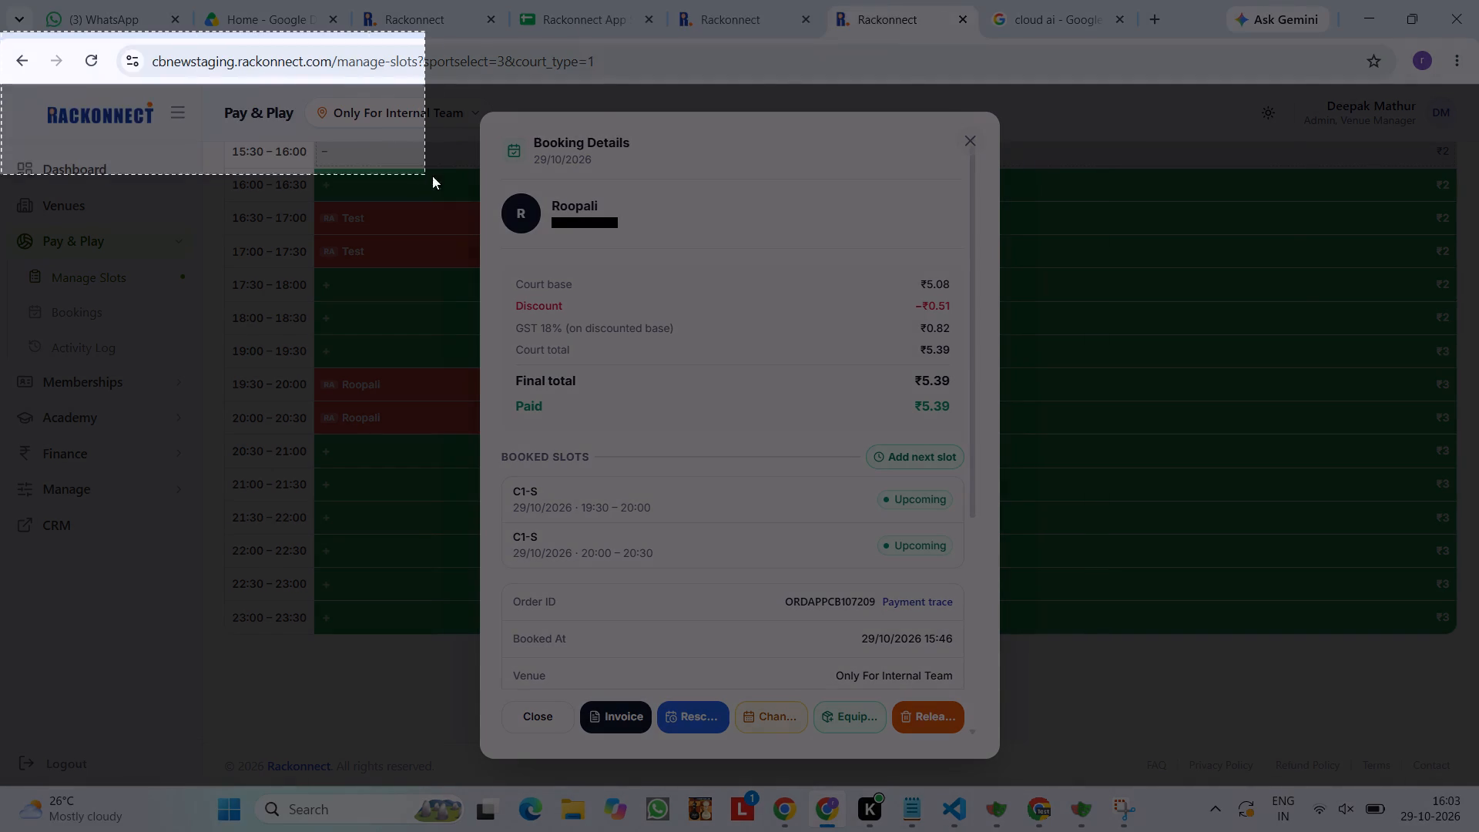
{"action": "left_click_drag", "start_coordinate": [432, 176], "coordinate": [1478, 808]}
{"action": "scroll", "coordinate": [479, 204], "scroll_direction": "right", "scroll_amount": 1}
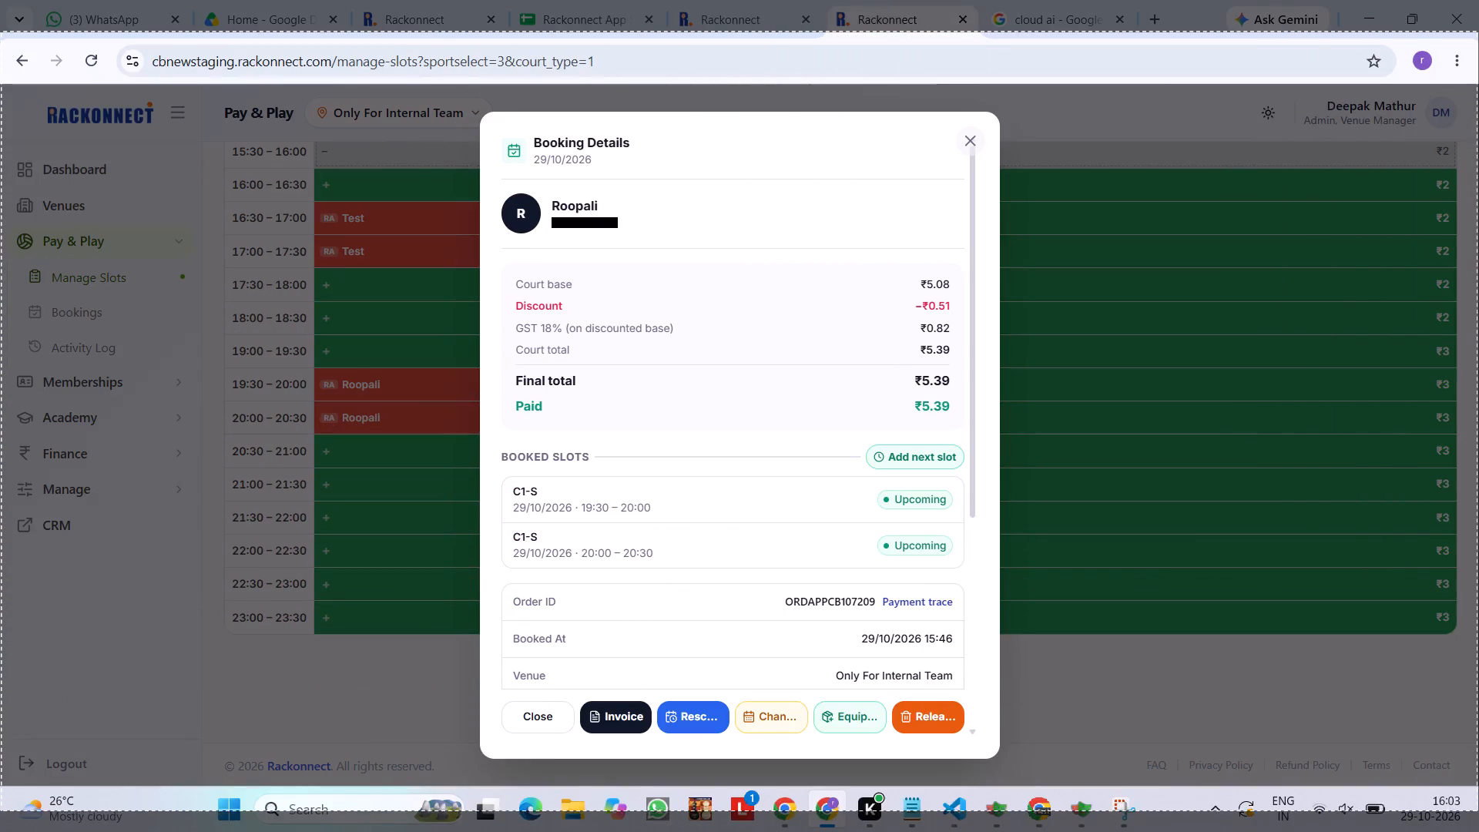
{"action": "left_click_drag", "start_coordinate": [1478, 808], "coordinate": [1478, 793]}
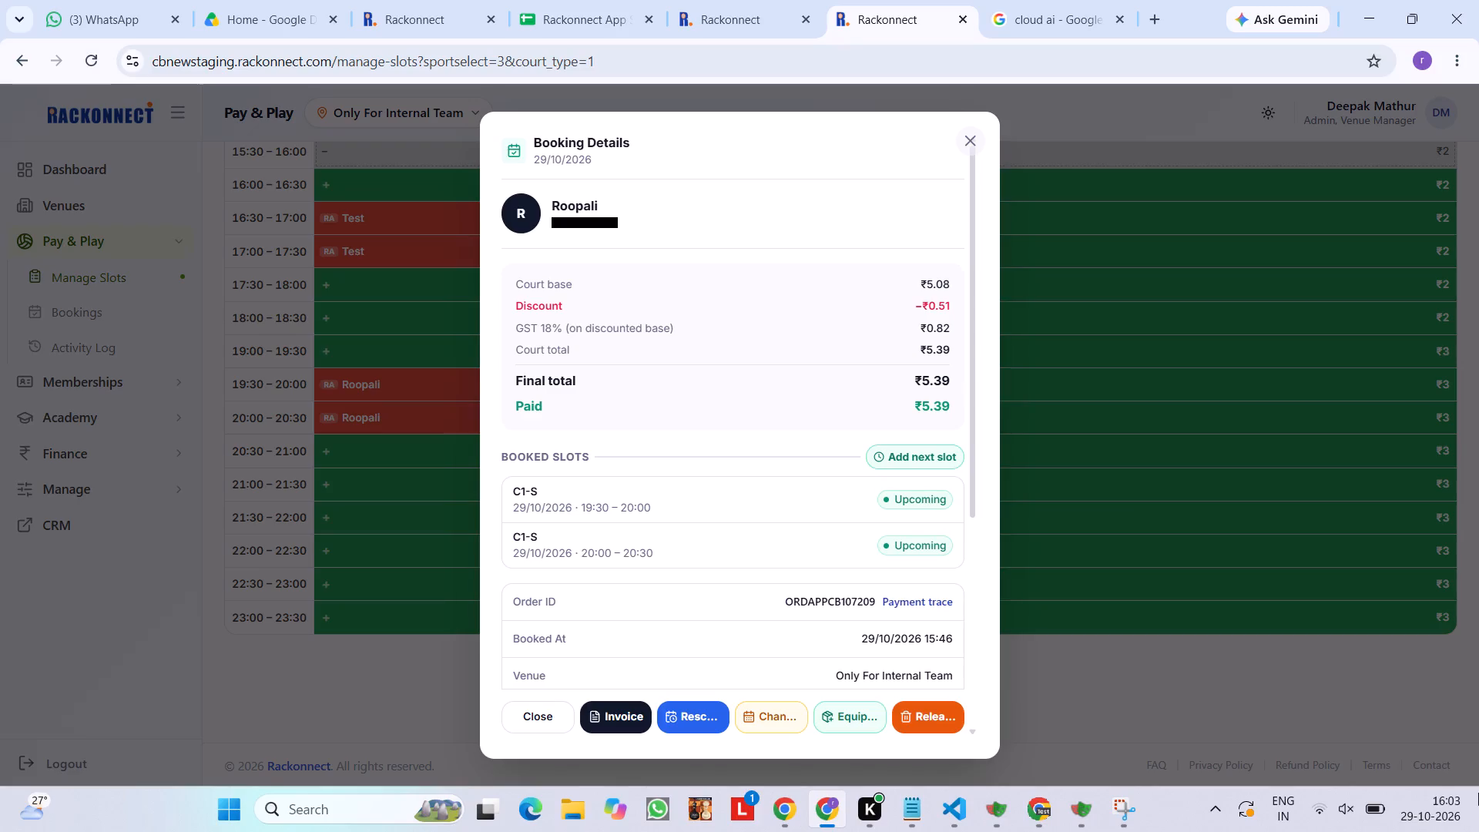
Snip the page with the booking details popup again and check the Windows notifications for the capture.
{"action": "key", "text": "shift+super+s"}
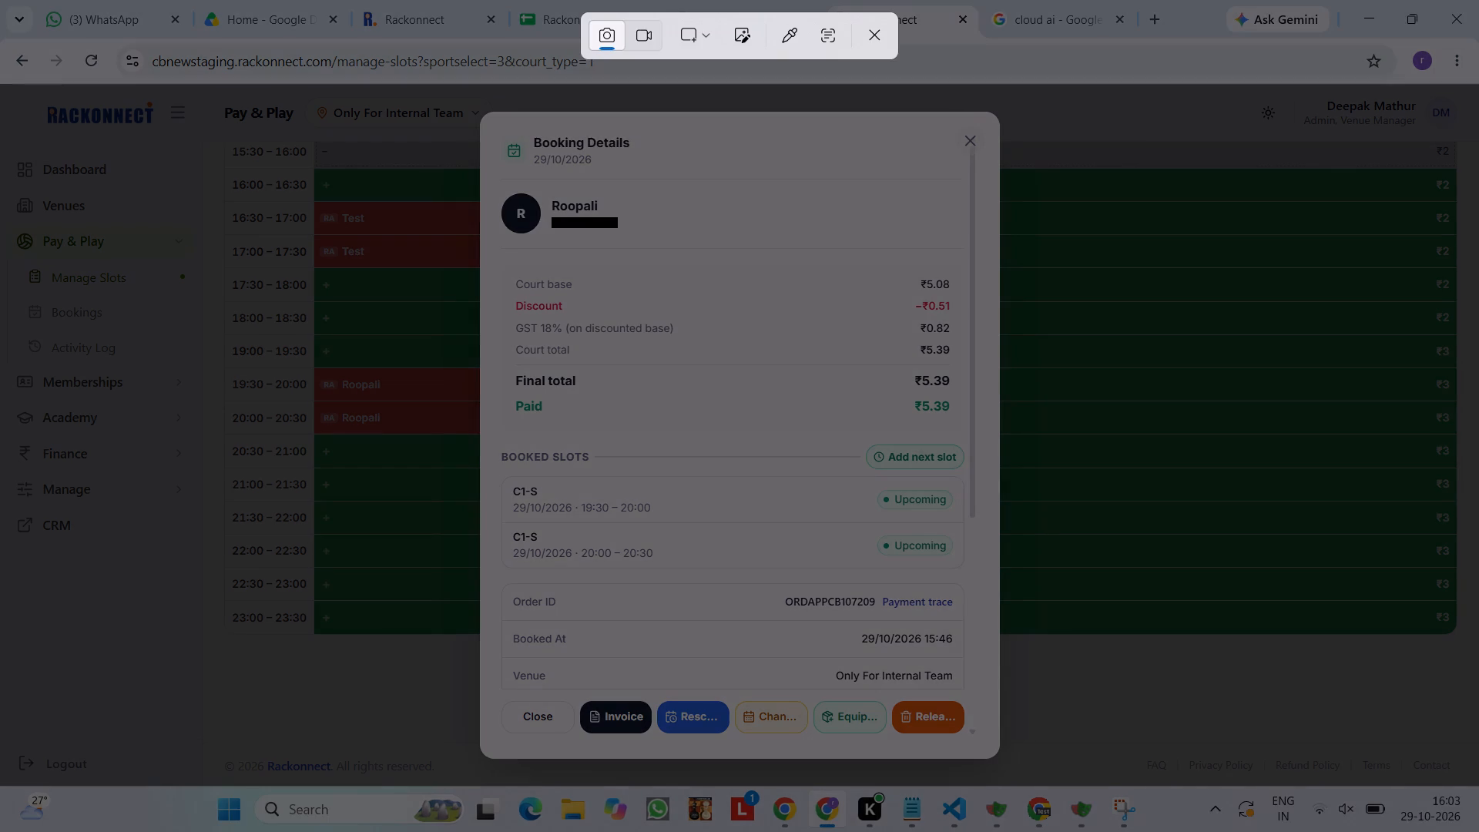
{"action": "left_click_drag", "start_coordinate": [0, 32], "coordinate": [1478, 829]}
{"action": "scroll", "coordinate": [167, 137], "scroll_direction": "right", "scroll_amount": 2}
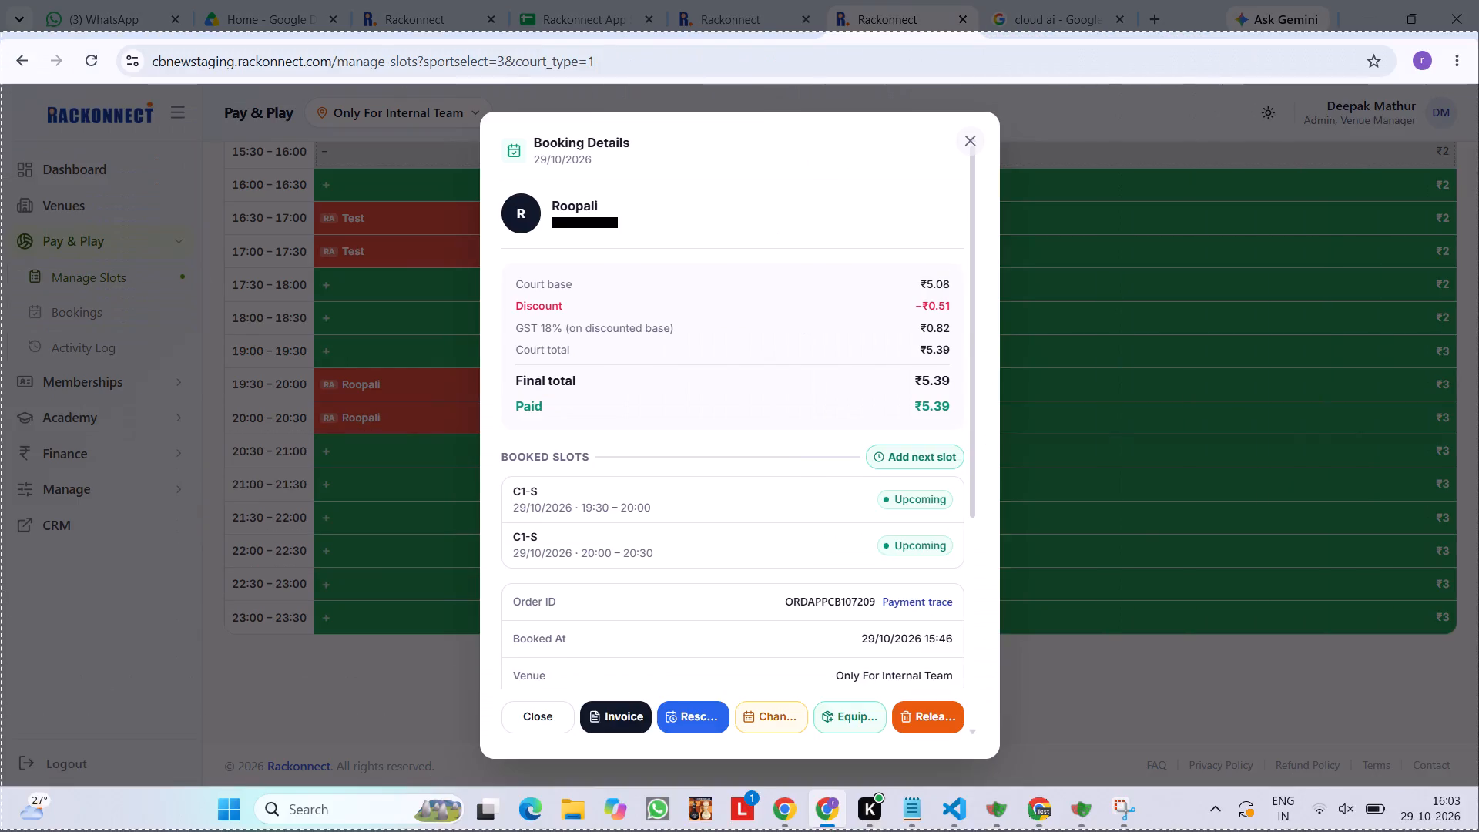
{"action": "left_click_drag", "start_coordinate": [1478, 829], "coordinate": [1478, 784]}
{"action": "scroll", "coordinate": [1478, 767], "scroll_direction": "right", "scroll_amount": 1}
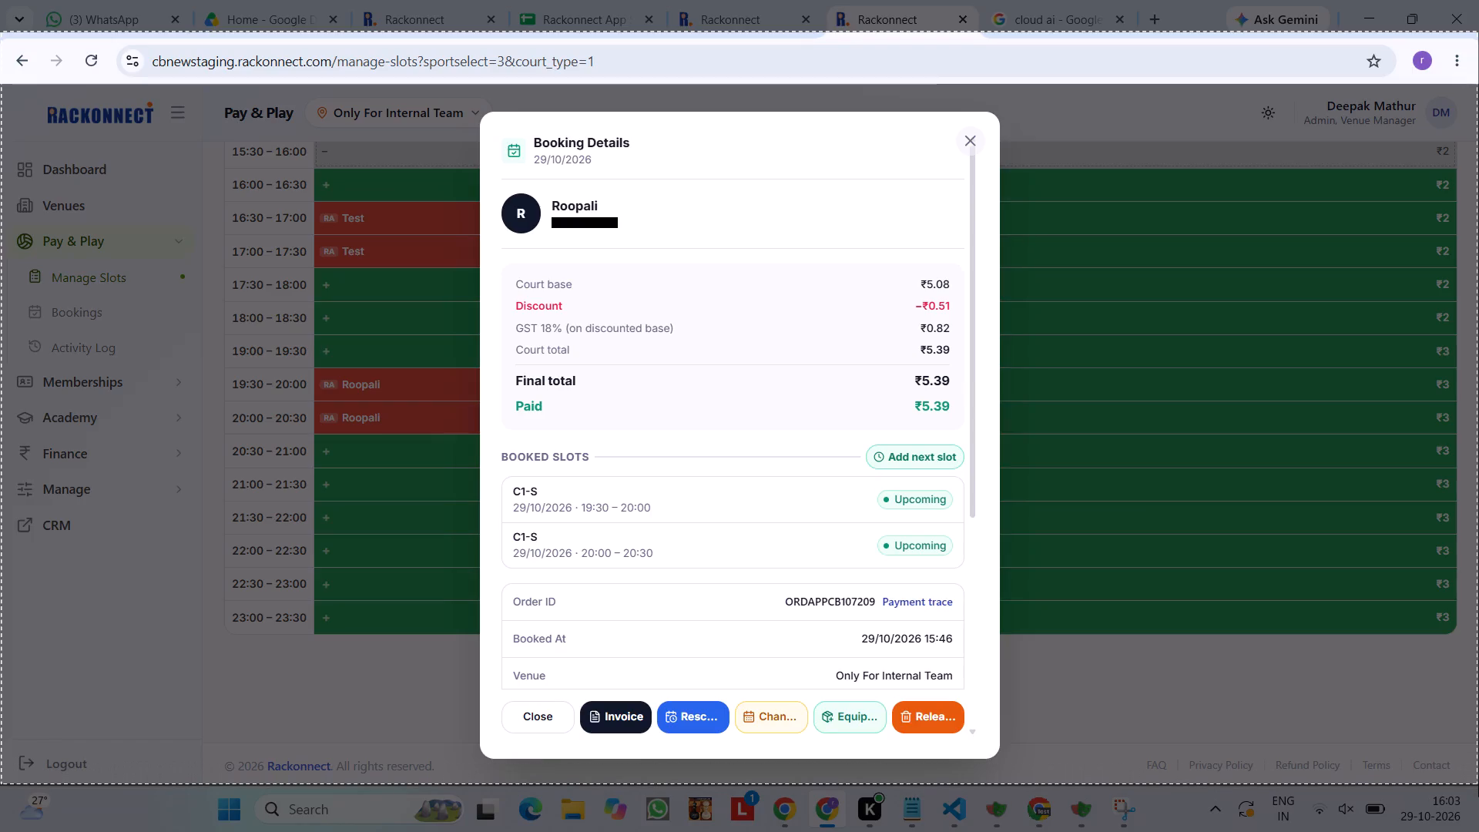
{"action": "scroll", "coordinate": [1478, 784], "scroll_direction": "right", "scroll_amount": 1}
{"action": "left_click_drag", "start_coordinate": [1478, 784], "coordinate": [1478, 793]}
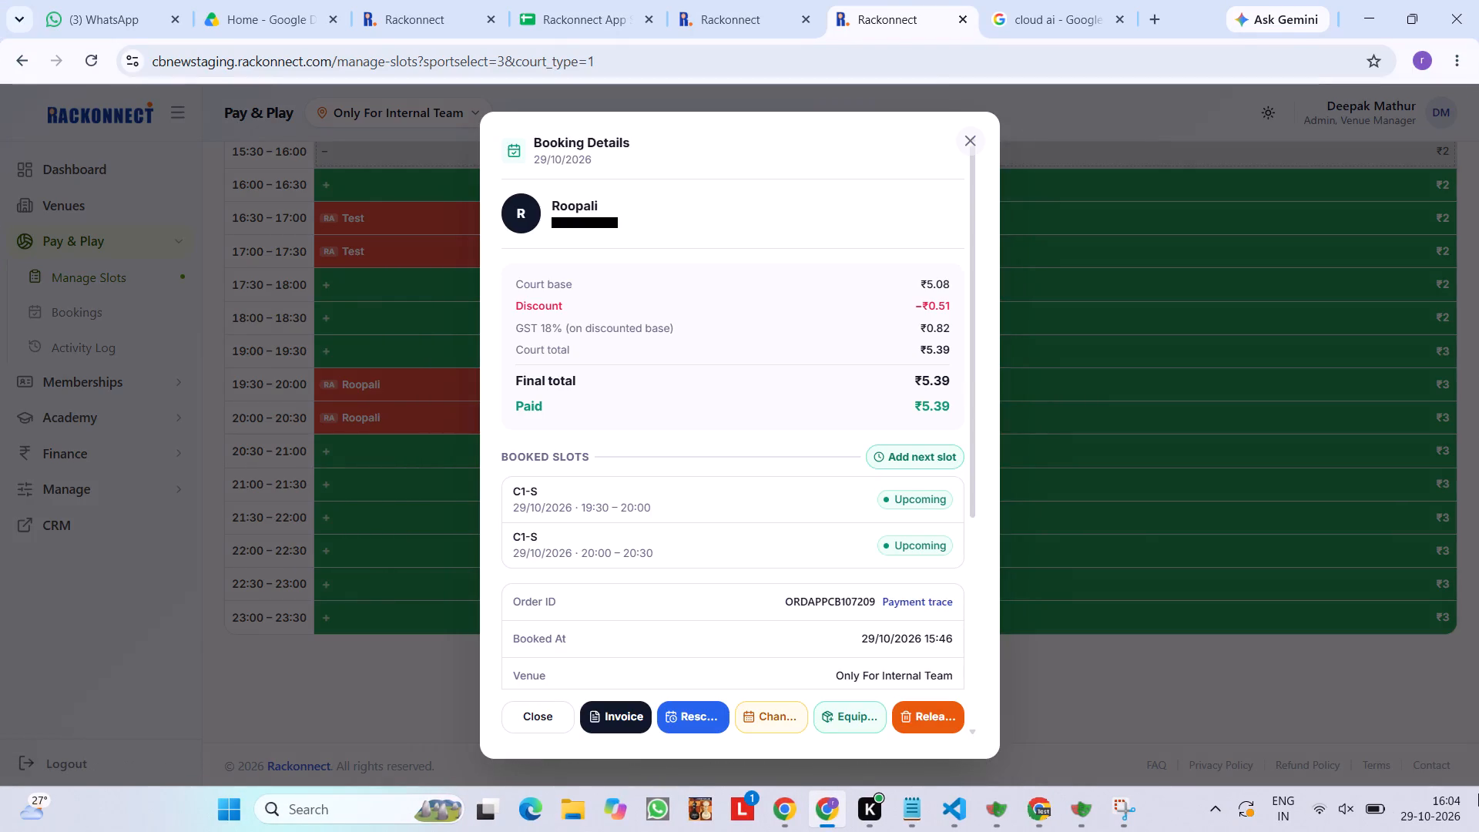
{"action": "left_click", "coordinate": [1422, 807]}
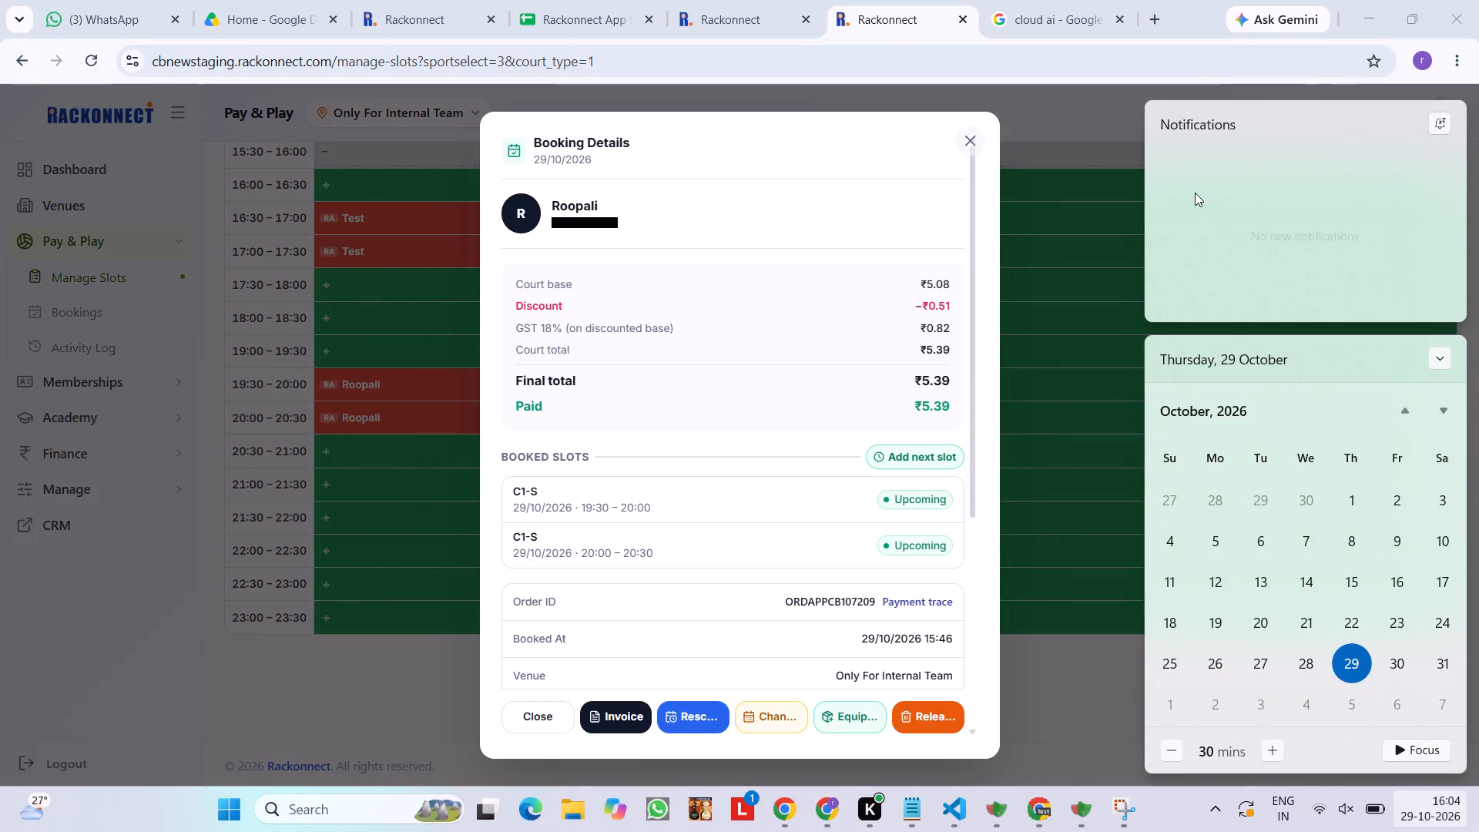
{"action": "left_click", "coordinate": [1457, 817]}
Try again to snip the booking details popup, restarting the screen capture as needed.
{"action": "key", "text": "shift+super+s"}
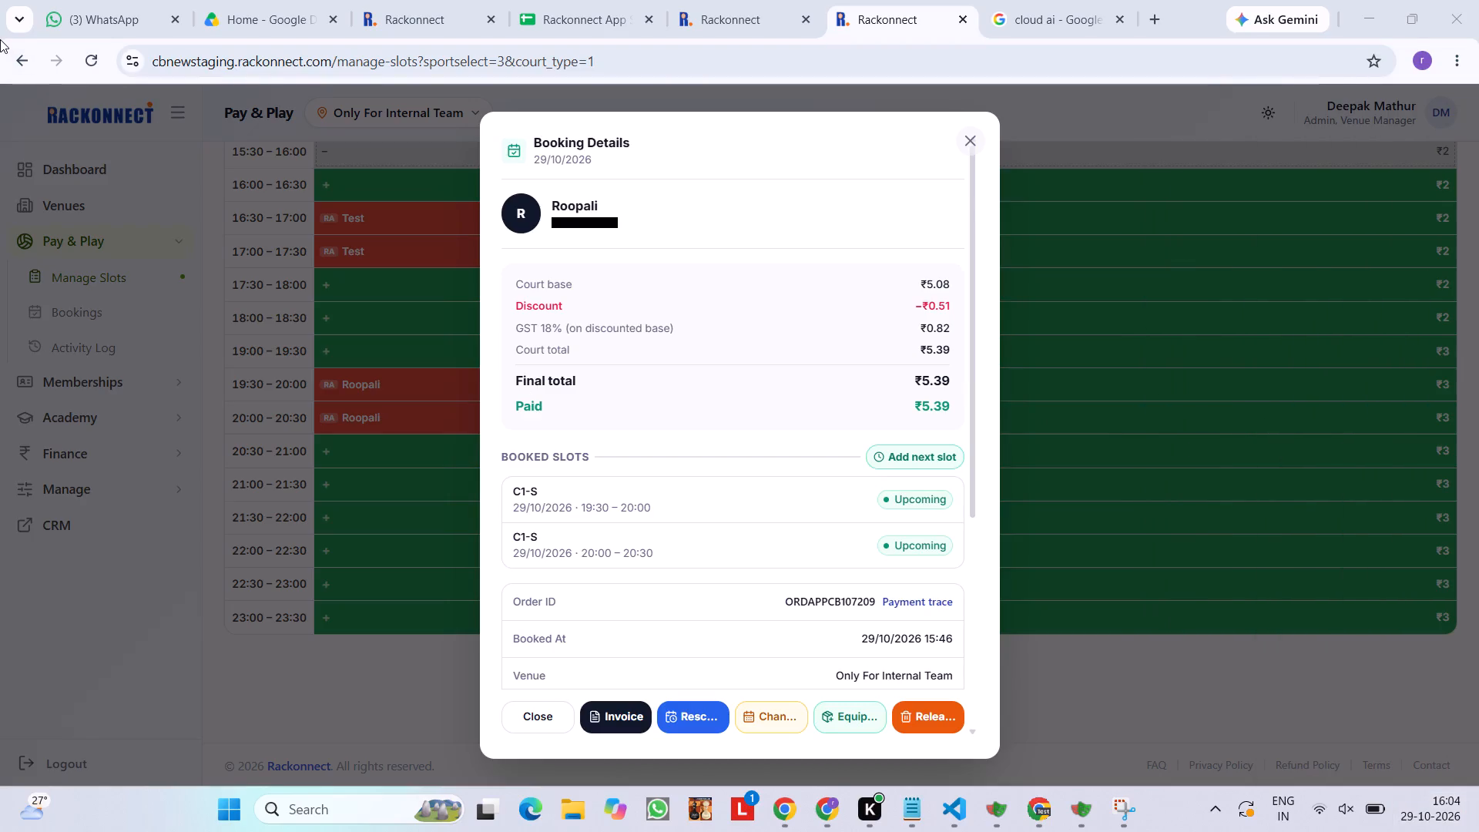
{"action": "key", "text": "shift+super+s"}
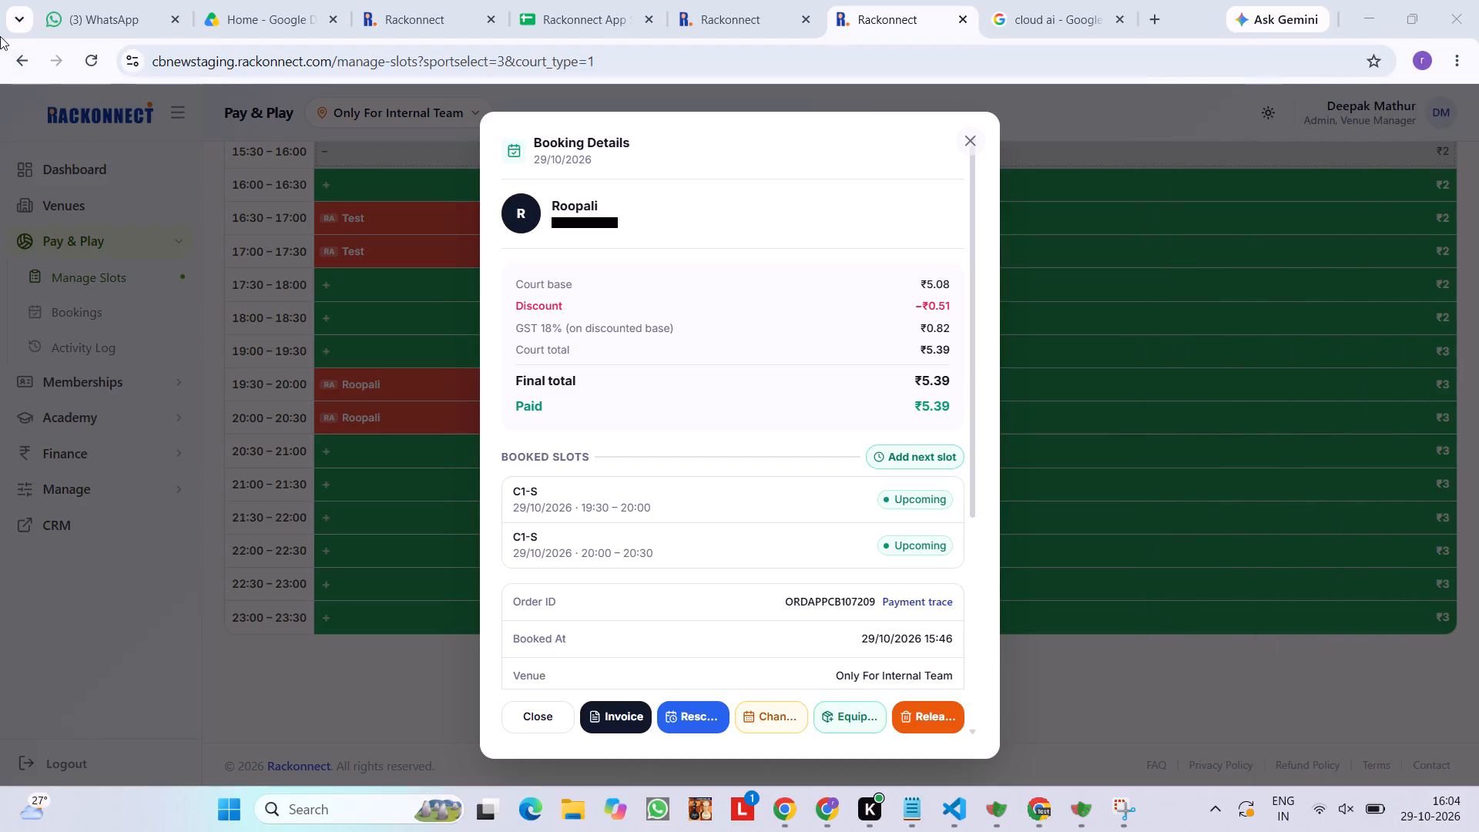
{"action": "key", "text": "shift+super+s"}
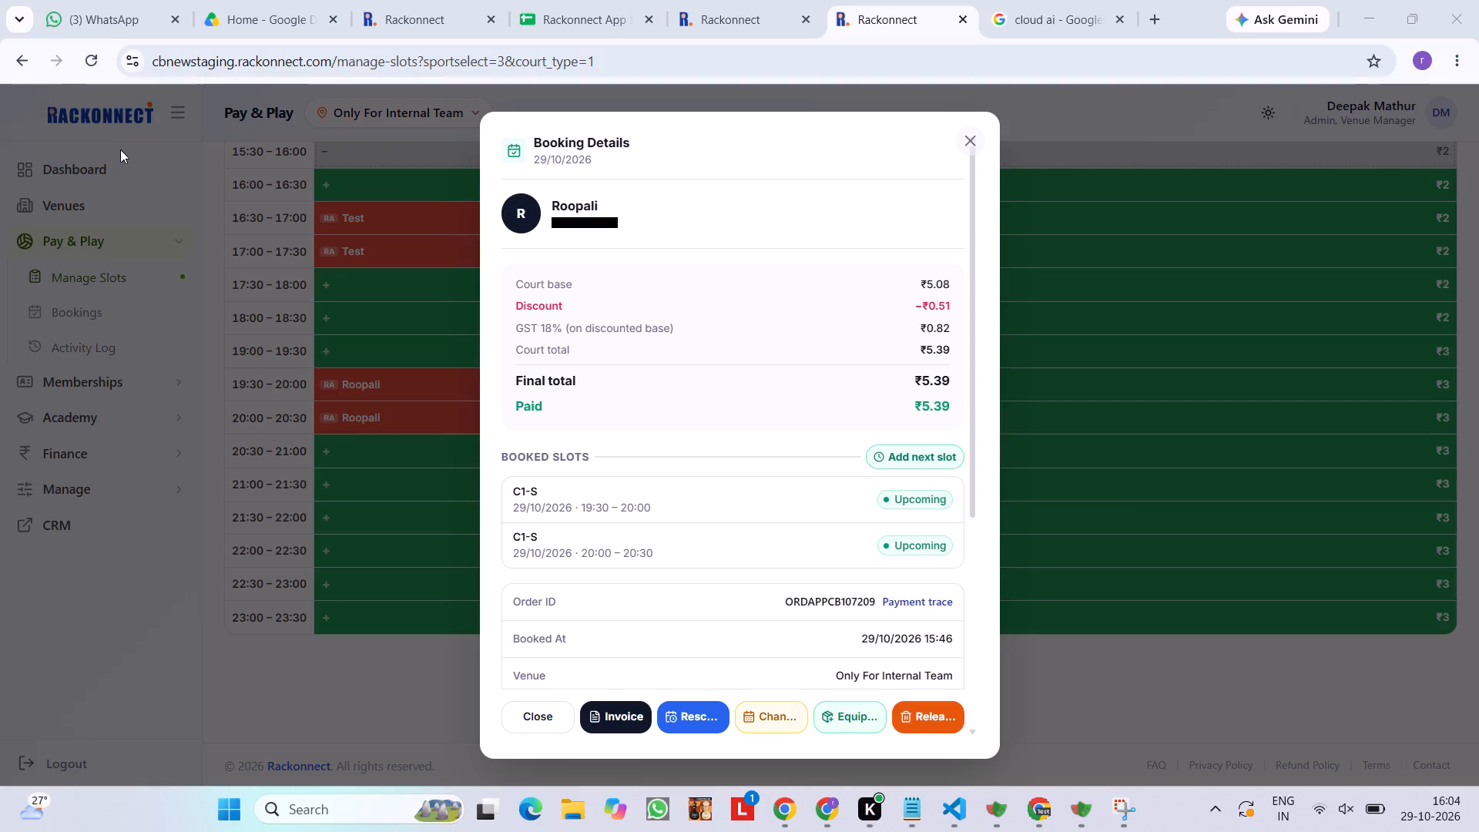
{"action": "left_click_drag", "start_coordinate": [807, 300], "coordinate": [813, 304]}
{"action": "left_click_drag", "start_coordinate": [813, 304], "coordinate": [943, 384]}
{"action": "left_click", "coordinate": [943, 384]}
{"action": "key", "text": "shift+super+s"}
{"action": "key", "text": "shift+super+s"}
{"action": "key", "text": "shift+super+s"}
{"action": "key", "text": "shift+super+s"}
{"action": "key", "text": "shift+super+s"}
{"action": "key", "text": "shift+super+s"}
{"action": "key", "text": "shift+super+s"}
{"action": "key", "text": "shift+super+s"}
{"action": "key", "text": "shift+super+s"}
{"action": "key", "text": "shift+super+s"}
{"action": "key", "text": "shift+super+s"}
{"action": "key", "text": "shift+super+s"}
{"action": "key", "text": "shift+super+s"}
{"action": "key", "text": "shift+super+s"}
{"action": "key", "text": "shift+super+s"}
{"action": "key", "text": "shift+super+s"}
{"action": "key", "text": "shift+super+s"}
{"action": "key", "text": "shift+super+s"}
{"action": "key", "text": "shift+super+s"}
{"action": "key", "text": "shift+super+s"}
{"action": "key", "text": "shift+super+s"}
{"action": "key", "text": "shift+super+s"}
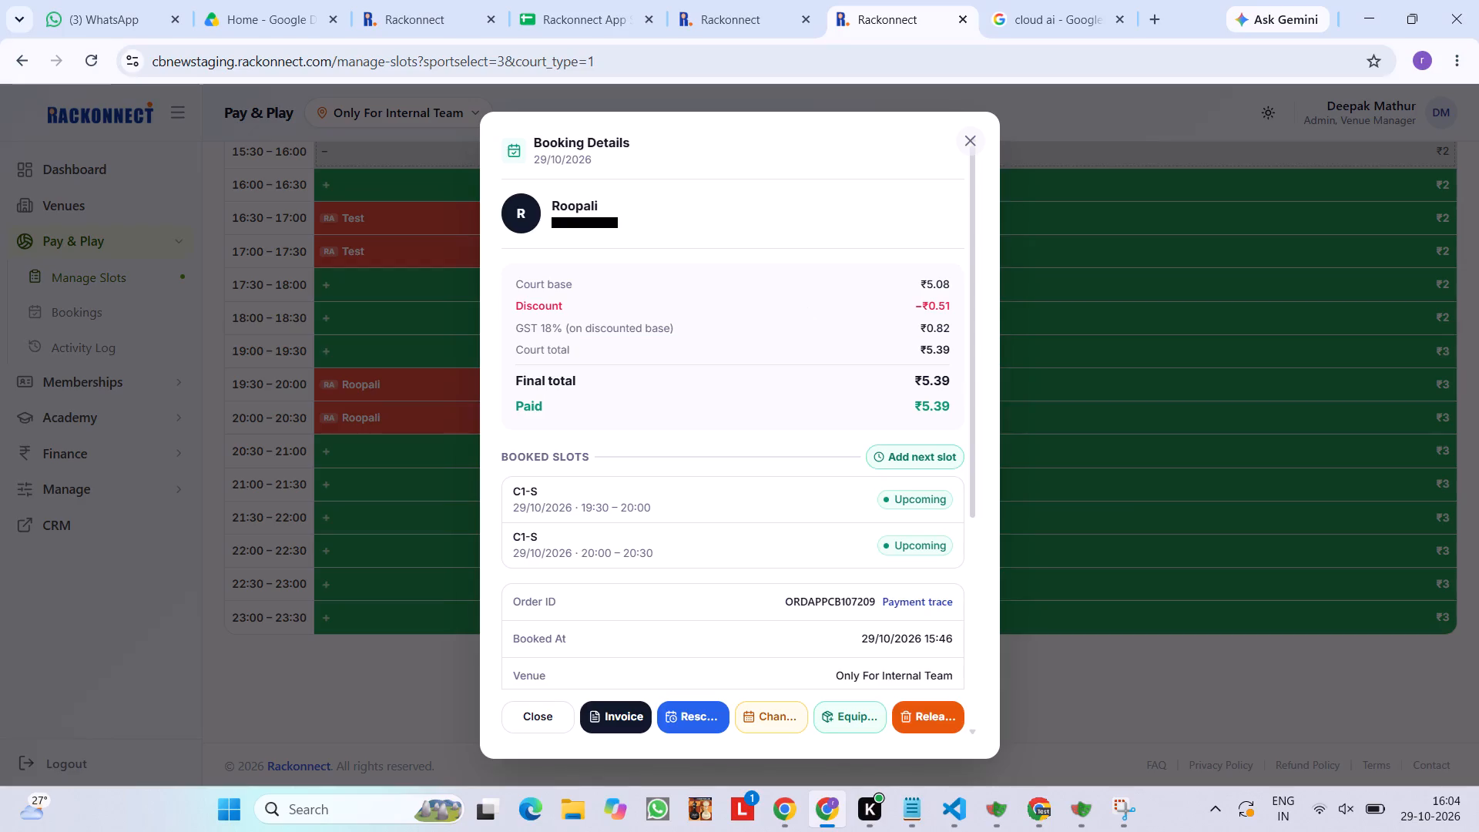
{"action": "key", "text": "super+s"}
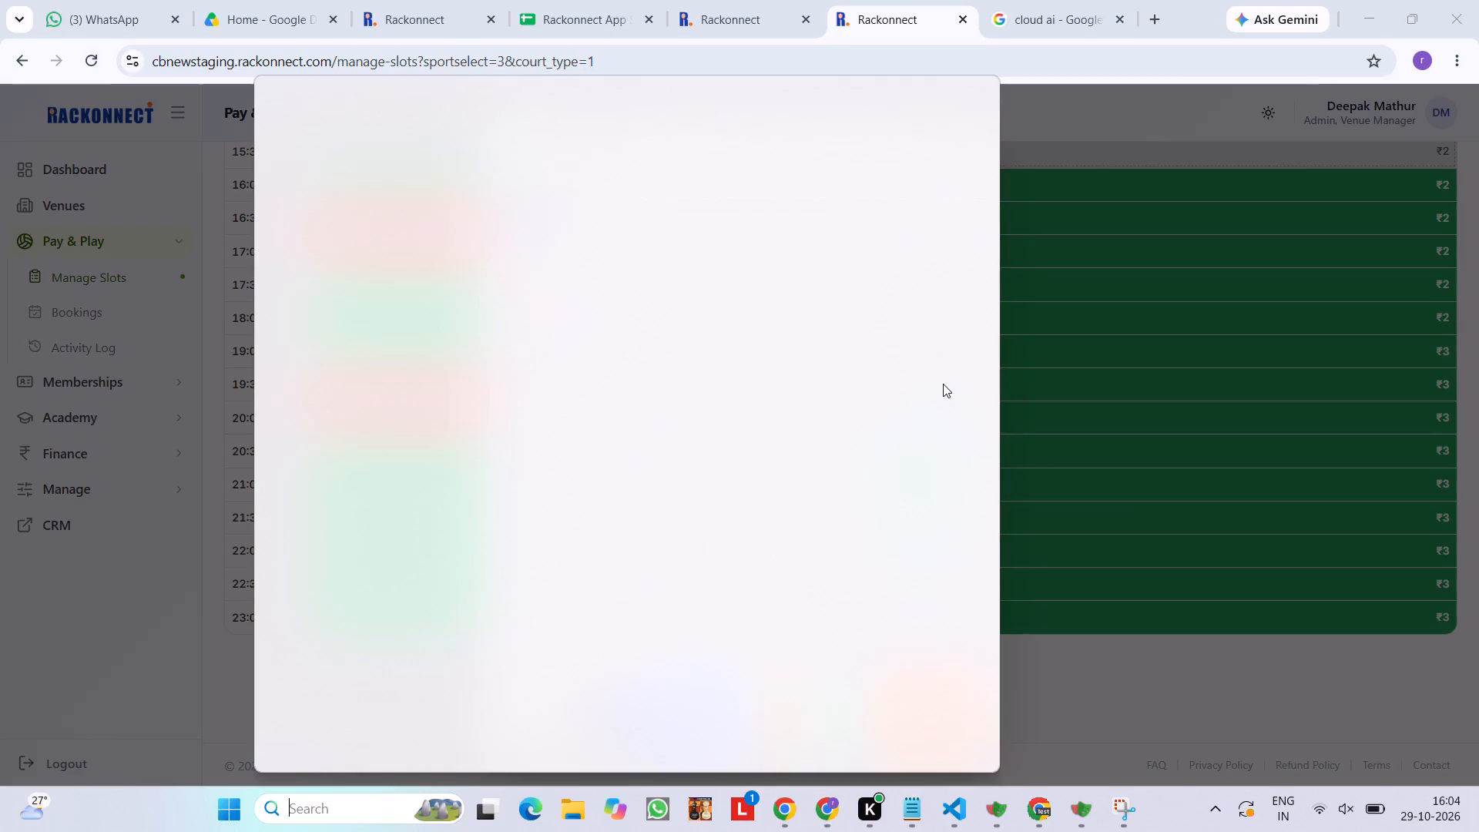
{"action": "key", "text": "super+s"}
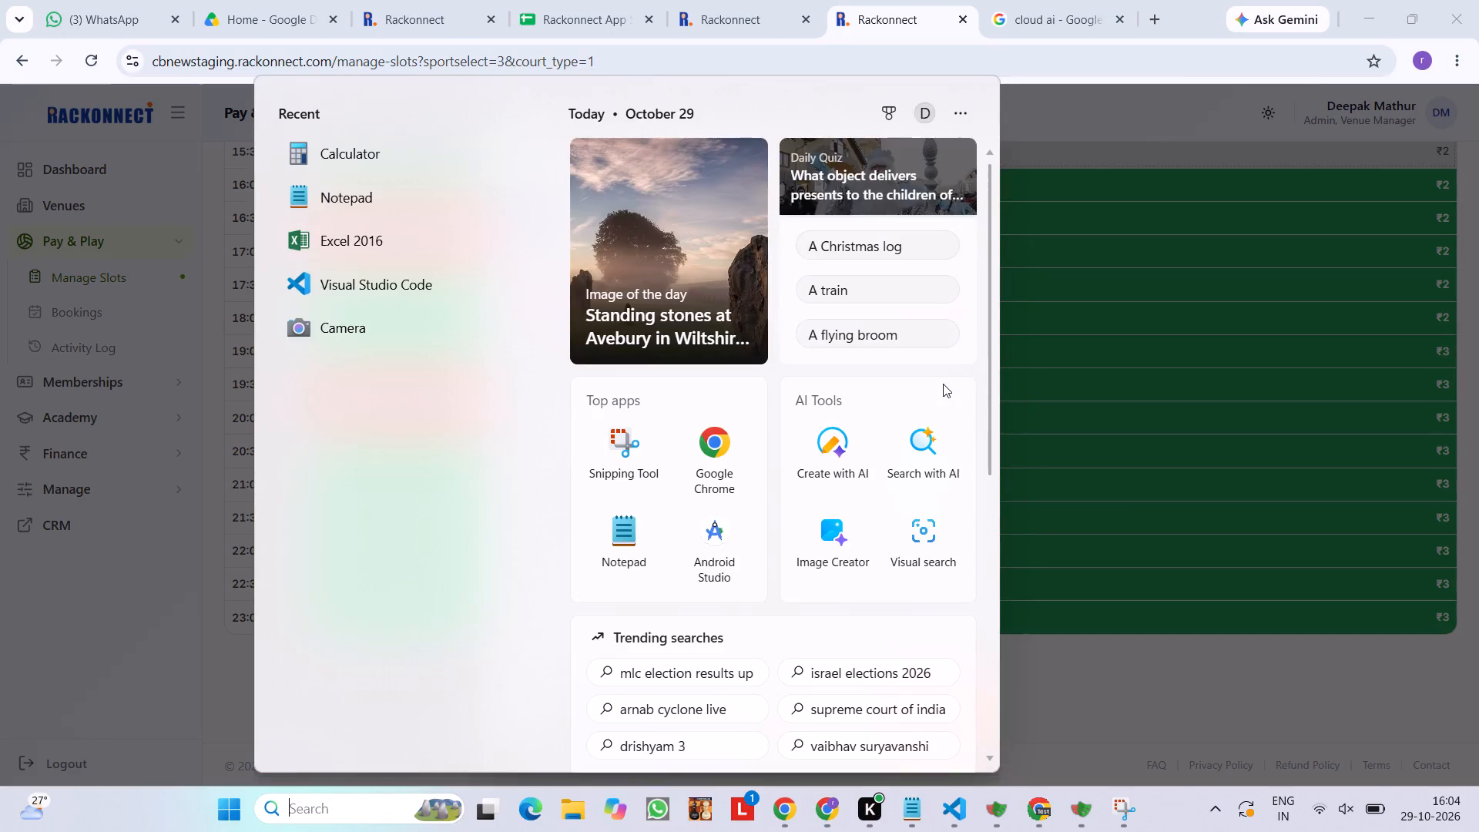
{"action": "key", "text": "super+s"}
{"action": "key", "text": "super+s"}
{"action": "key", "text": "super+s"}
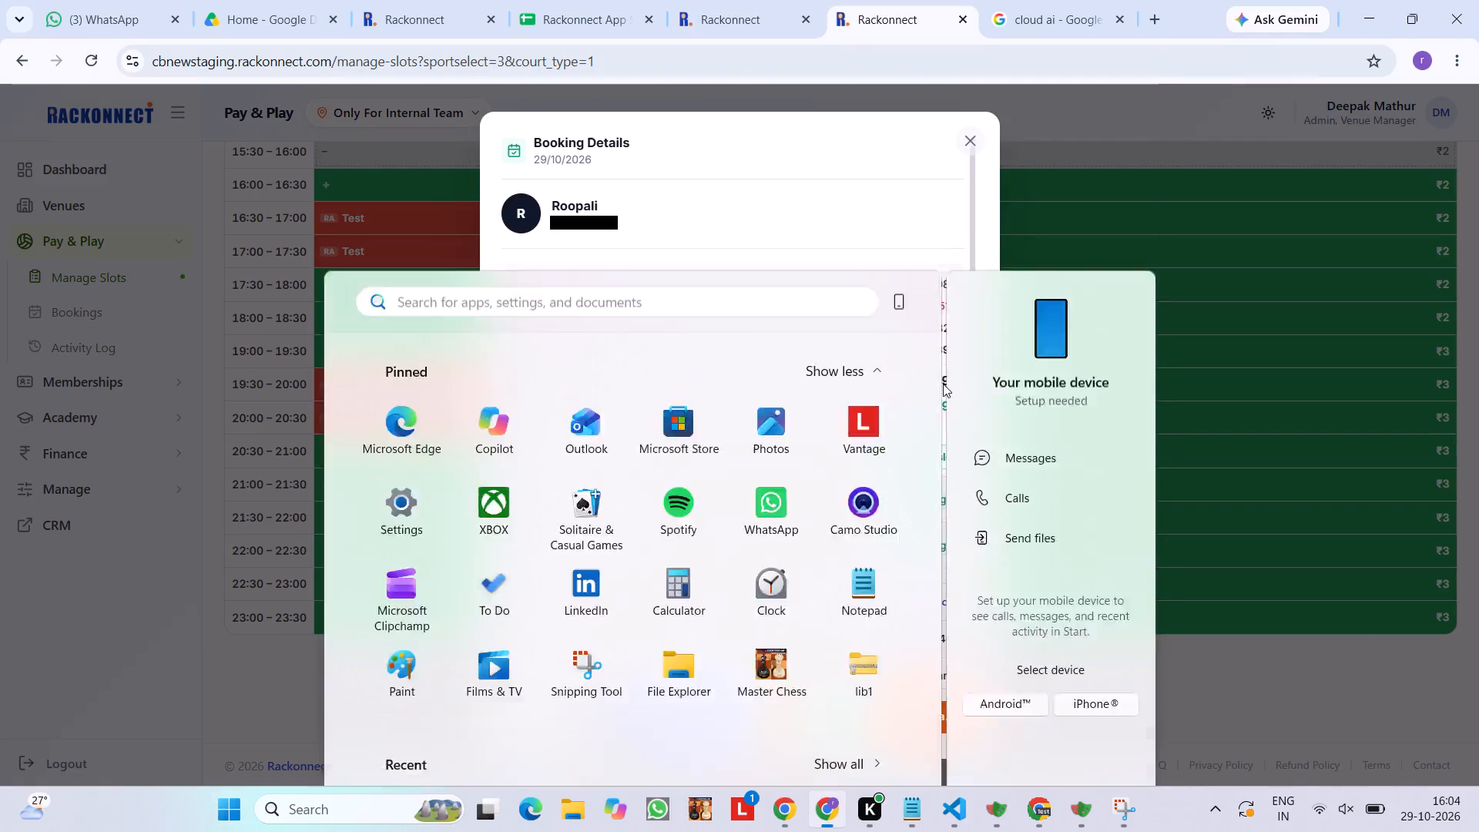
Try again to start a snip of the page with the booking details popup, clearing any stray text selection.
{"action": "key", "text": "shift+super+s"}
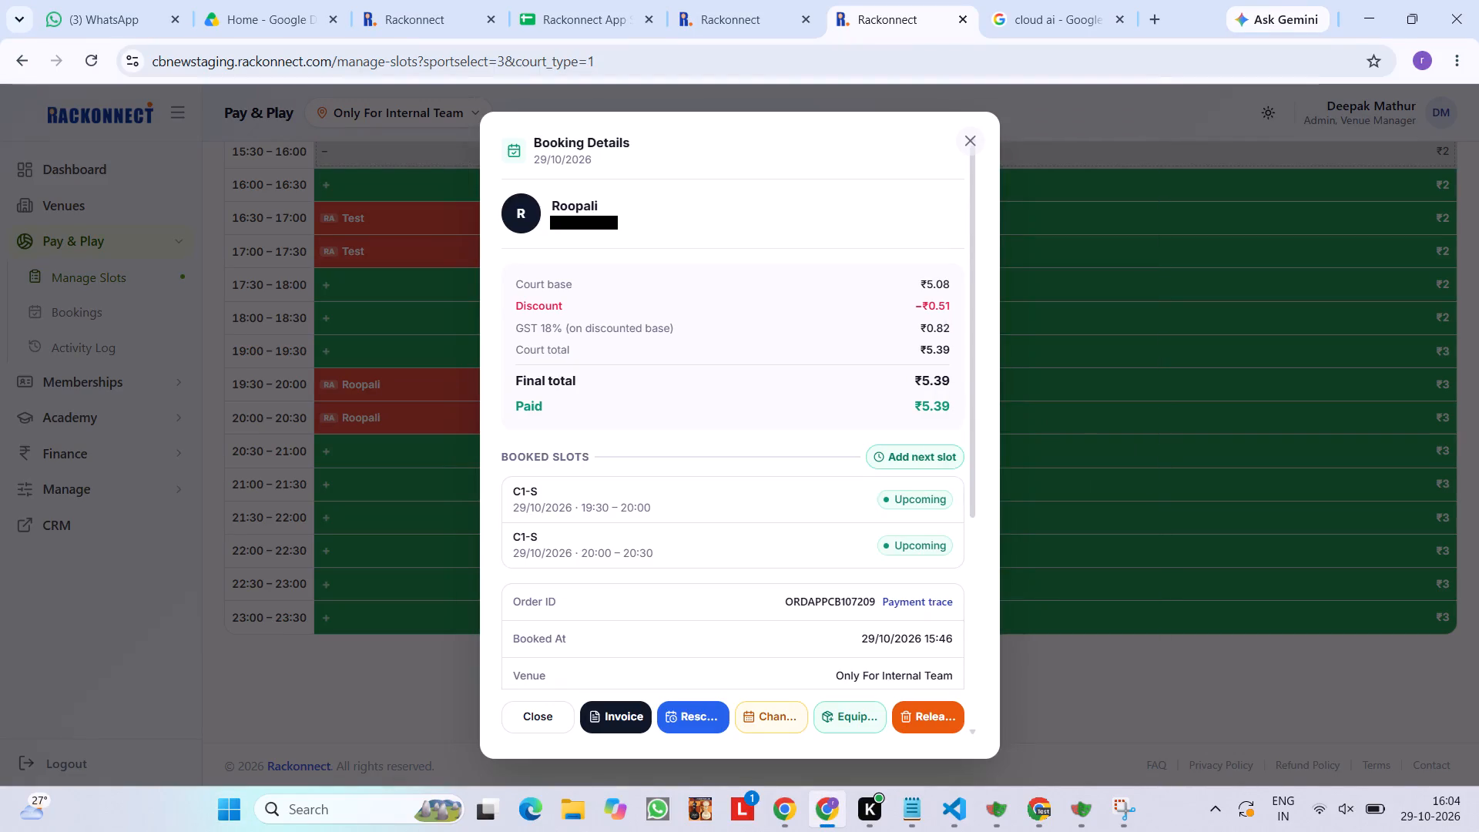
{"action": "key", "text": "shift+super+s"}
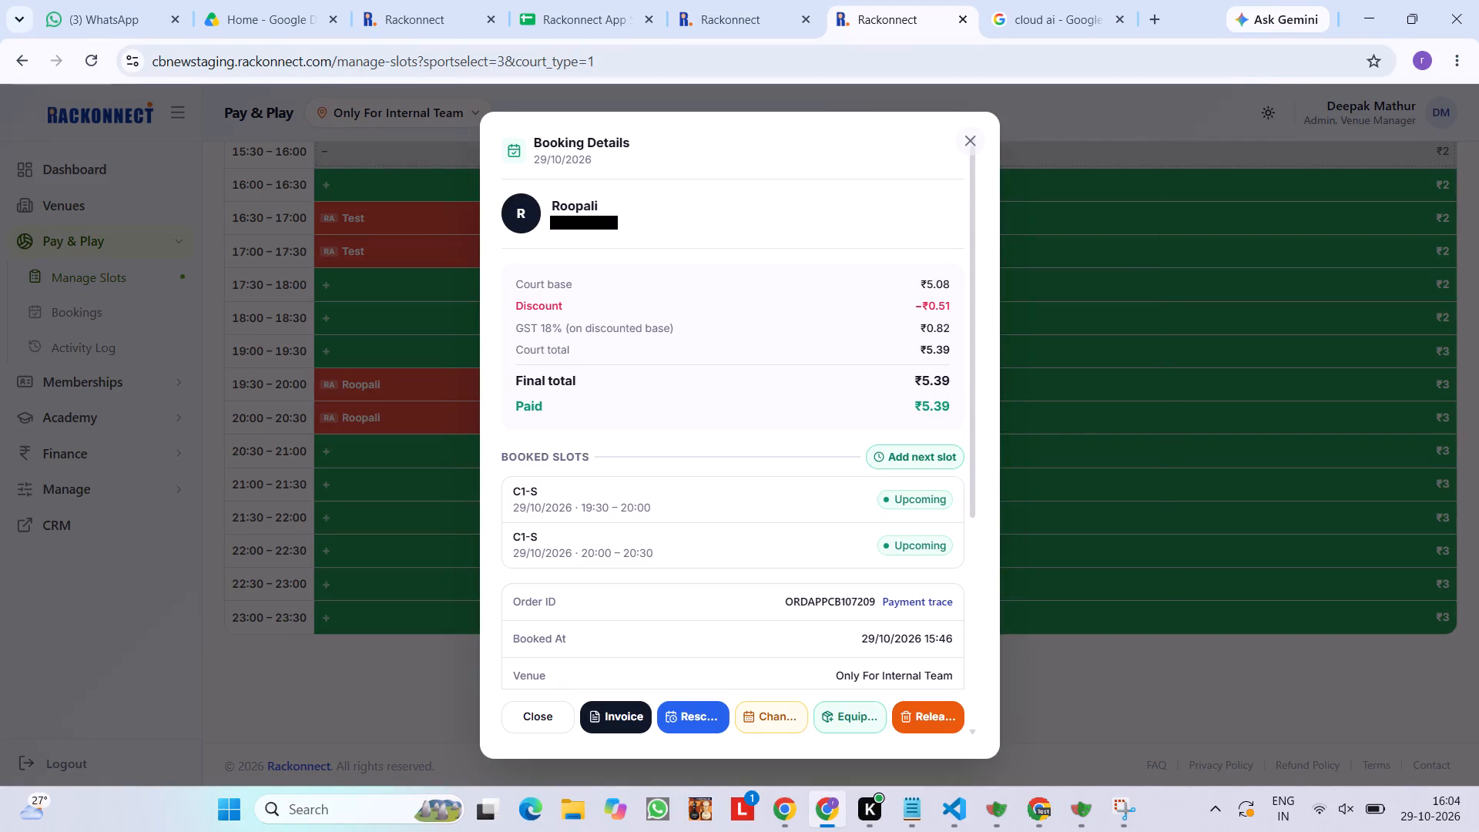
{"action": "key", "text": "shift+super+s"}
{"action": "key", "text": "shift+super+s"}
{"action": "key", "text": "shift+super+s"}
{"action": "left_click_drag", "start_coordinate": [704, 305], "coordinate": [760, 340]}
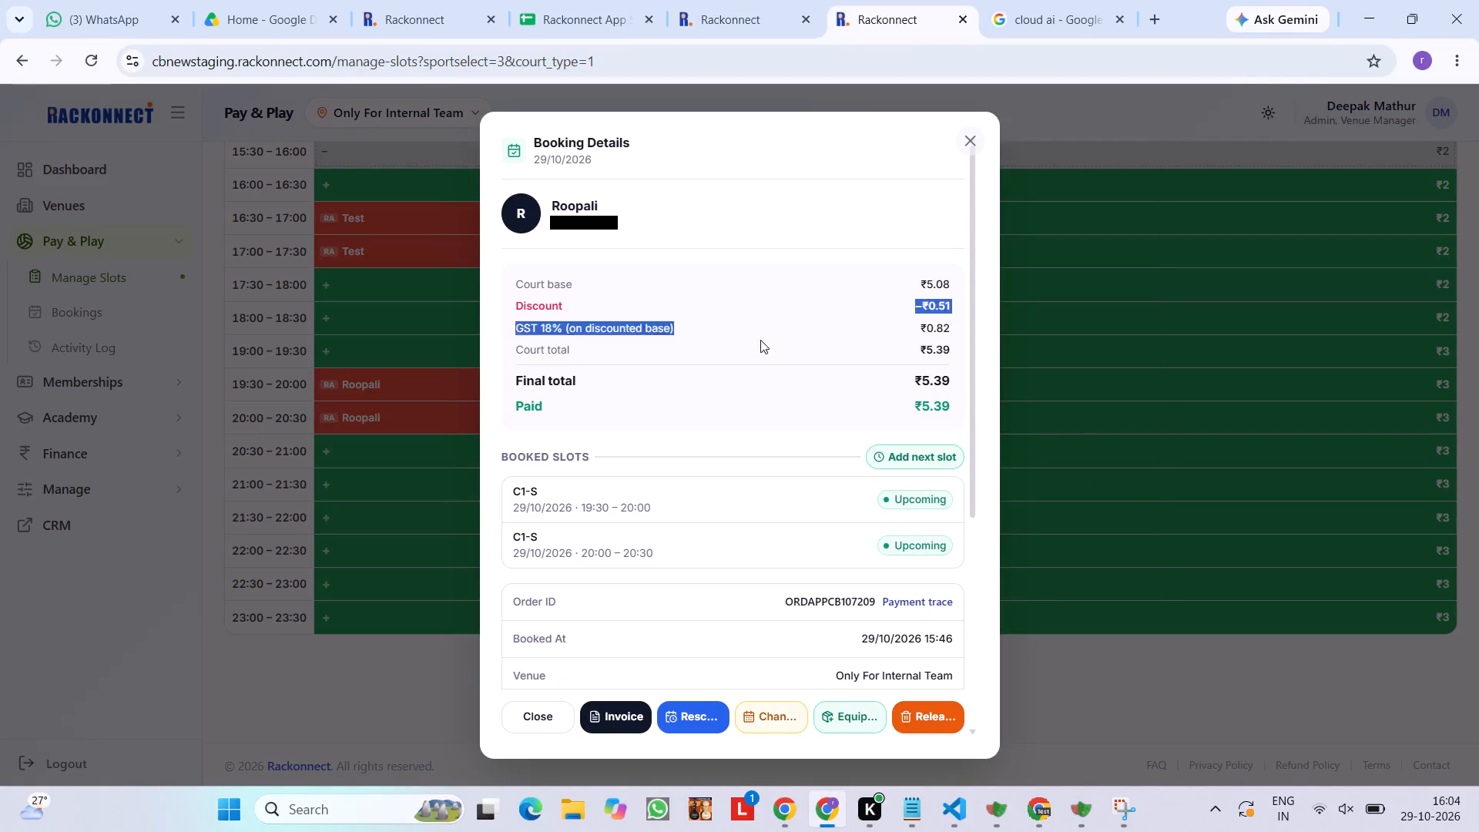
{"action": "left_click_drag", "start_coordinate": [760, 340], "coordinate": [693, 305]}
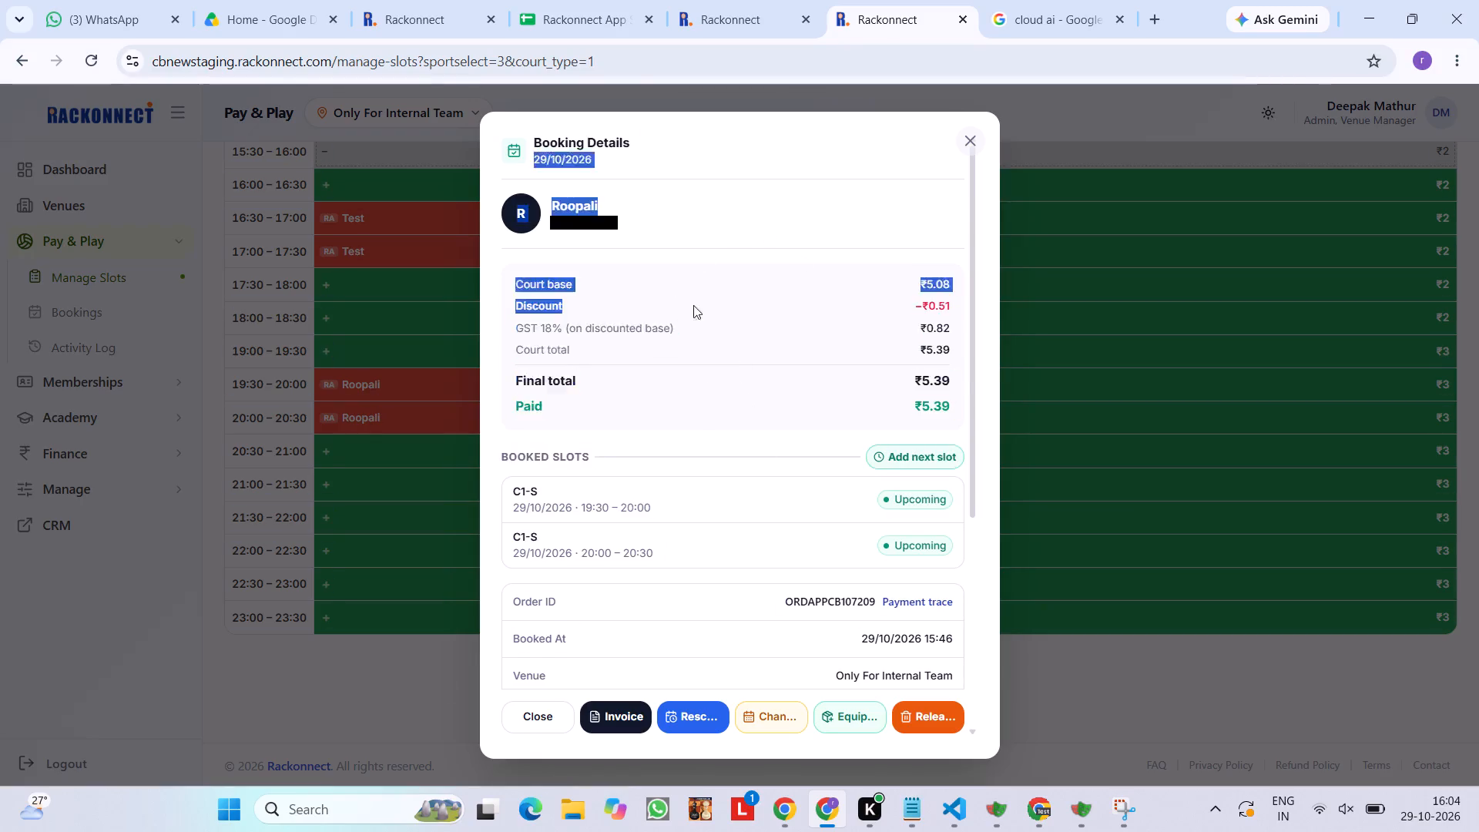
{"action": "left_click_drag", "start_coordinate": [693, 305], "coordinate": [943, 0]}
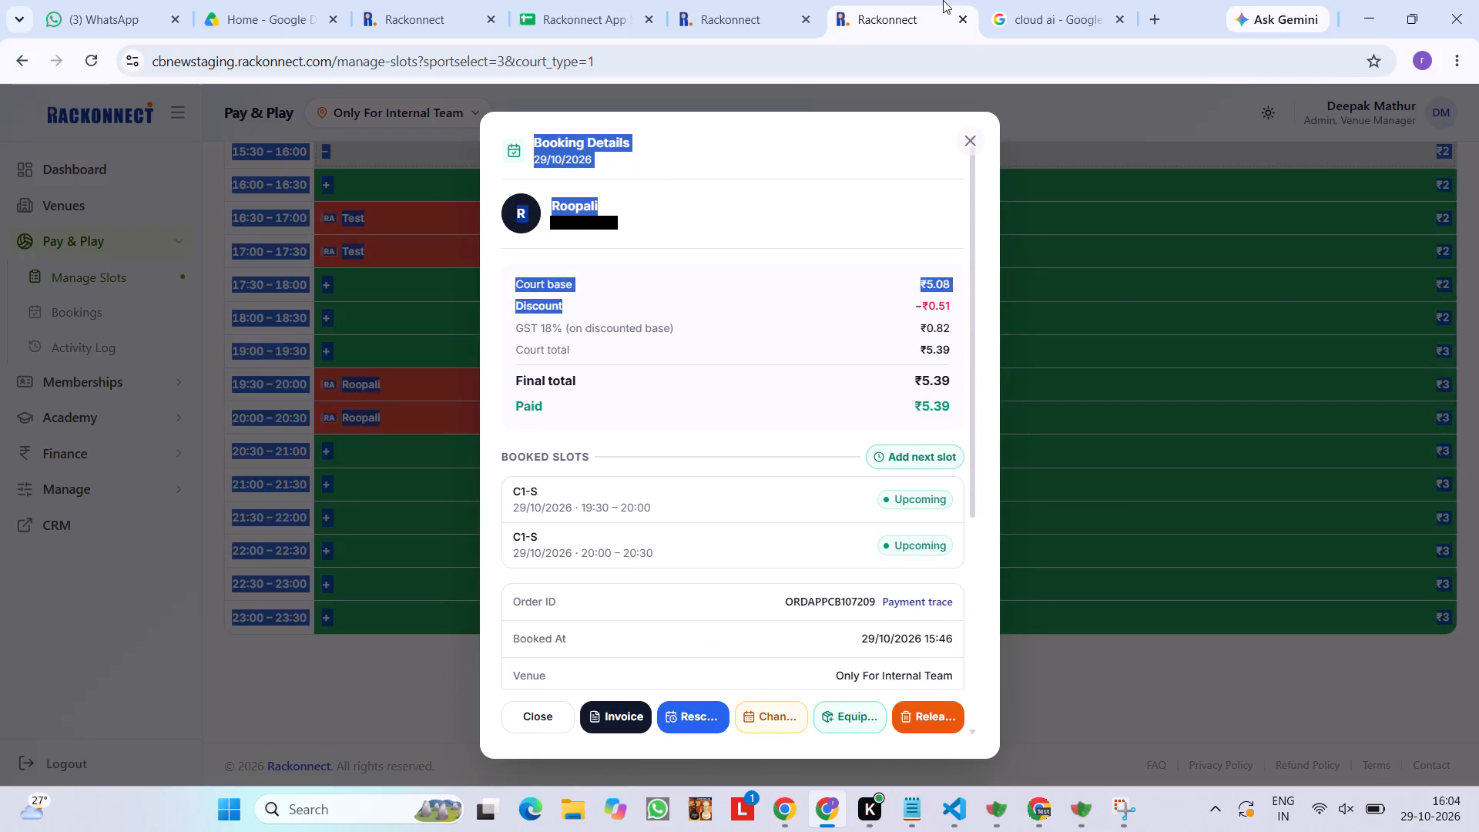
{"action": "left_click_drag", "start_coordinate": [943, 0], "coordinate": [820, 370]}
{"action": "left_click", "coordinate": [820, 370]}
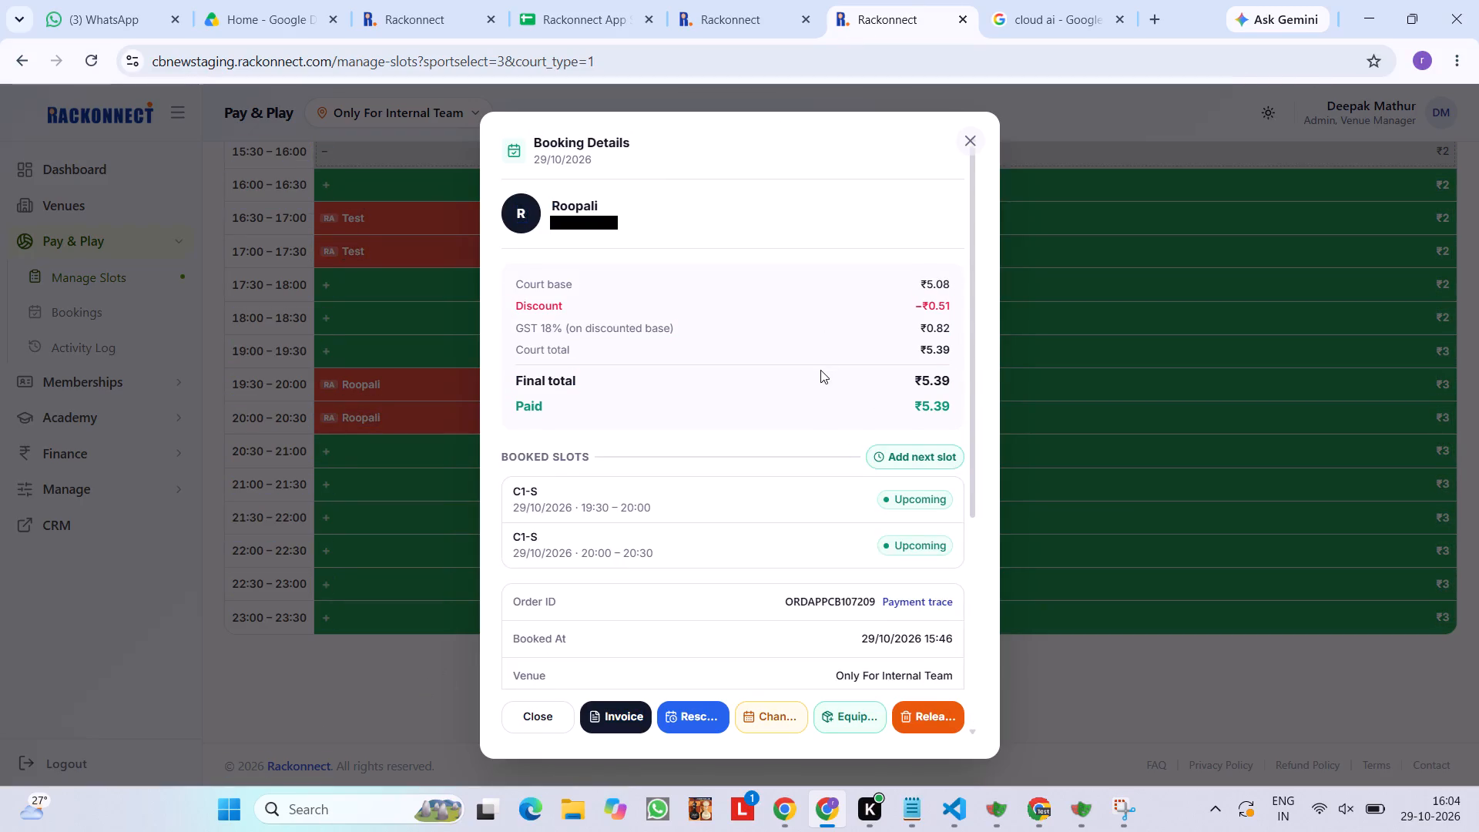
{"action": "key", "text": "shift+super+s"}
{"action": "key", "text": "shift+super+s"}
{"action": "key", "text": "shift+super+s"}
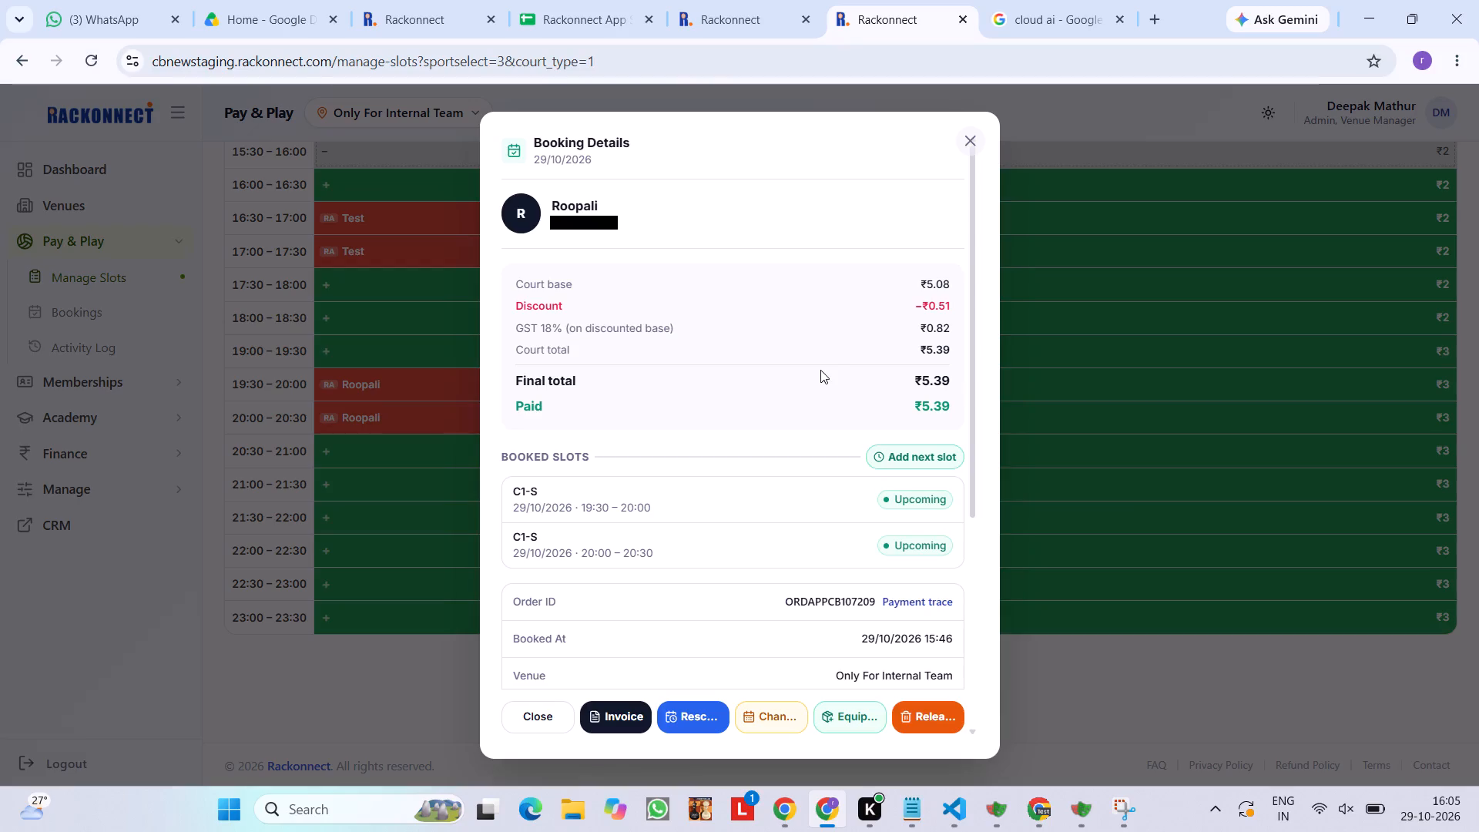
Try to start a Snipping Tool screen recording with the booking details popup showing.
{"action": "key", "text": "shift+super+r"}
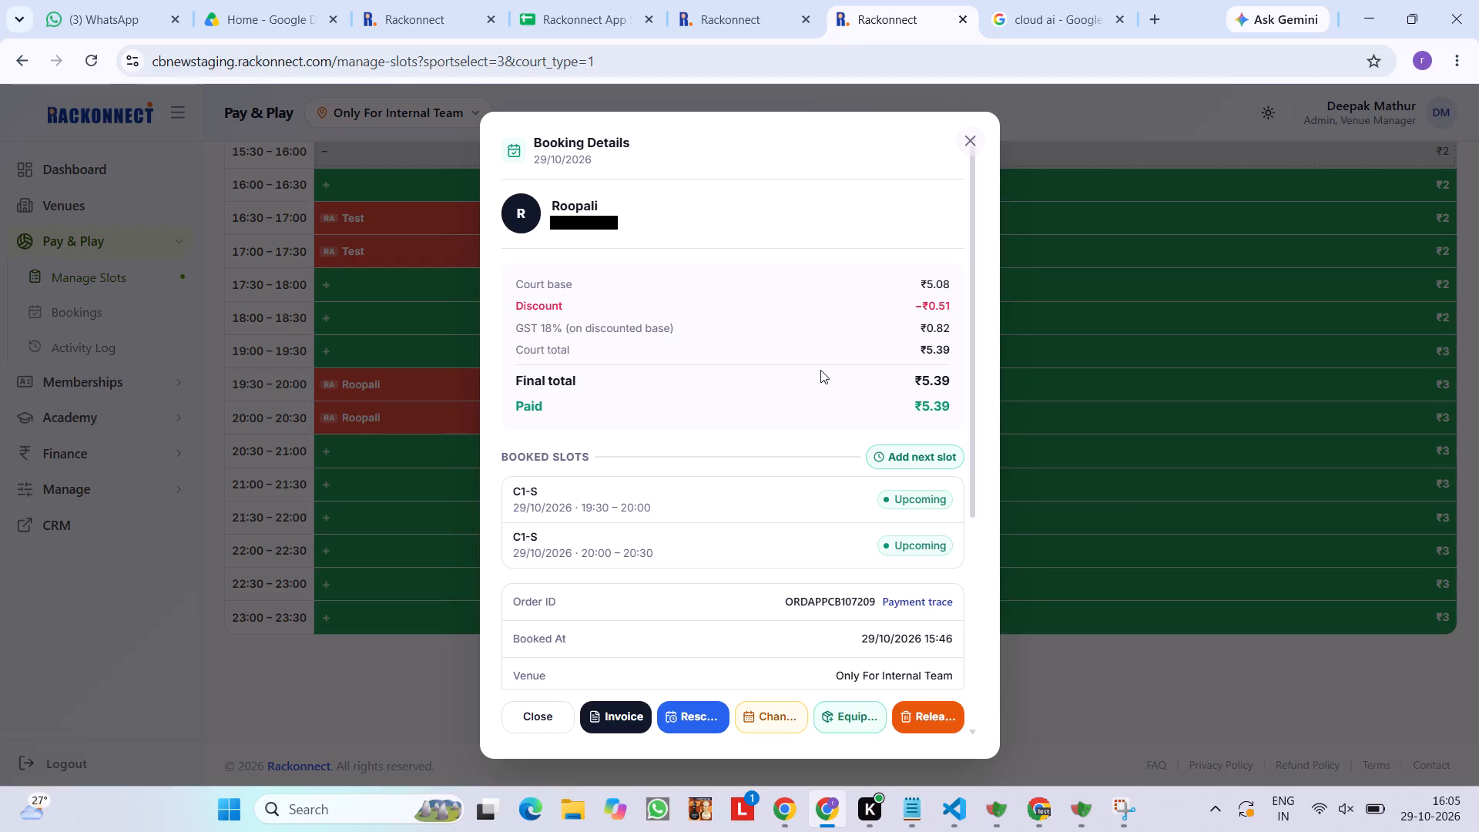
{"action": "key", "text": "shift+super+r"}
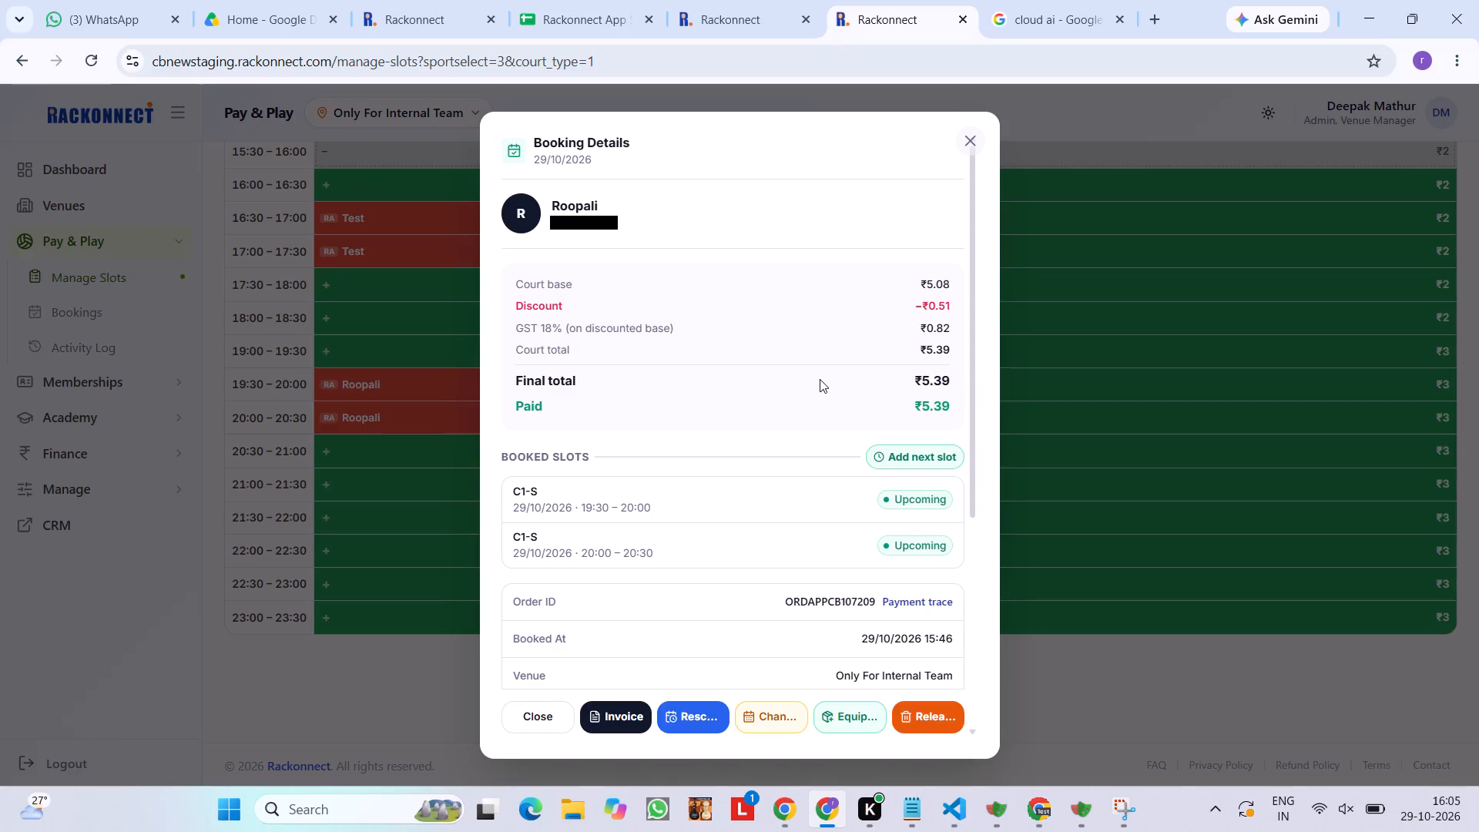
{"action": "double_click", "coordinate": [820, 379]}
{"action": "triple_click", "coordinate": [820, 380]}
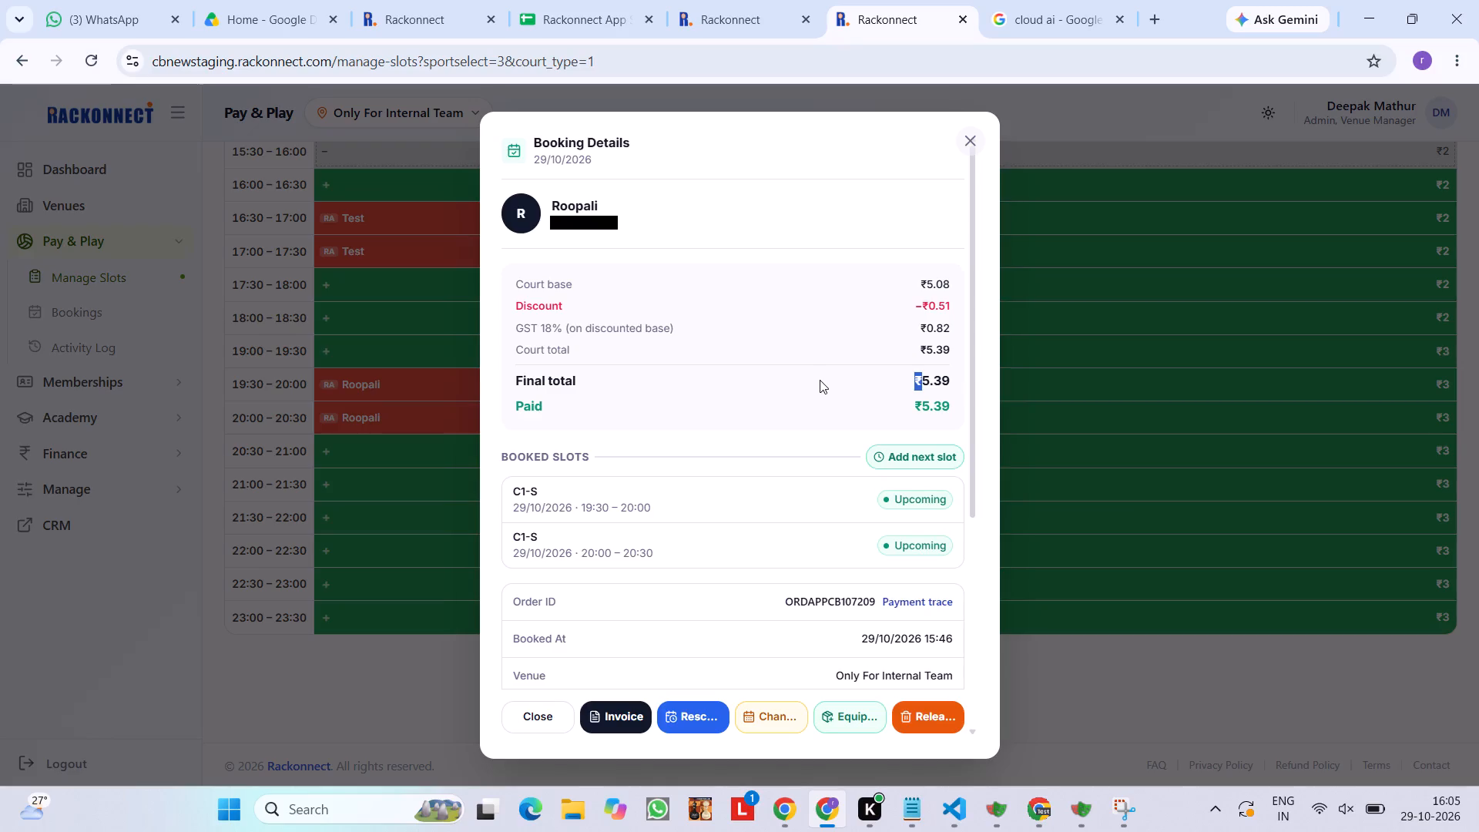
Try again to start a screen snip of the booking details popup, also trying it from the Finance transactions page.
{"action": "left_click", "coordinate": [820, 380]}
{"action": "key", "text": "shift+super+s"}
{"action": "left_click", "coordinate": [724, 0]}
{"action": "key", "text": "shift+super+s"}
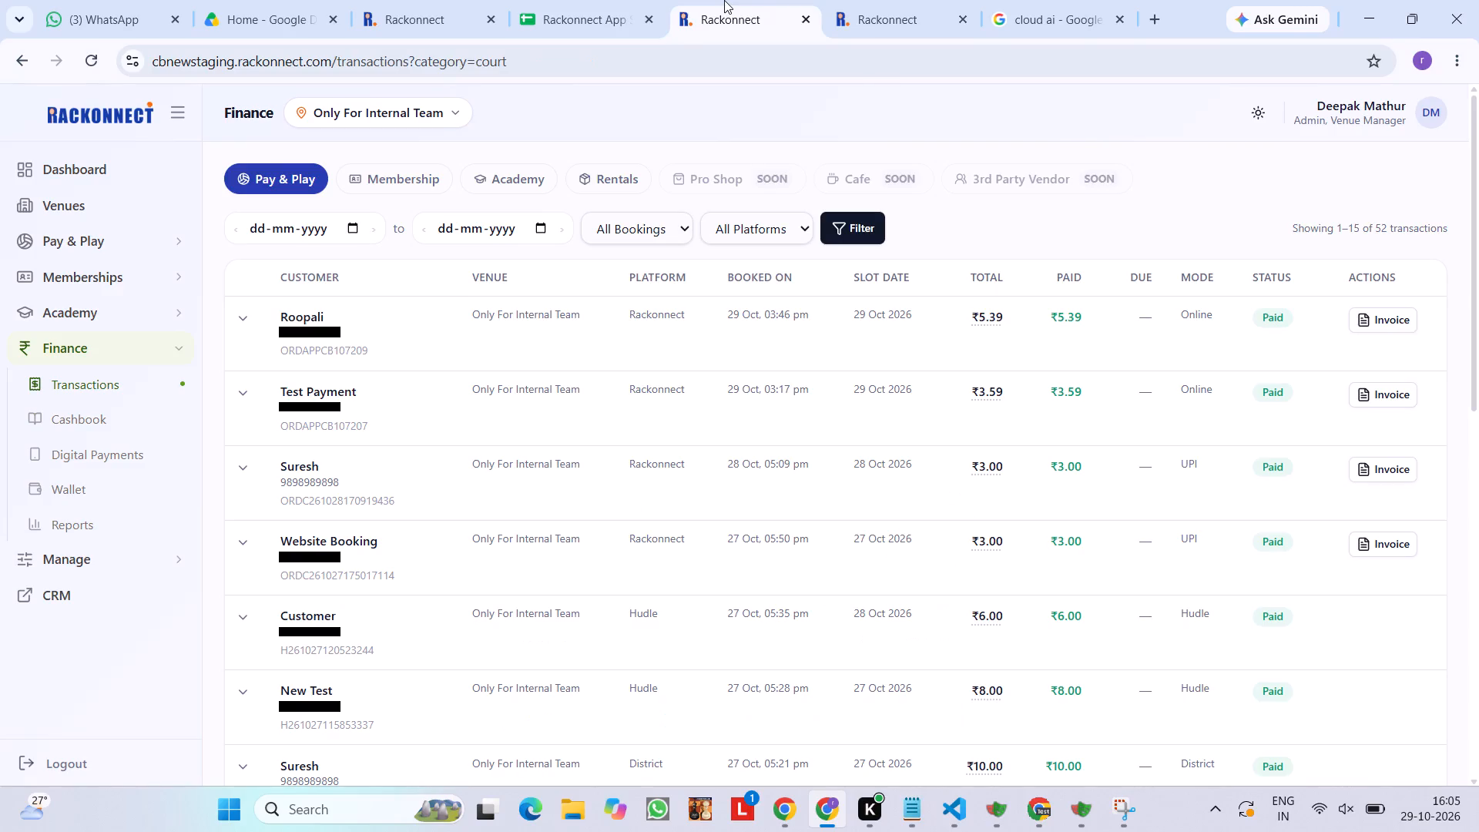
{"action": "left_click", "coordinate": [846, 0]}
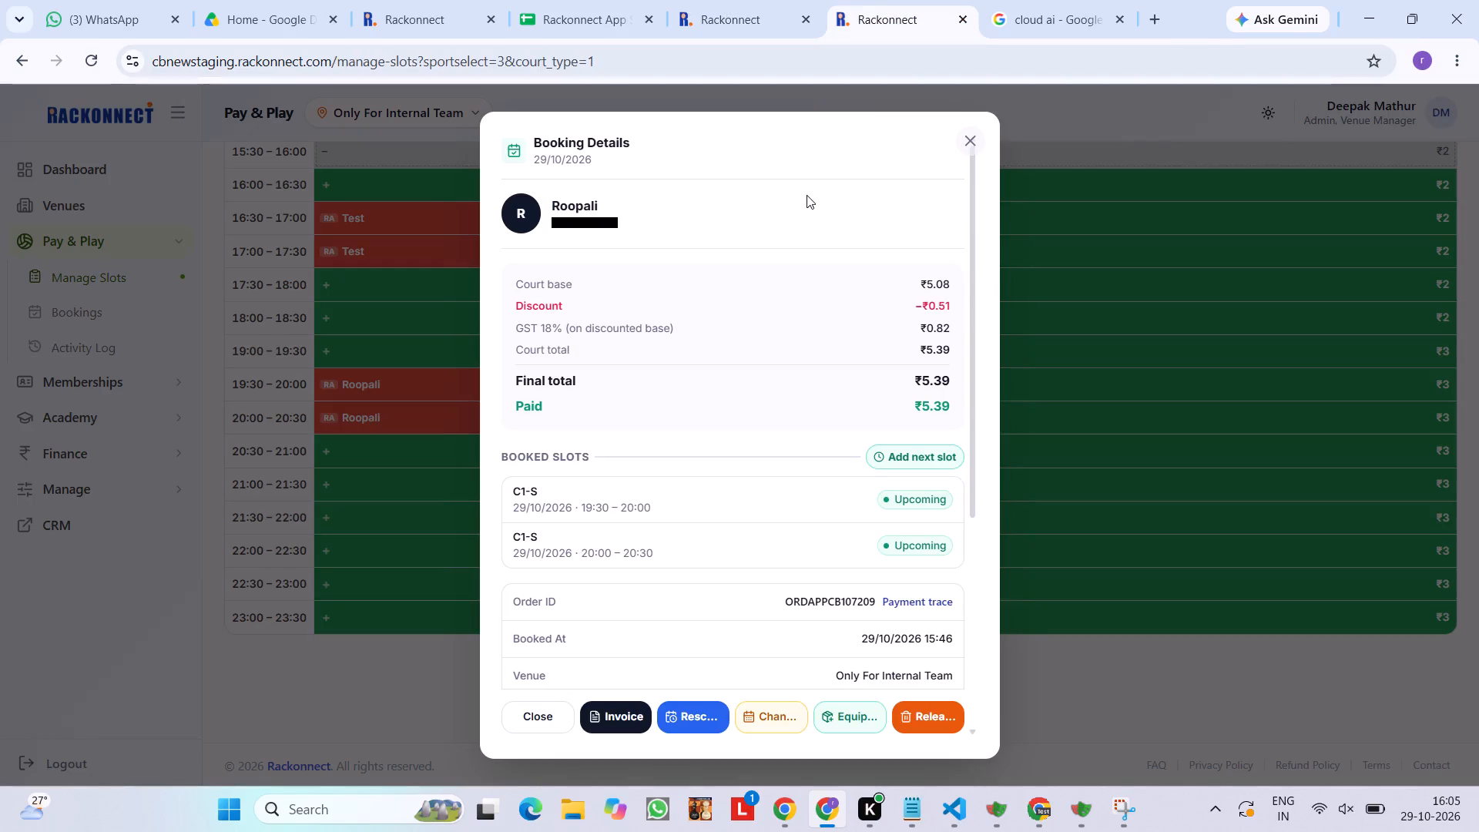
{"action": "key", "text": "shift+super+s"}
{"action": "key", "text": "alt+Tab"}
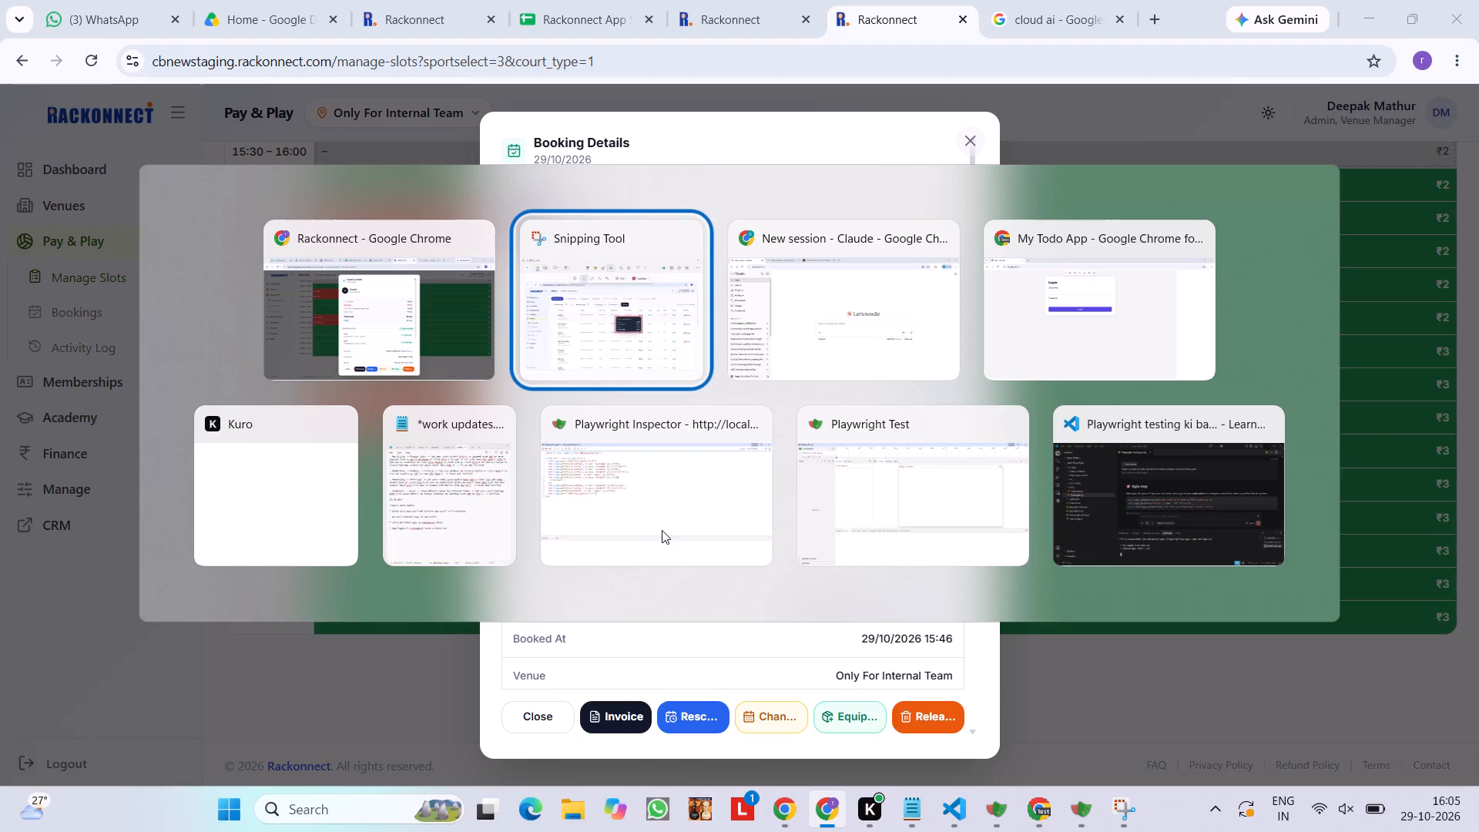
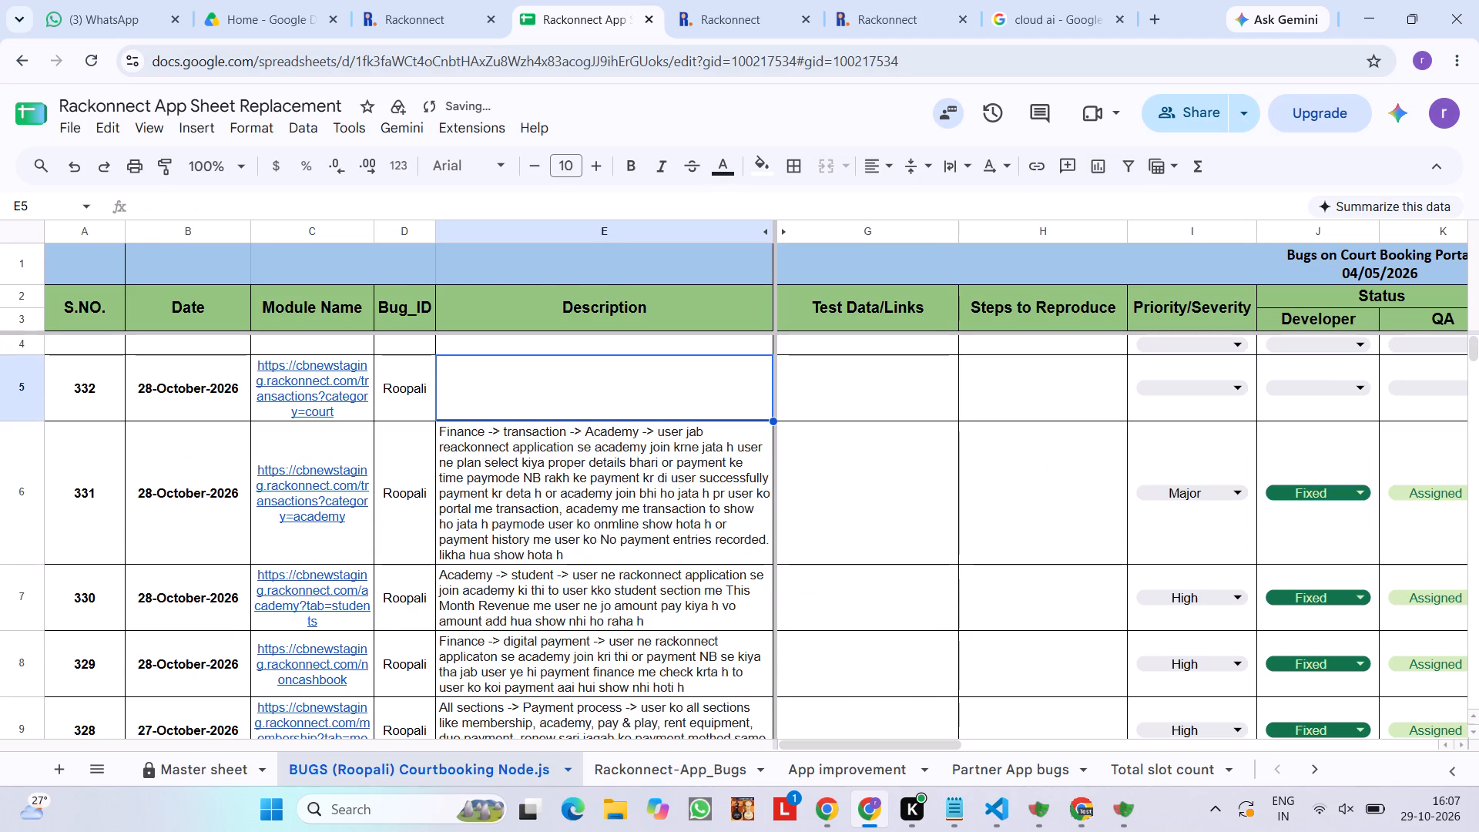
{"action": "type", "text": "Finance -> t"}
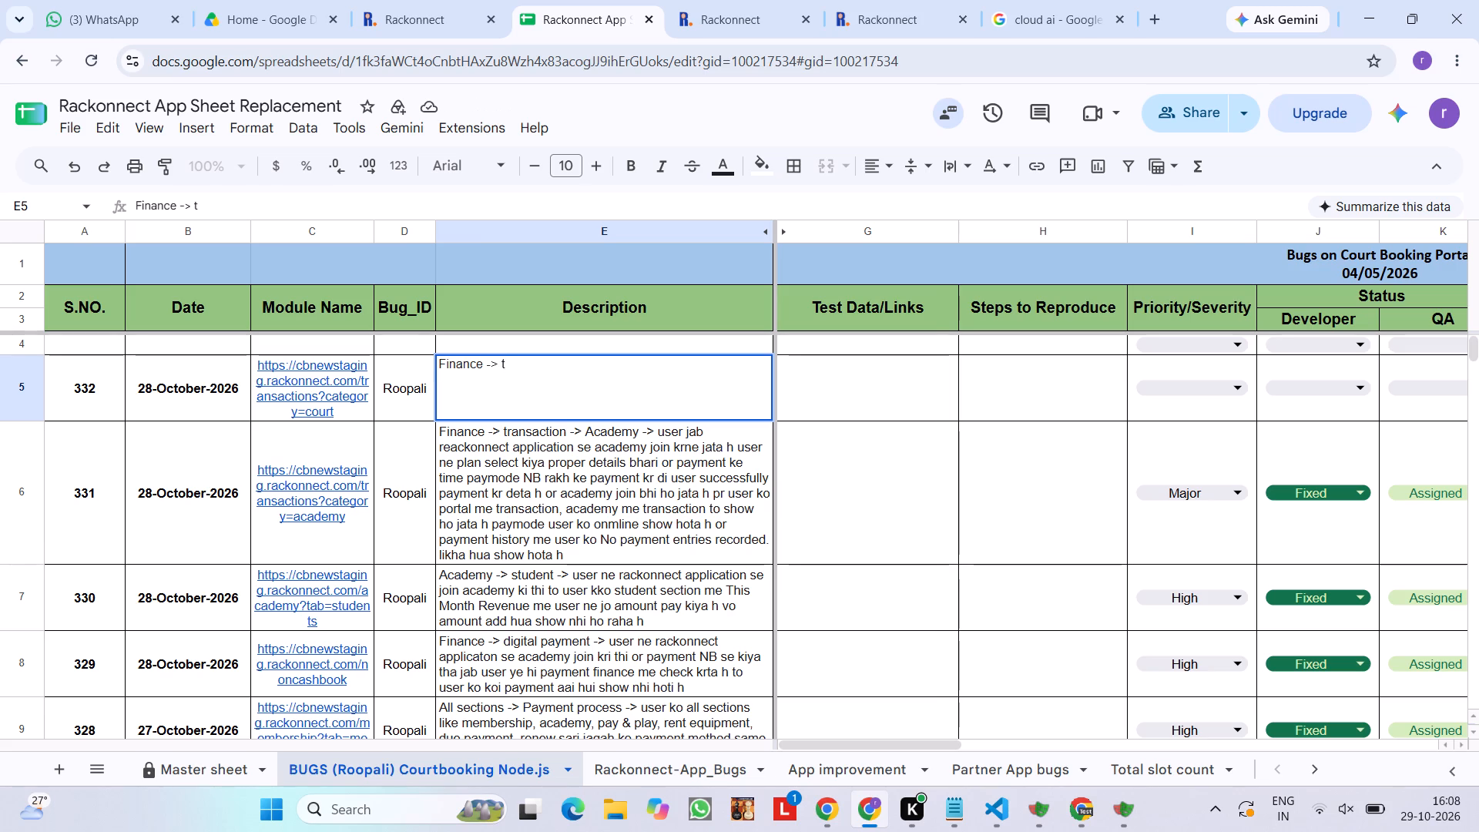
{"action": "type", "text": "ransaction"}
{"action": "key", "text": "space"}
{"action": "type", "text": "->"}
{"action": "key", "text": "space"}
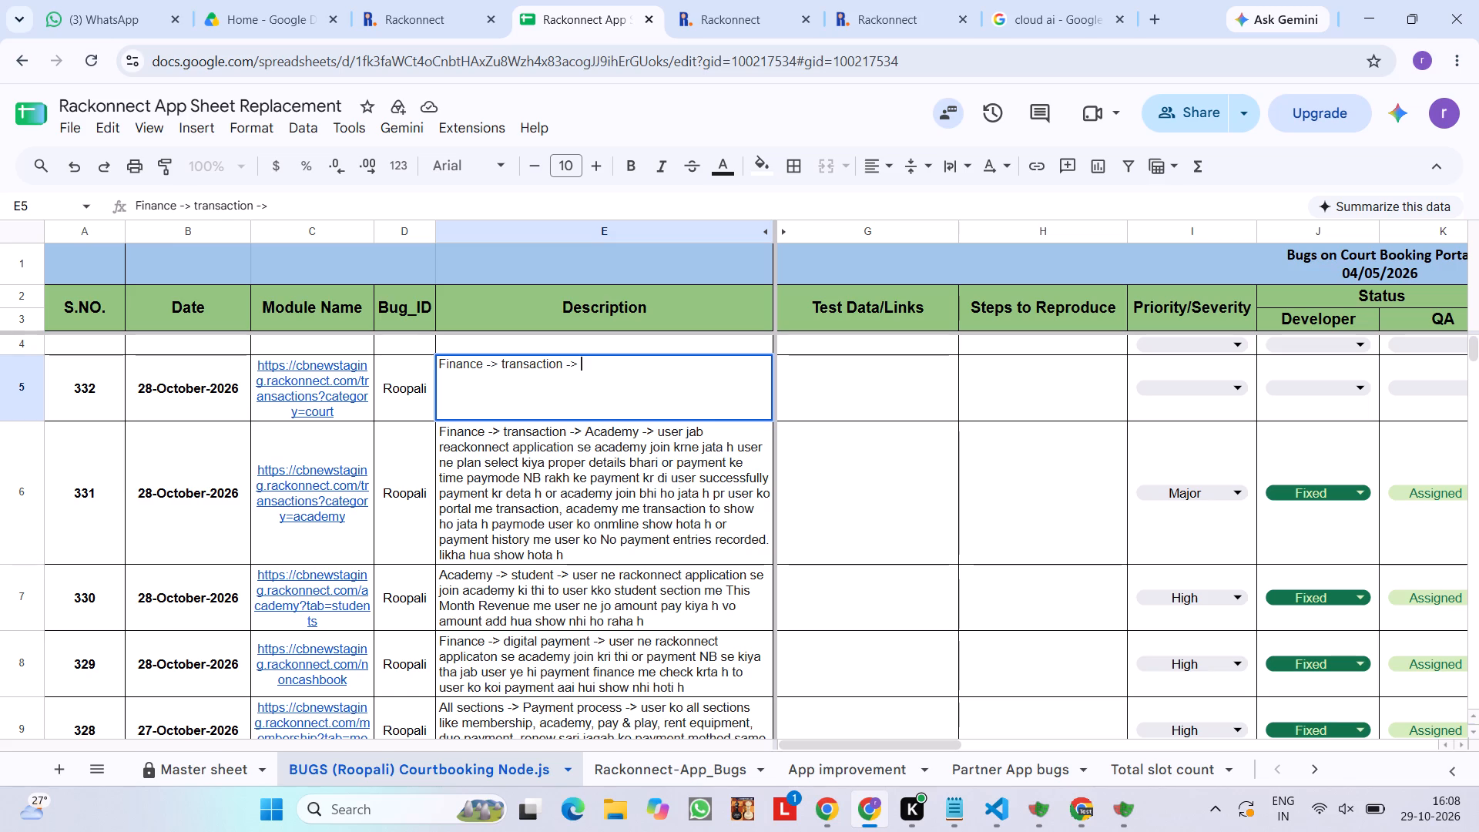
{"action": "type", "text": "ka"}
{"action": "key", "text": "BackSpace"}
{"action": "key", "text": "BackSpace"}
{"action": "type", "text": "jab user"}
{"action": "key", "text": "space"}
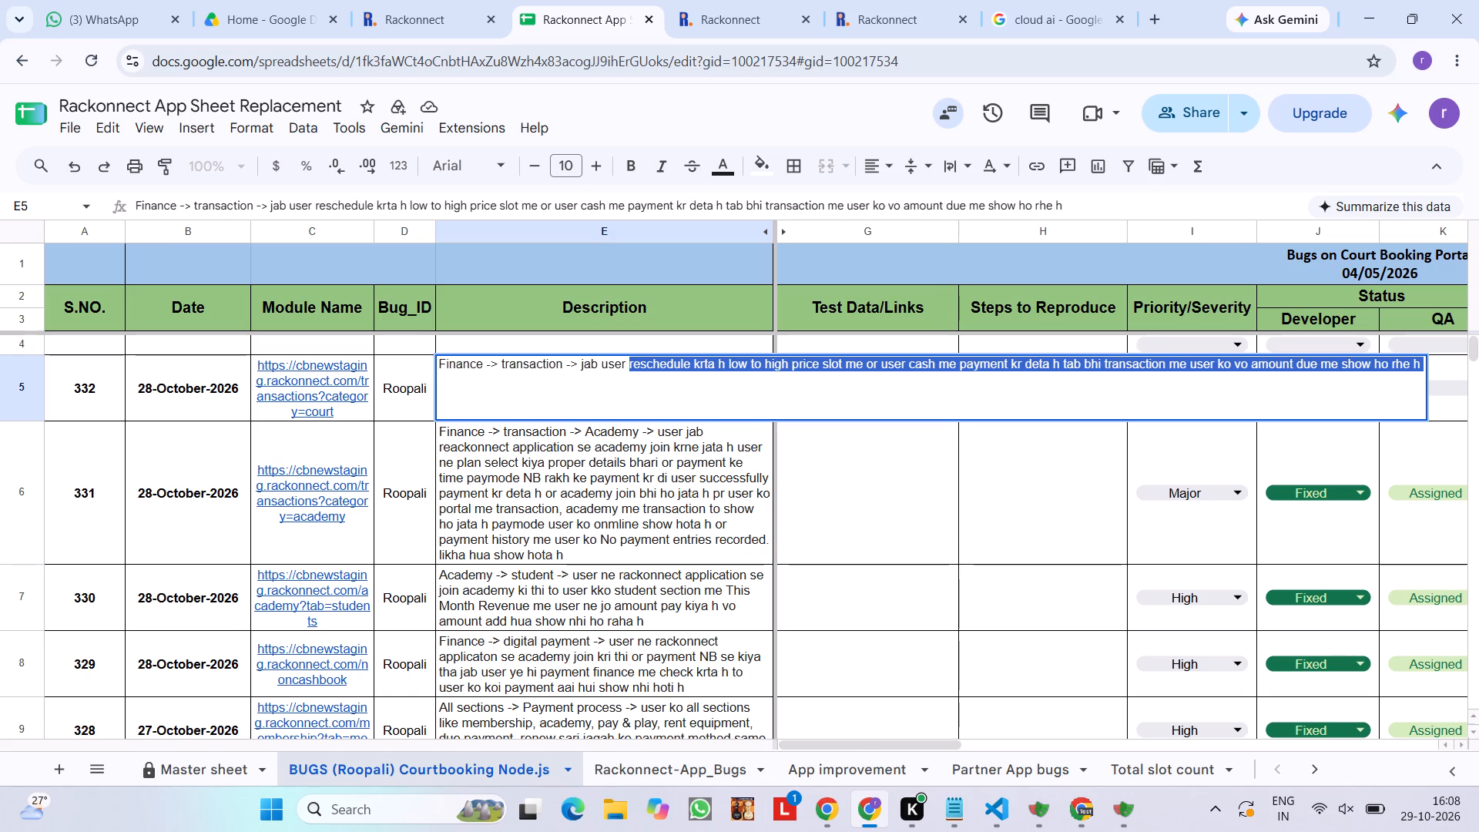
{"action": "type", "text": "rackonect"}
{"action": "key", "text": "space"}
{"action": "key", "text": "BackSpace"}
{"action": "key", "text": "BackSpace"}
{"action": "key", "text": "BackSpace"}
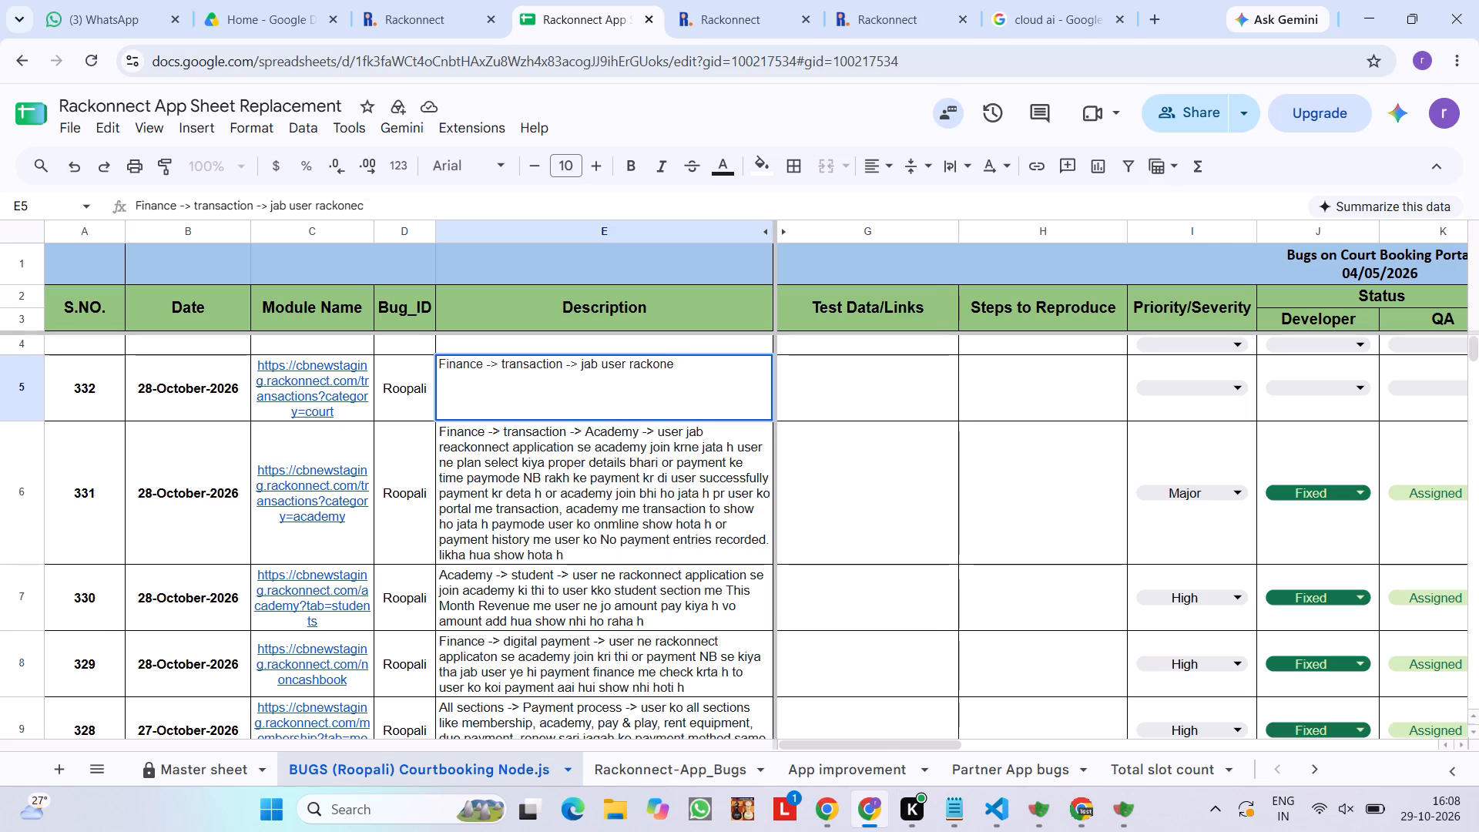
{"action": "key", "text": "BackSpace"}
{"action": "type", "text": "nect appl"}
{"action": "key", "text": "BackSpace"}
{"action": "type", "text": "lication se booking krta h to"}
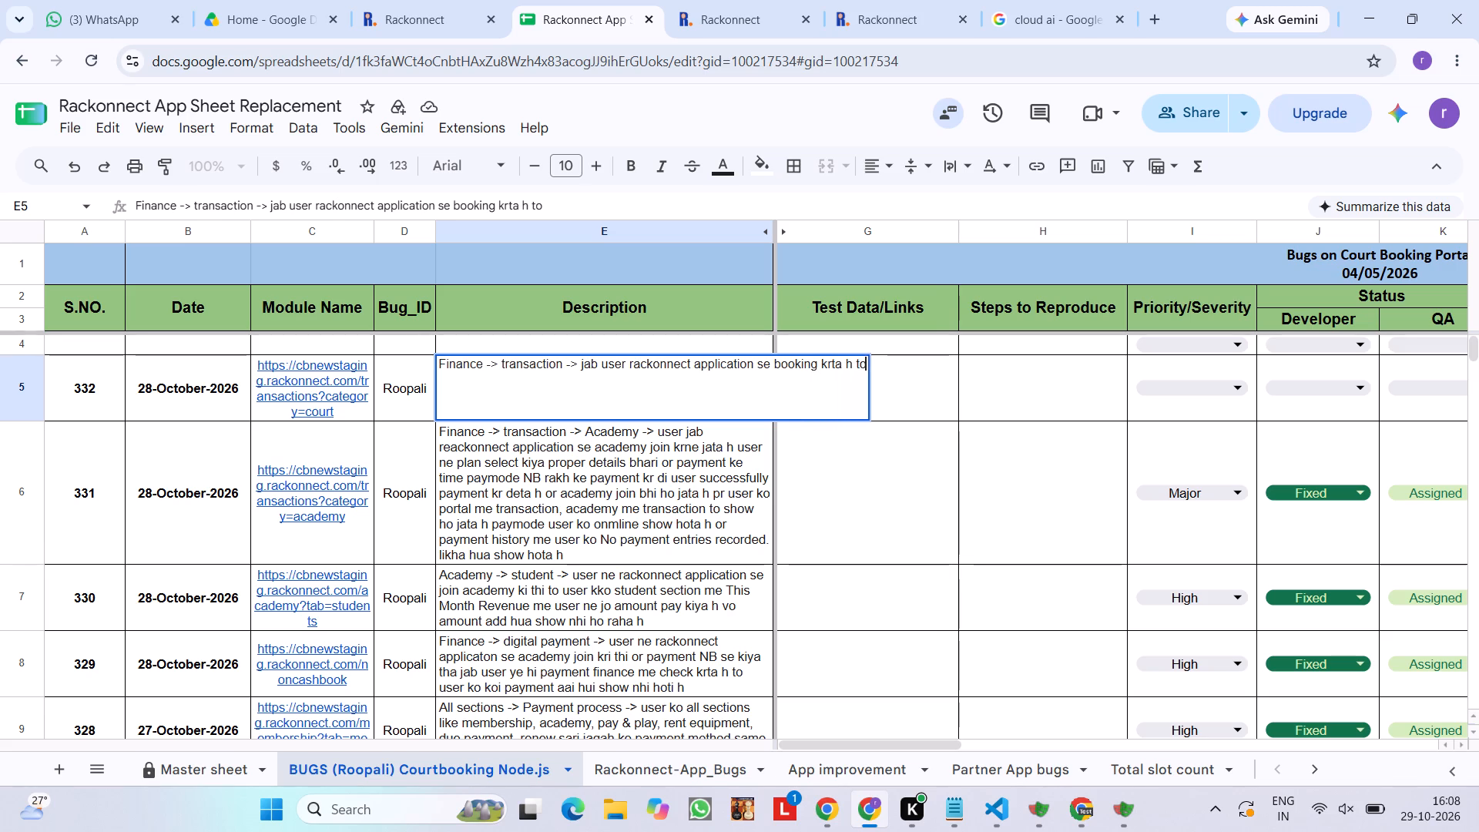
{"action": "key", "text": "BackSpace"}
{"action": "key", "text": "BackSpace"}
Continue bug 332's Description with "or user ko us booking pr 10% flat discount mila".
{"action": "type", "text": "o u"}
{"action": "key", "text": "BackSpace"}
{"action": "key", "text": "BackSpace"}
{"action": "type", "text": "r i"}
{"action": "key", "text": "BackSpace"}
{"action": "type", "text": "user k="}
{"action": "key", "text": "BackSpace"}
{"action": "type", "text": "o"}
{"action": "key", "text": "space"}
{"action": "type", "text": "iiu"}
{"action": "key", "text": "BackSpace"}
{"action": "key", "text": "BackSpace"}
{"action": "type", "text": "us"}
{"action": "key", "text": "space"}
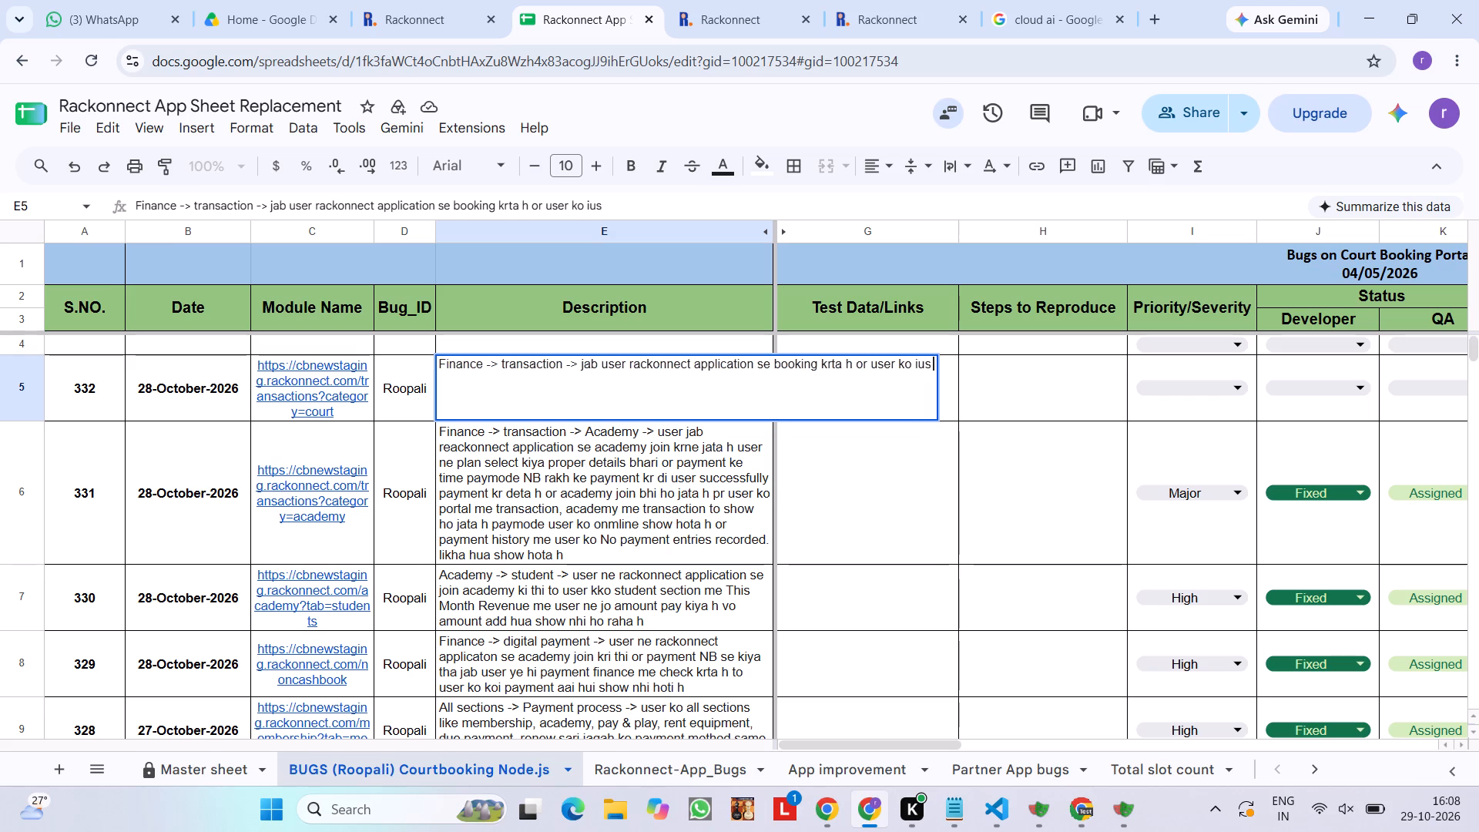
{"action": "key", "text": "BackSpace"}
{"action": "key", "text": "BackSpace"}
{"action": "key", "text": "BackSpace"}
{"action": "key", "text": "BackSpace"}
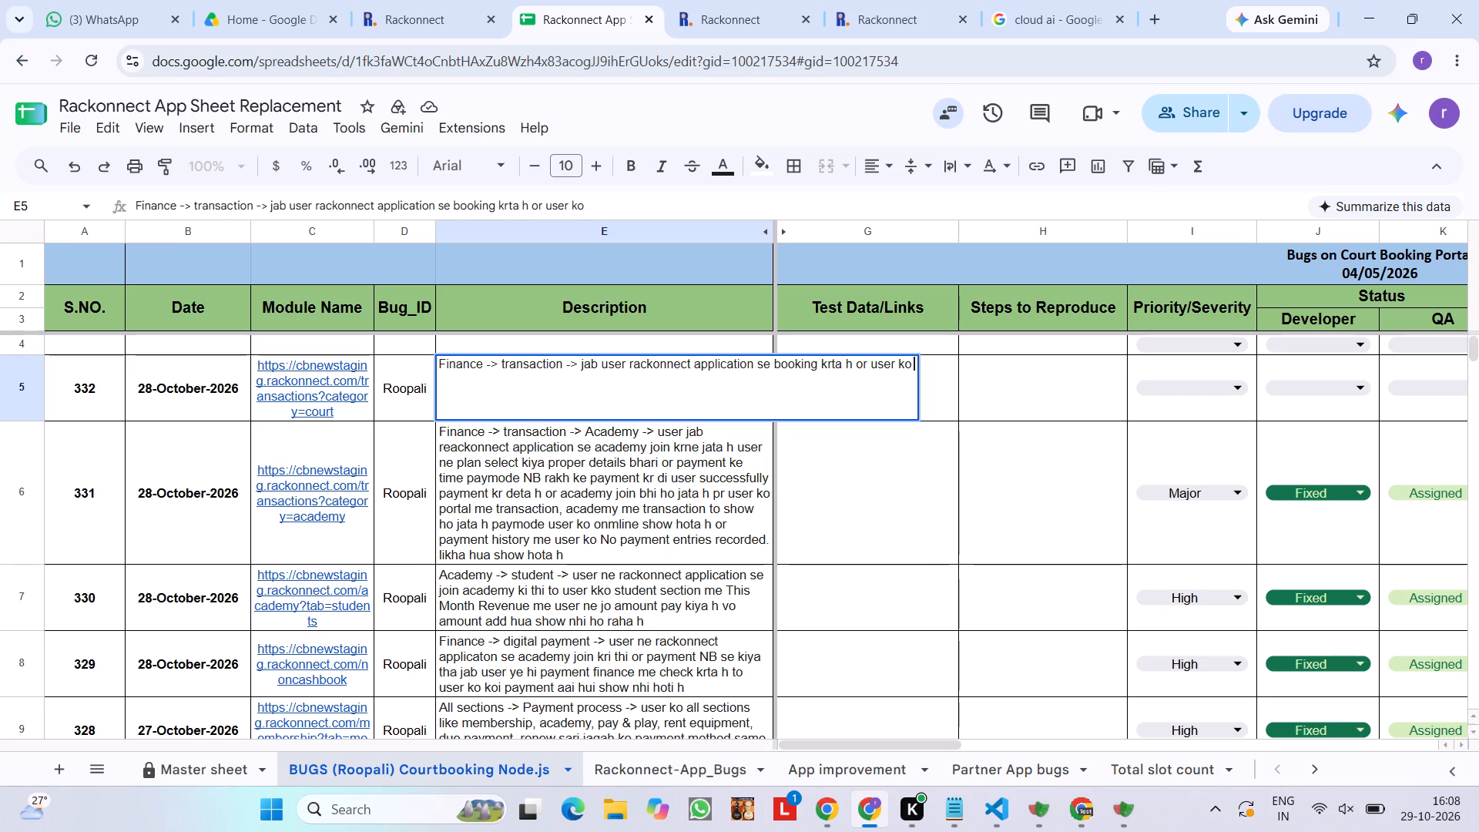
{"action": "type", "text": "us booking pr"}
{"action": "key", "text": "space"}
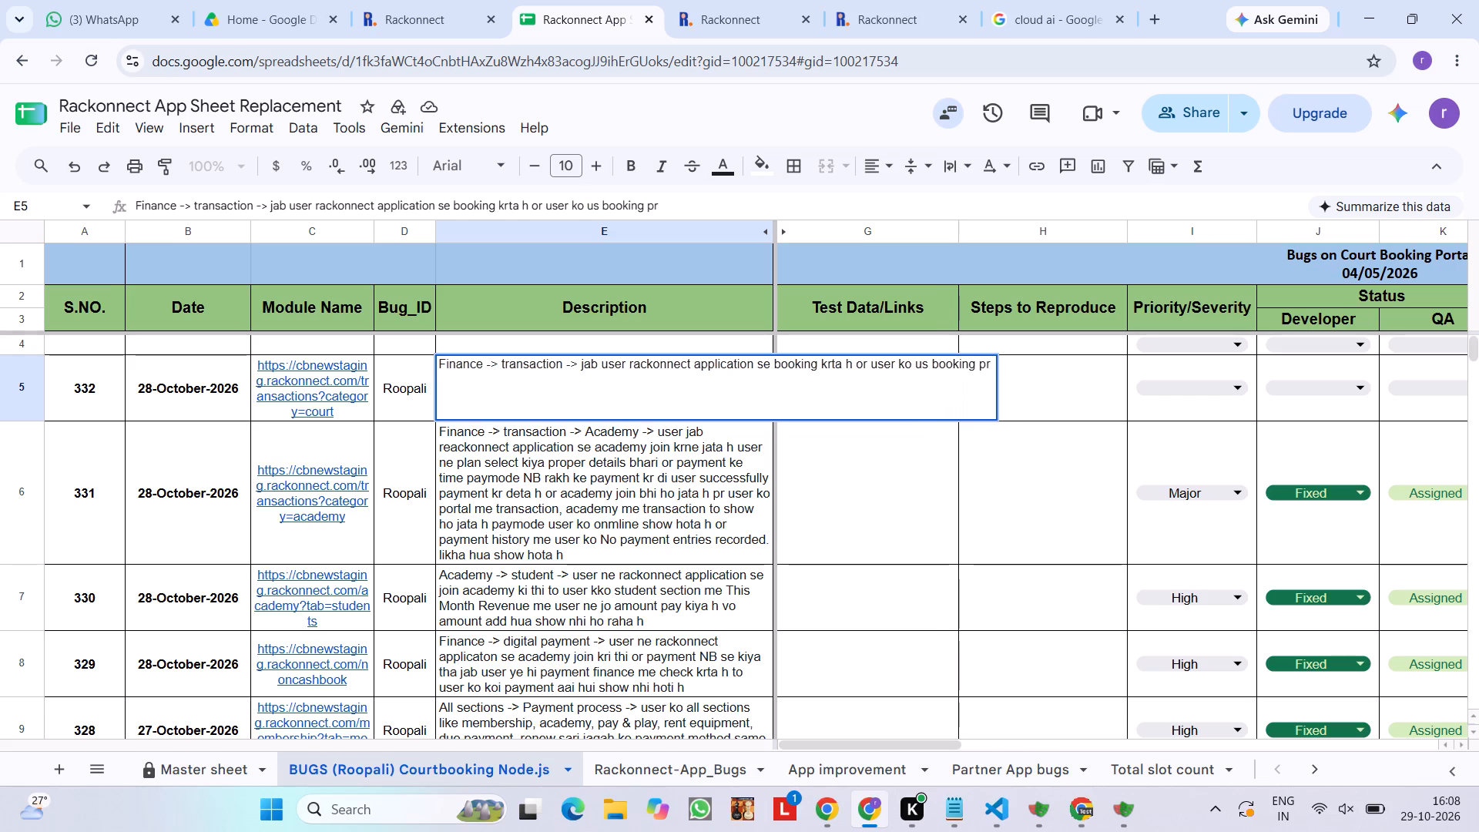
{"action": "type", "text": "10"}
{"action": "type", "text": "%"}
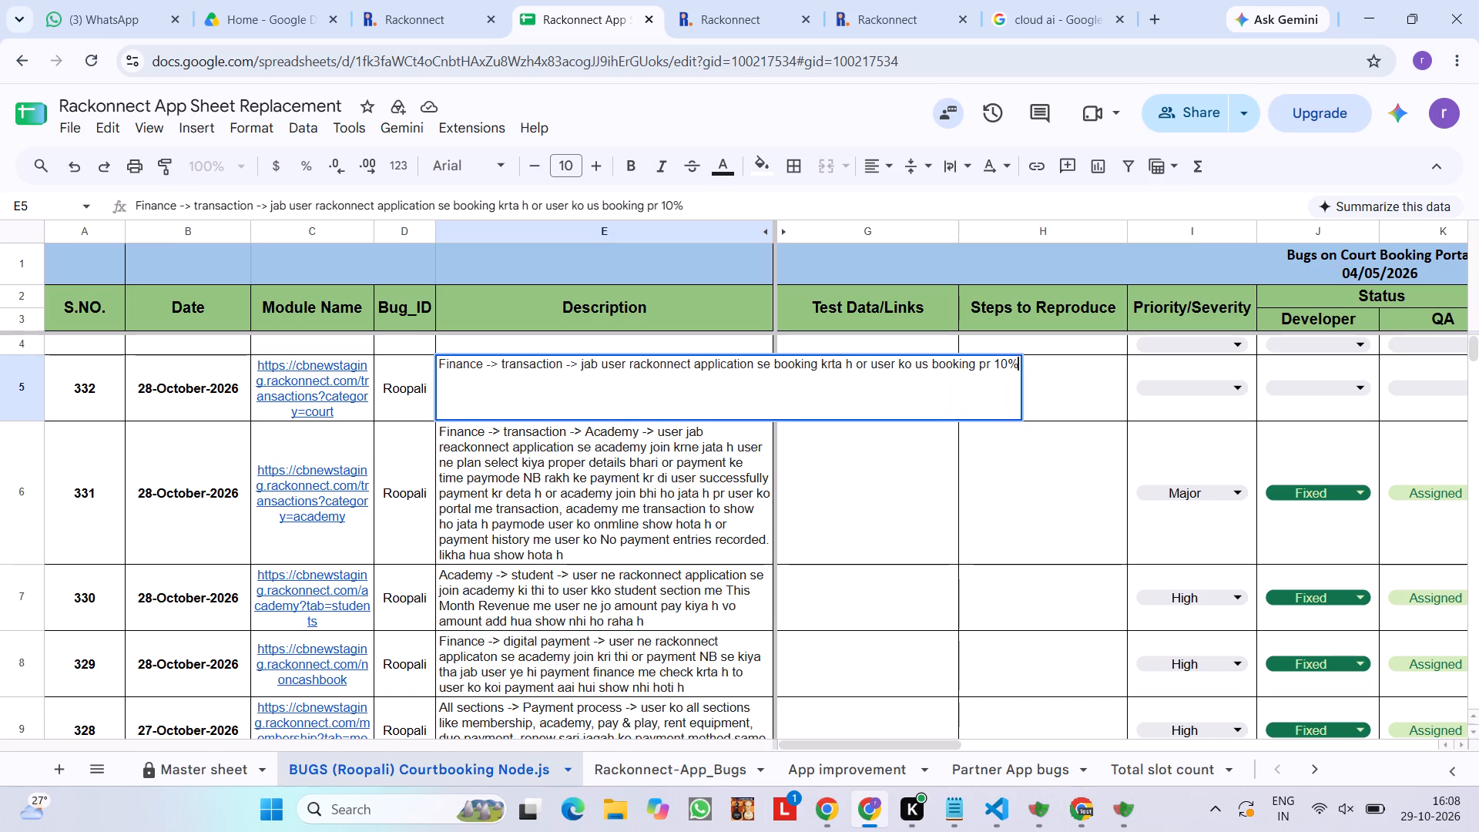
{"action": "key", "text": "space"}
{"action": "type", "text": "flat"}
{"action": "key", "text": "space"}
{"action": "key", "text": "f"}
{"action": "key", "text": "BackSpace"}
{"action": "type", "text": "discount mila"}
{"action": "key", "text": "space"}
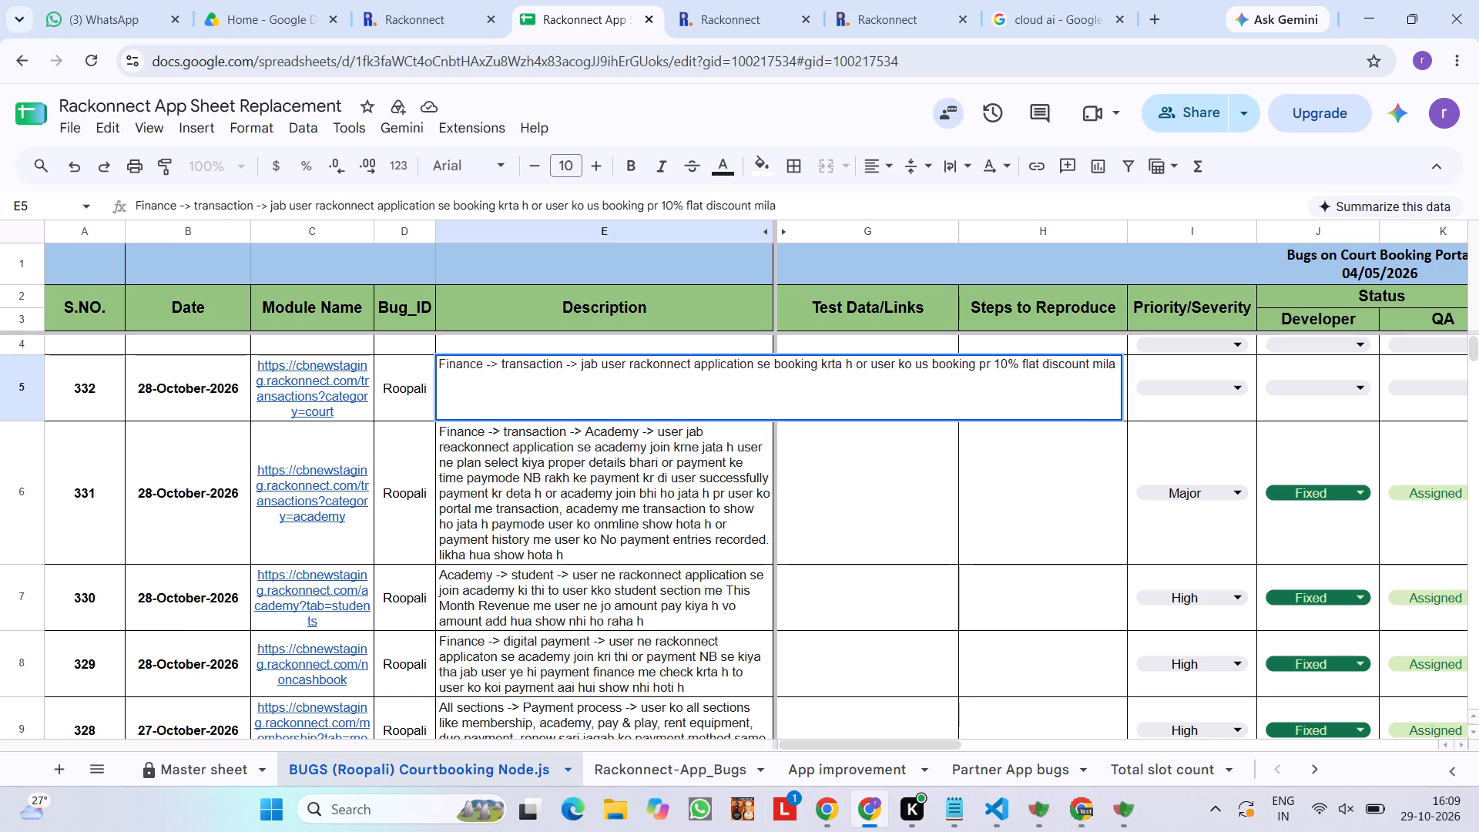
Finish bug 332's Description with "h to user ko jo base discount or GST show ho raha h vo transaction me galat h".
{"action": "type", "text": "h to user ko"}
{"action": "key", "text": "space"}
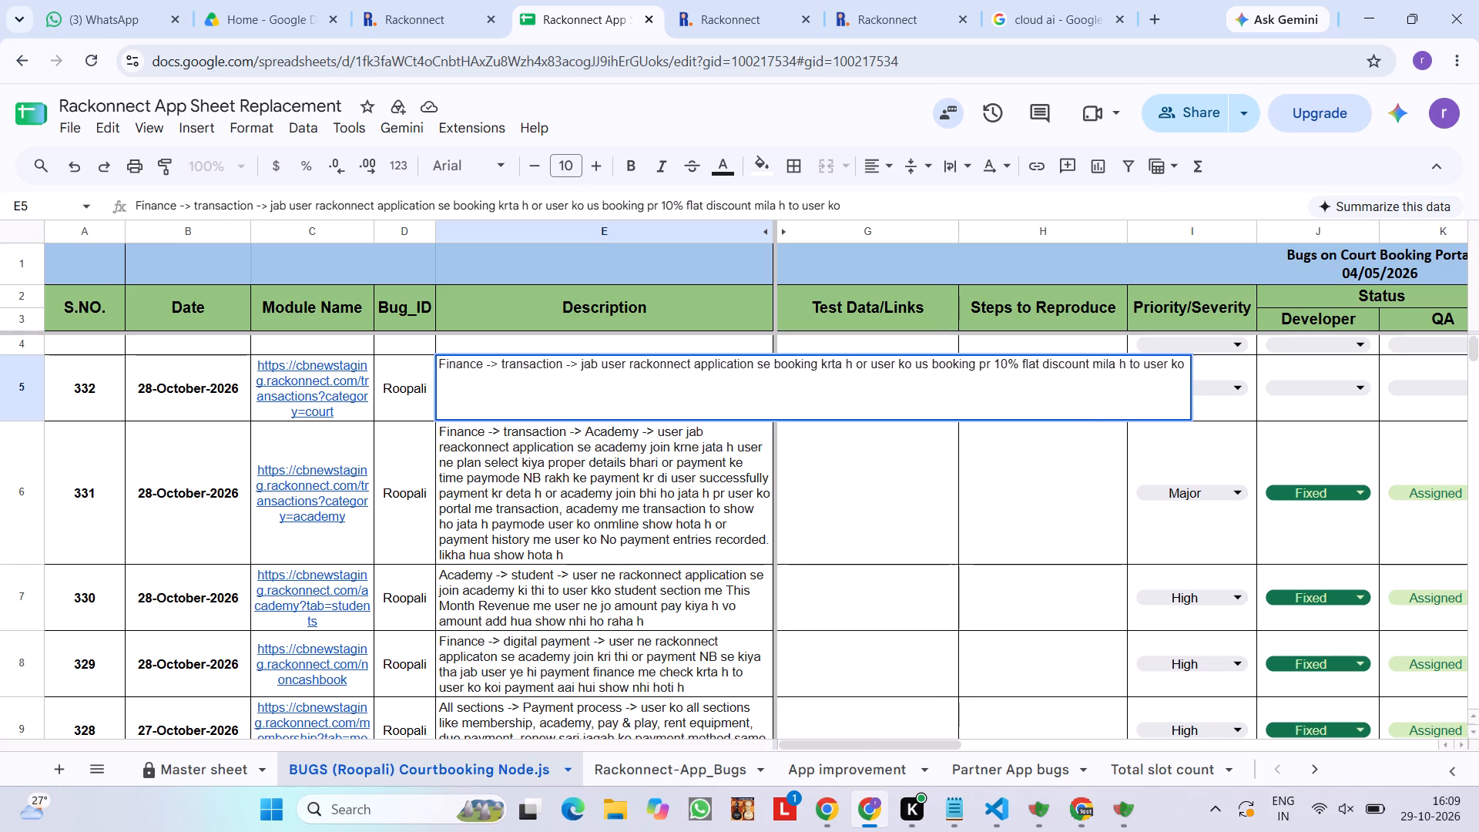
{"action": "key", "text": "d"}
{"action": "key", "text": "BackSpace"}
{"action": "type", "text": "jo"}
{"action": "key", "text": "space"}
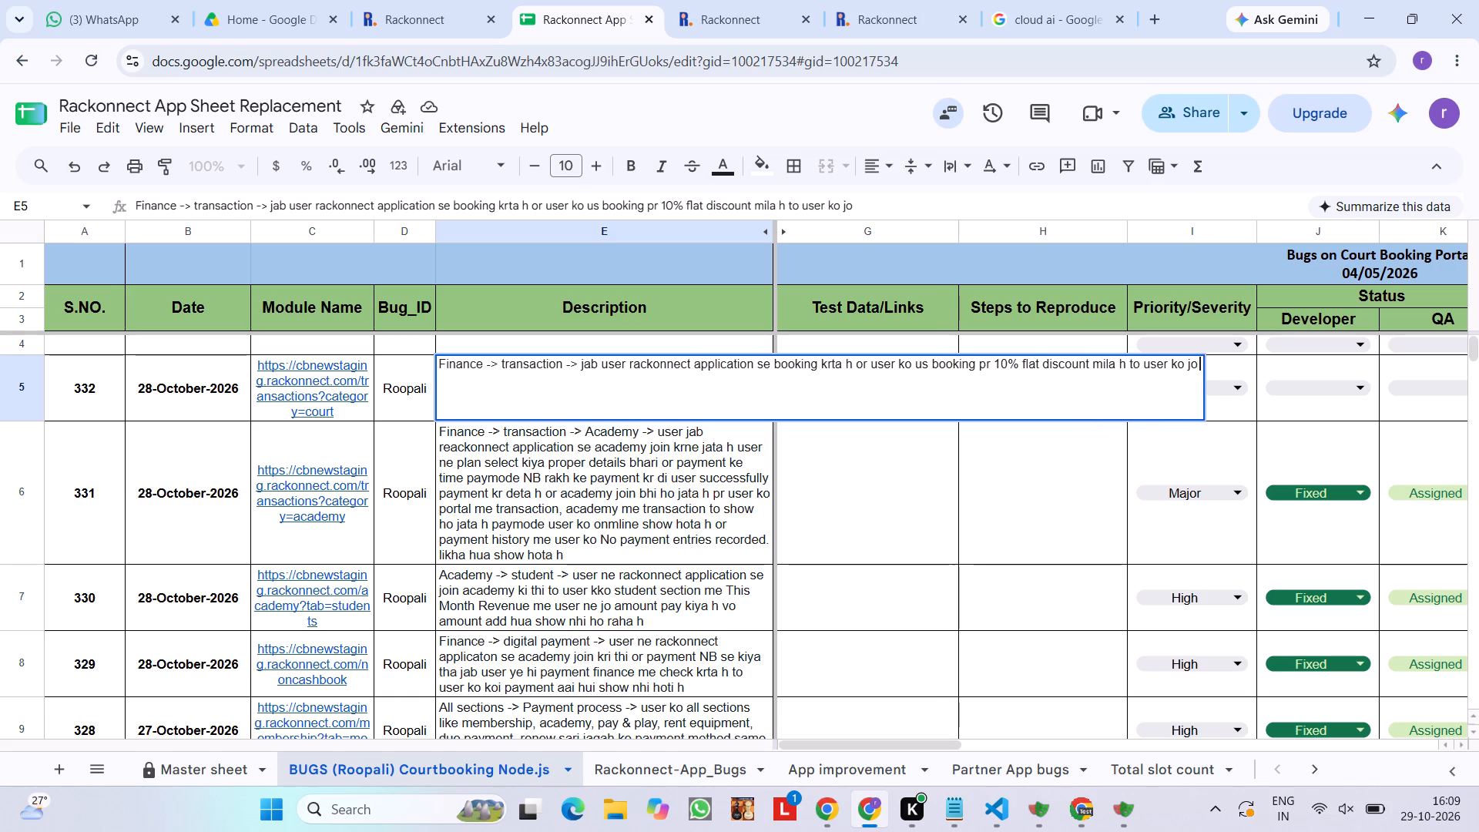
{"action": "type", "text": "base"}
{"action": "key", "text": "space"}
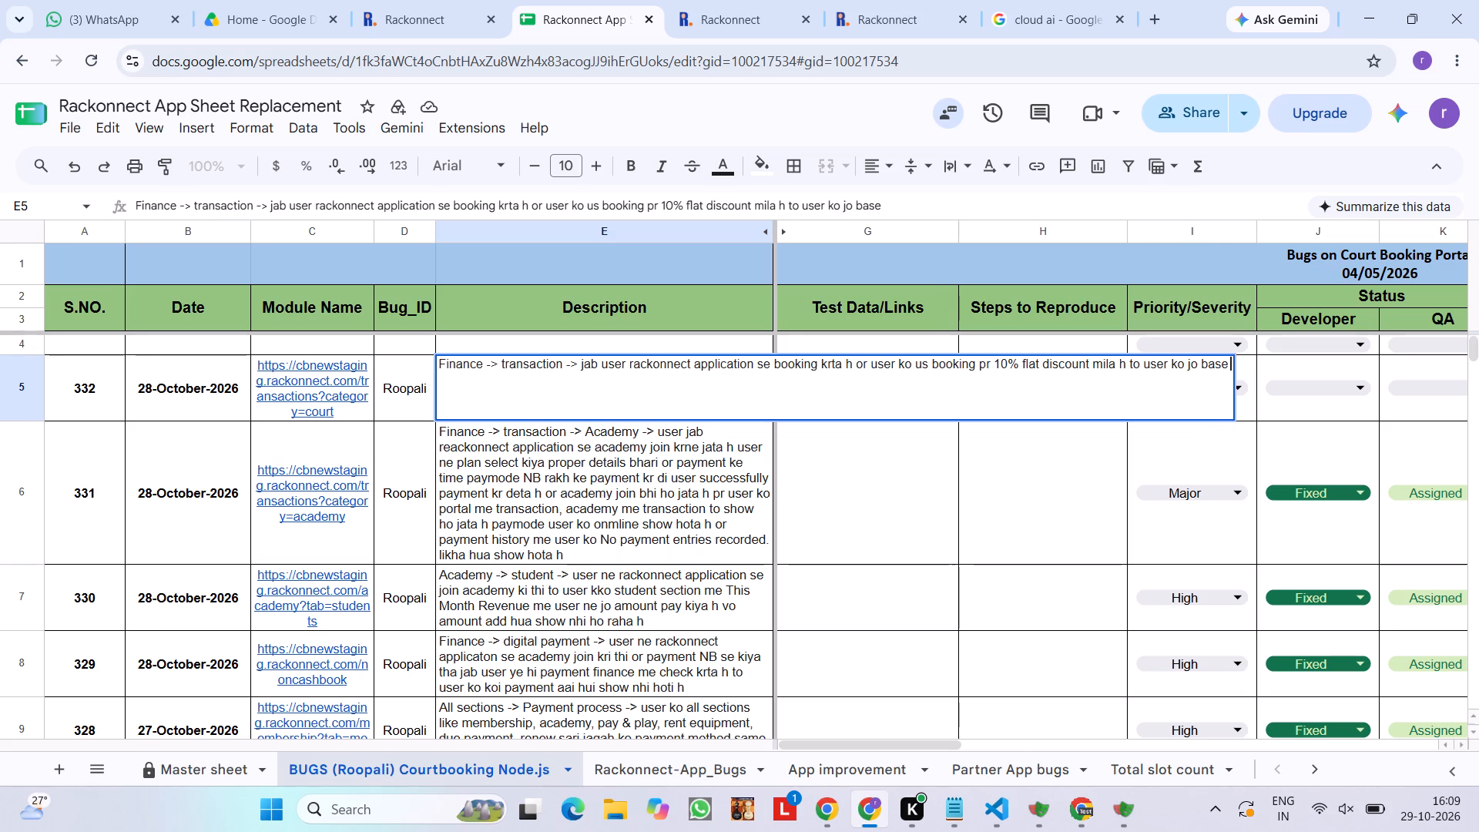
{"action": "type", "text": "discount or"}
{"action": "key", "text": "space"}
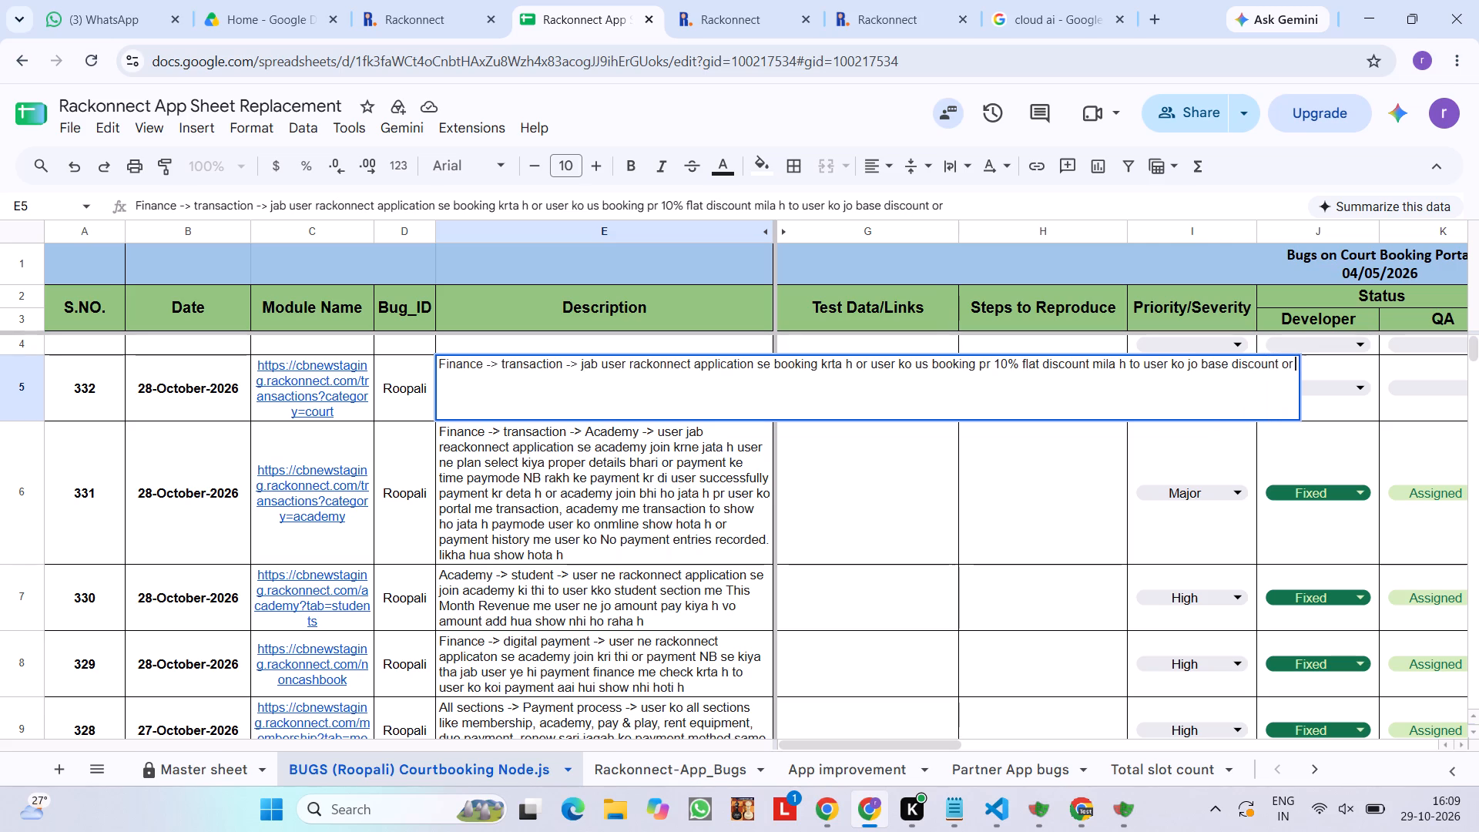
{"action": "type", "text": "GST show ho raha h"}
{"action": "key", "text": "space"}
{"action": "type", "text": "vo"}
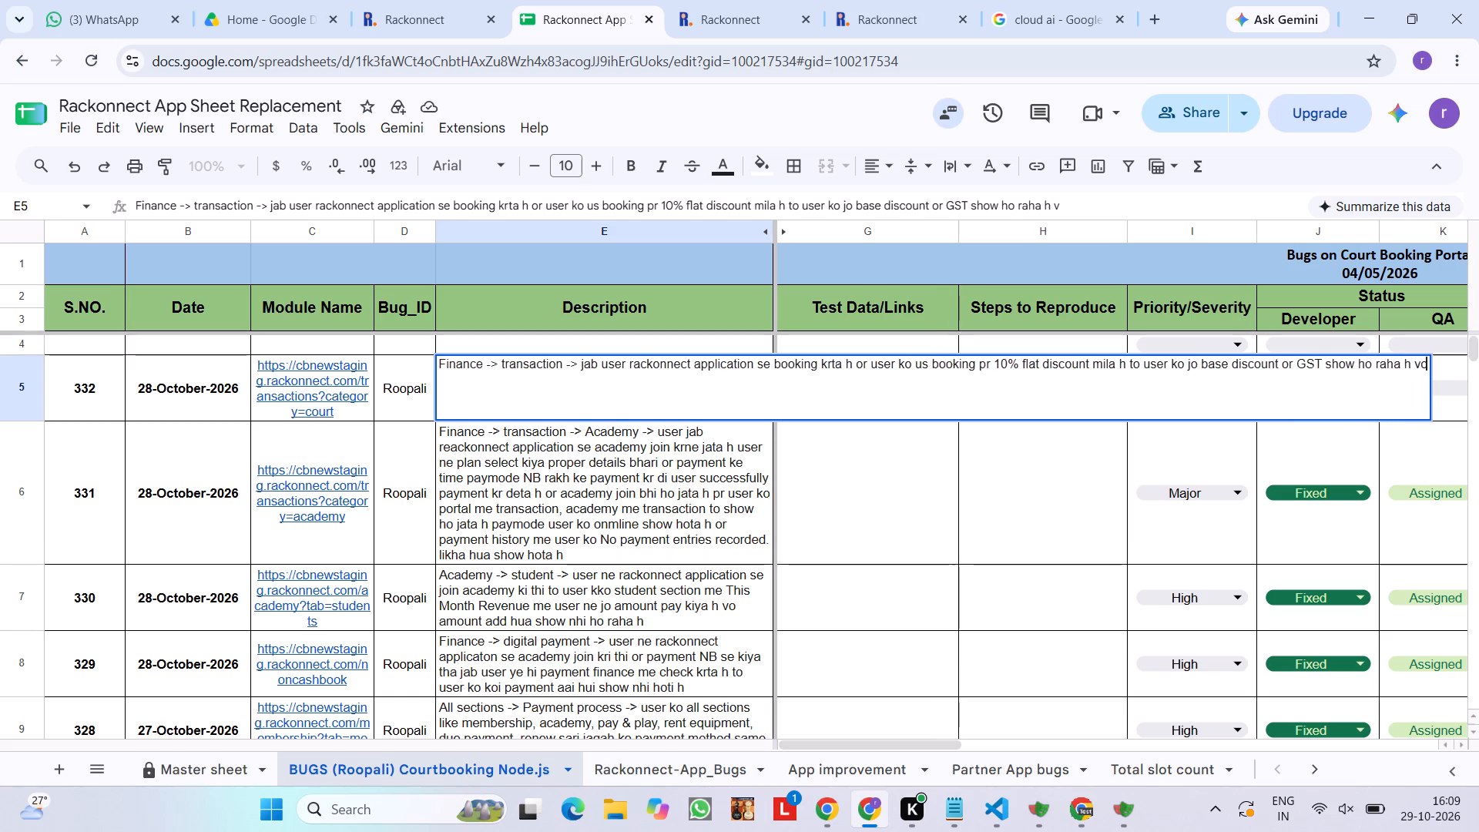
{"action": "key", "text": "space"}
{"action": "type", "text": "transaction me galat h"}
{"action": "key", "text": "space"}
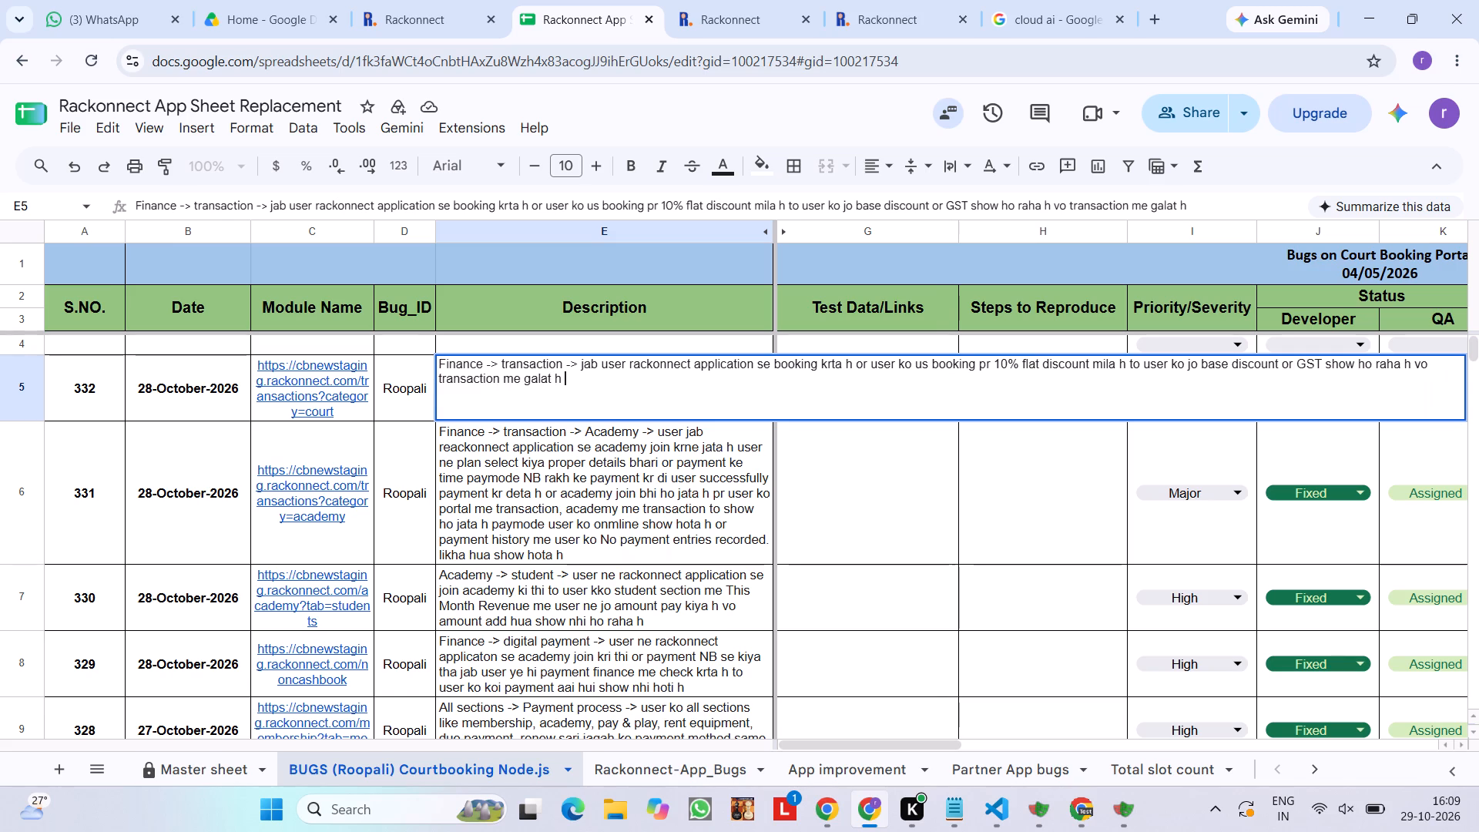
{"action": "type", "text": "sa"}
{"action": "key", "text": "BackSpace"}
{"action": "key", "text": "BackSpace"}
{"action": "key", "text": "Return"}
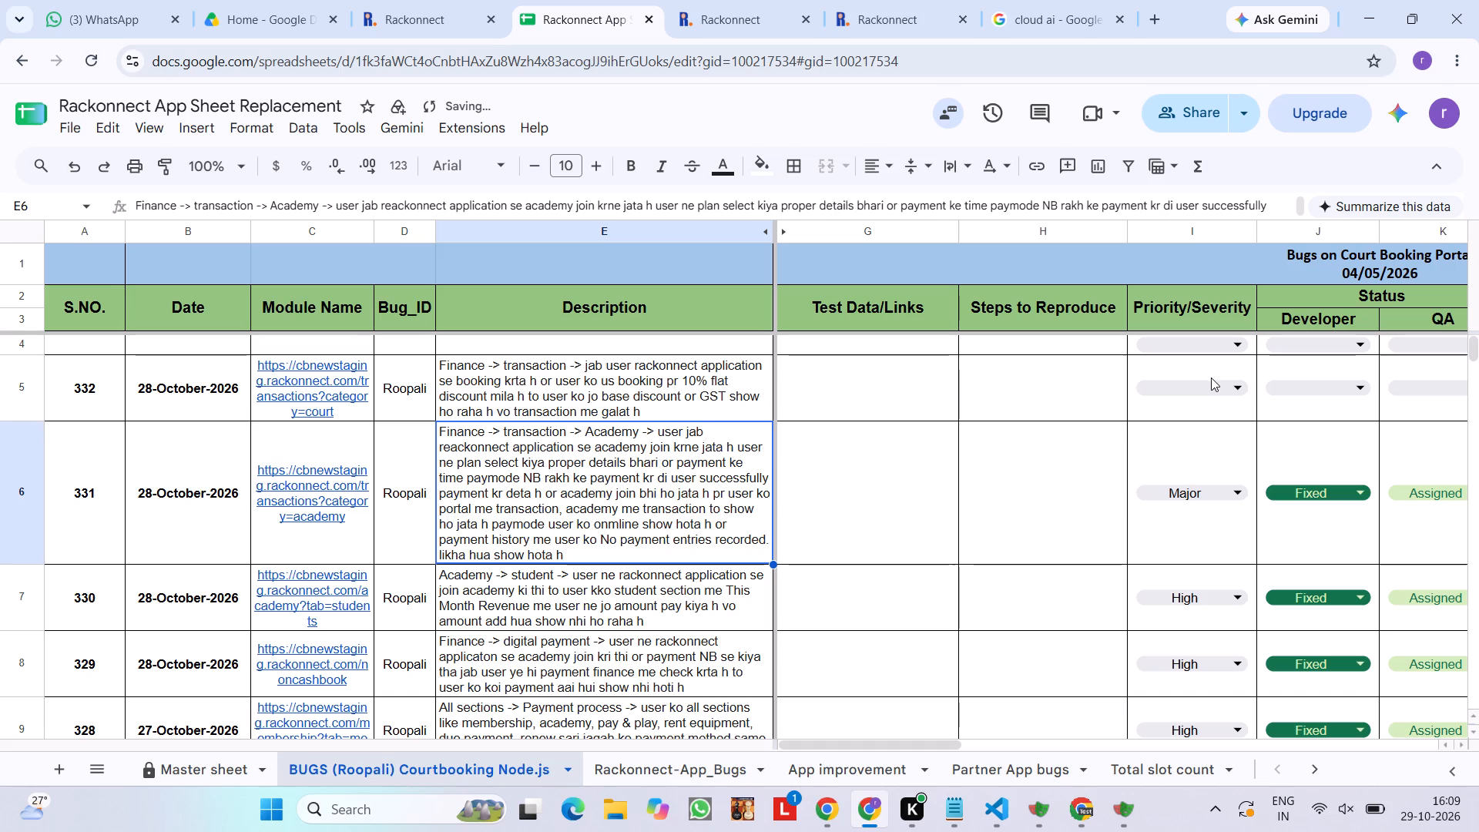
Set bug 332's Priority/Severity to Major and its QA status to Assigned.
{"action": "left_click", "coordinate": [1212, 384]}
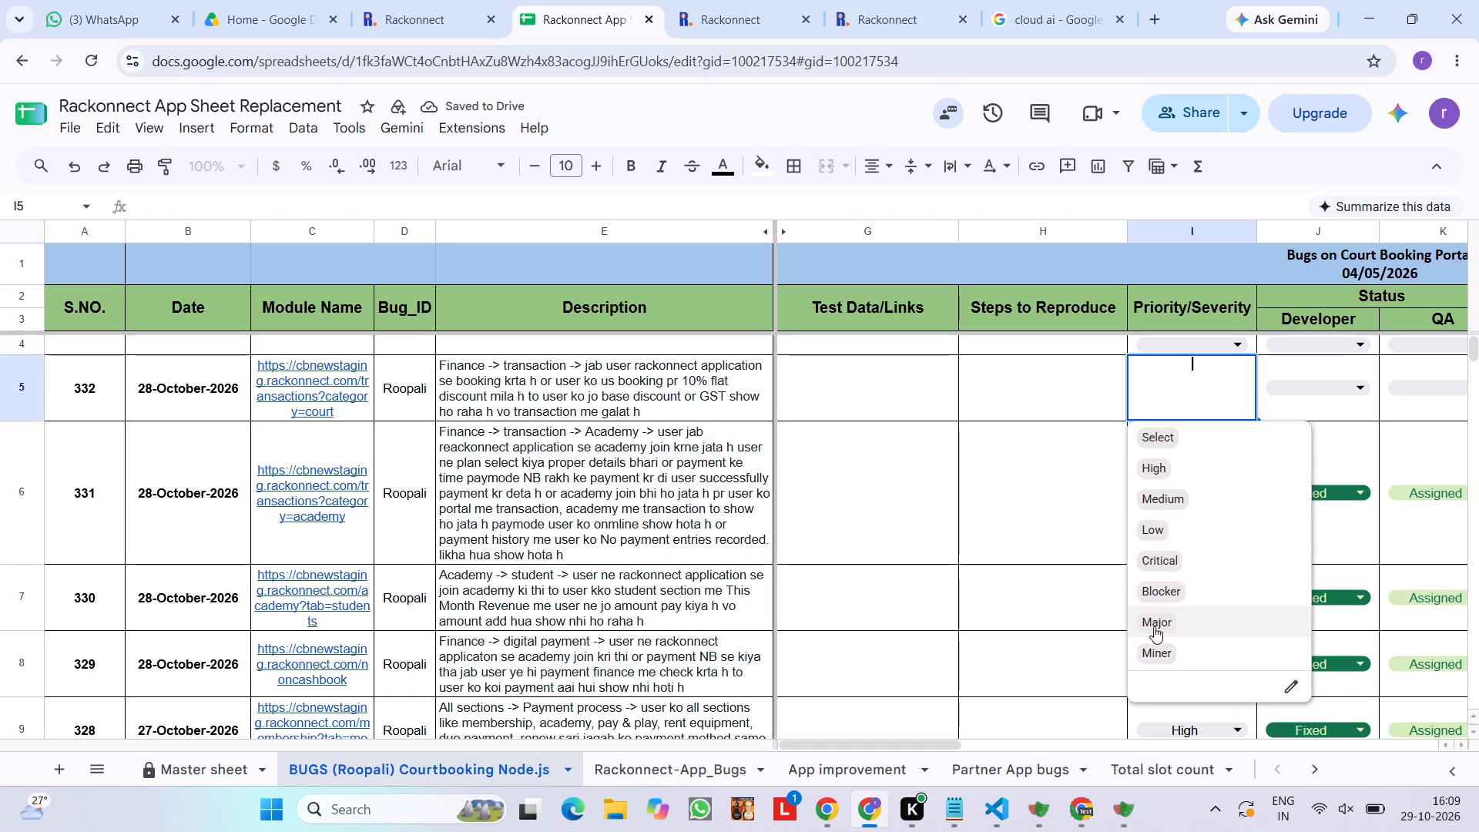
{"action": "left_click", "coordinate": [1155, 628]}
{"action": "left_click", "coordinate": [1447, 384]}
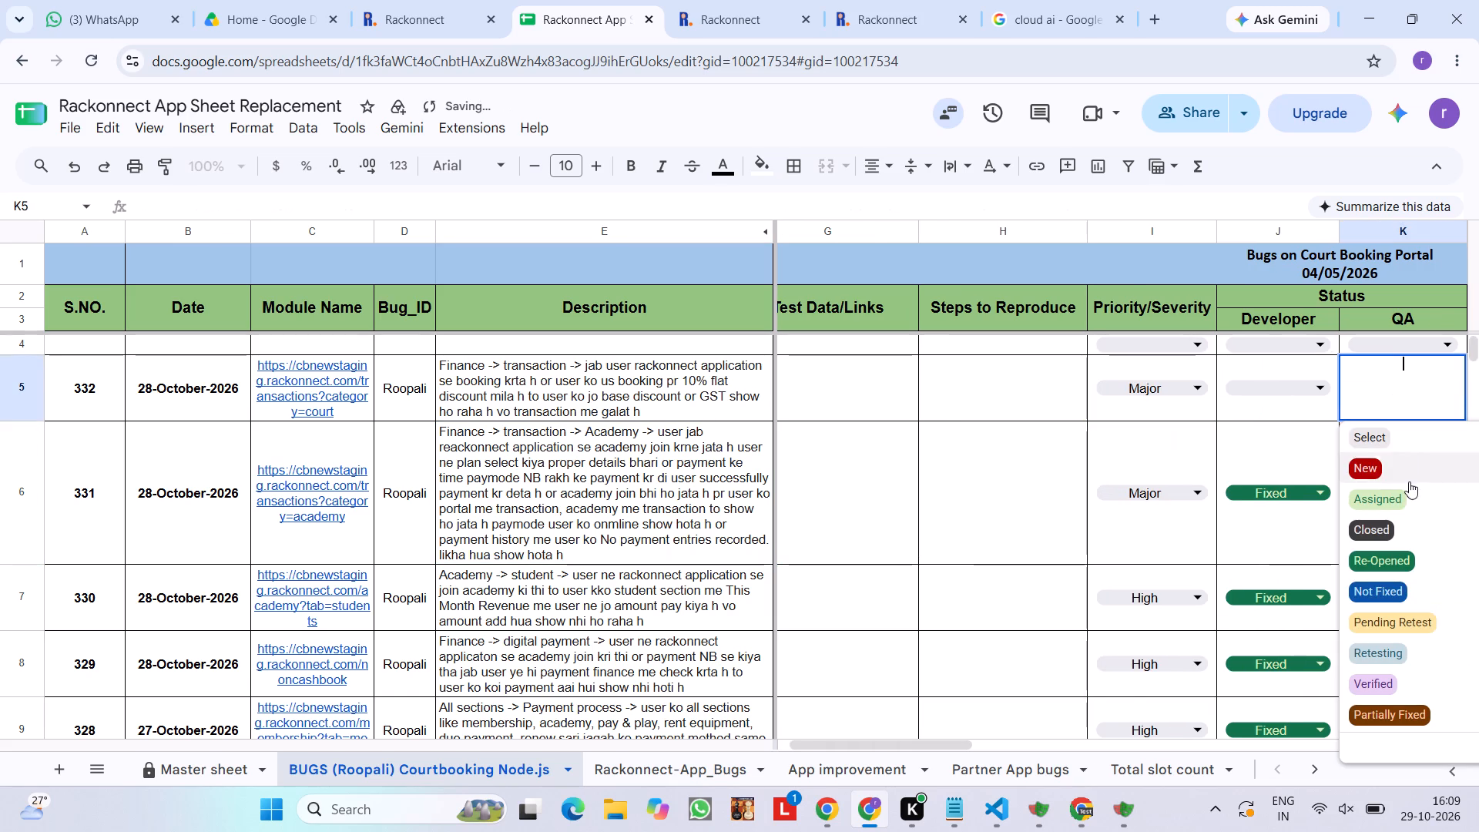
{"action": "left_click", "coordinate": [1405, 468]}
{"action": "left_click", "coordinate": [1387, 381]}
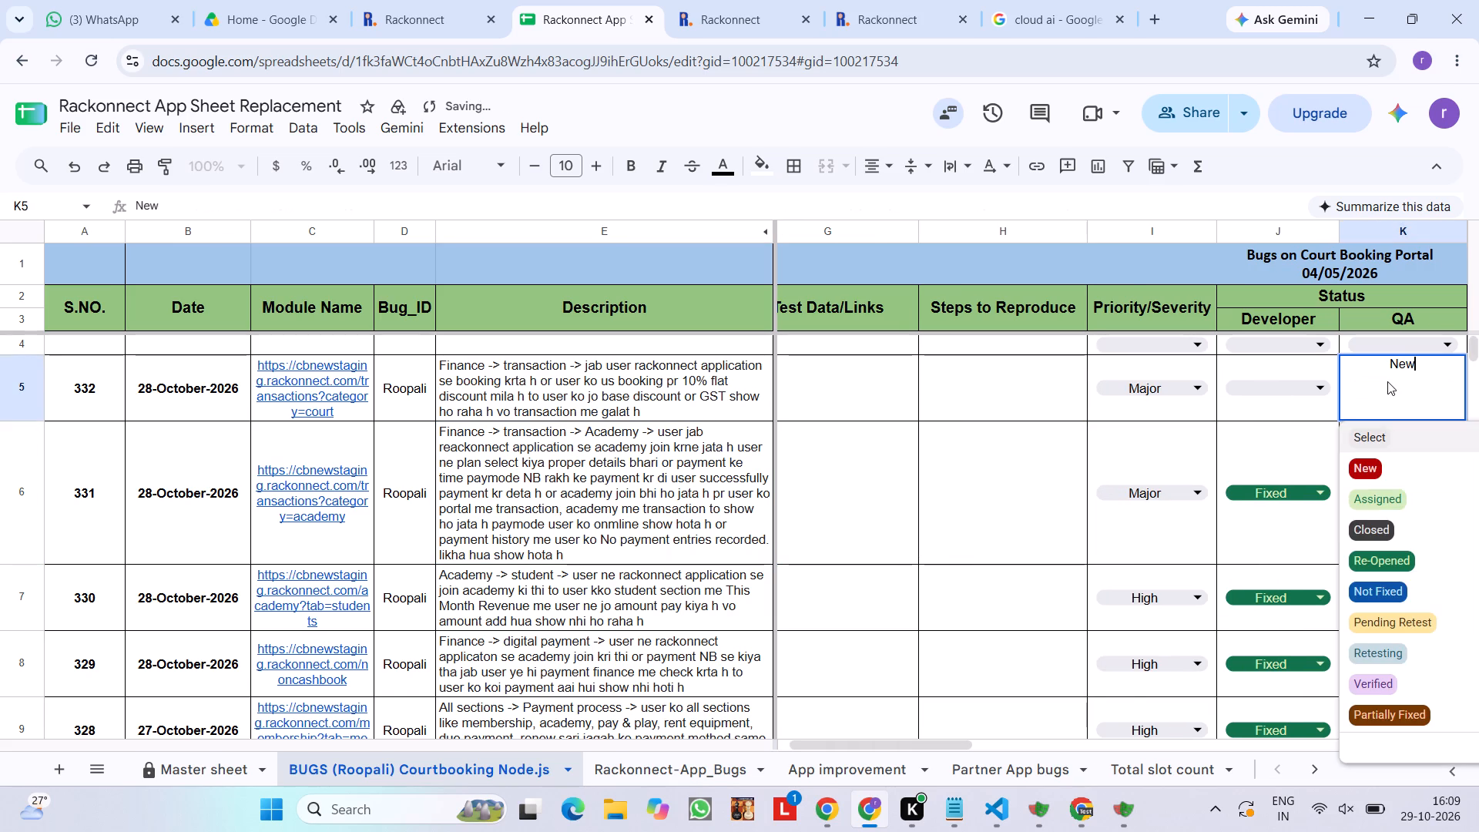
{"action": "left_click", "coordinate": [1369, 499]}
Set bug 332's Dev/Live value to Dev.
{"action": "scroll", "coordinate": [1369, 499], "scroll_direction": "left", "scroll_amount": 4}
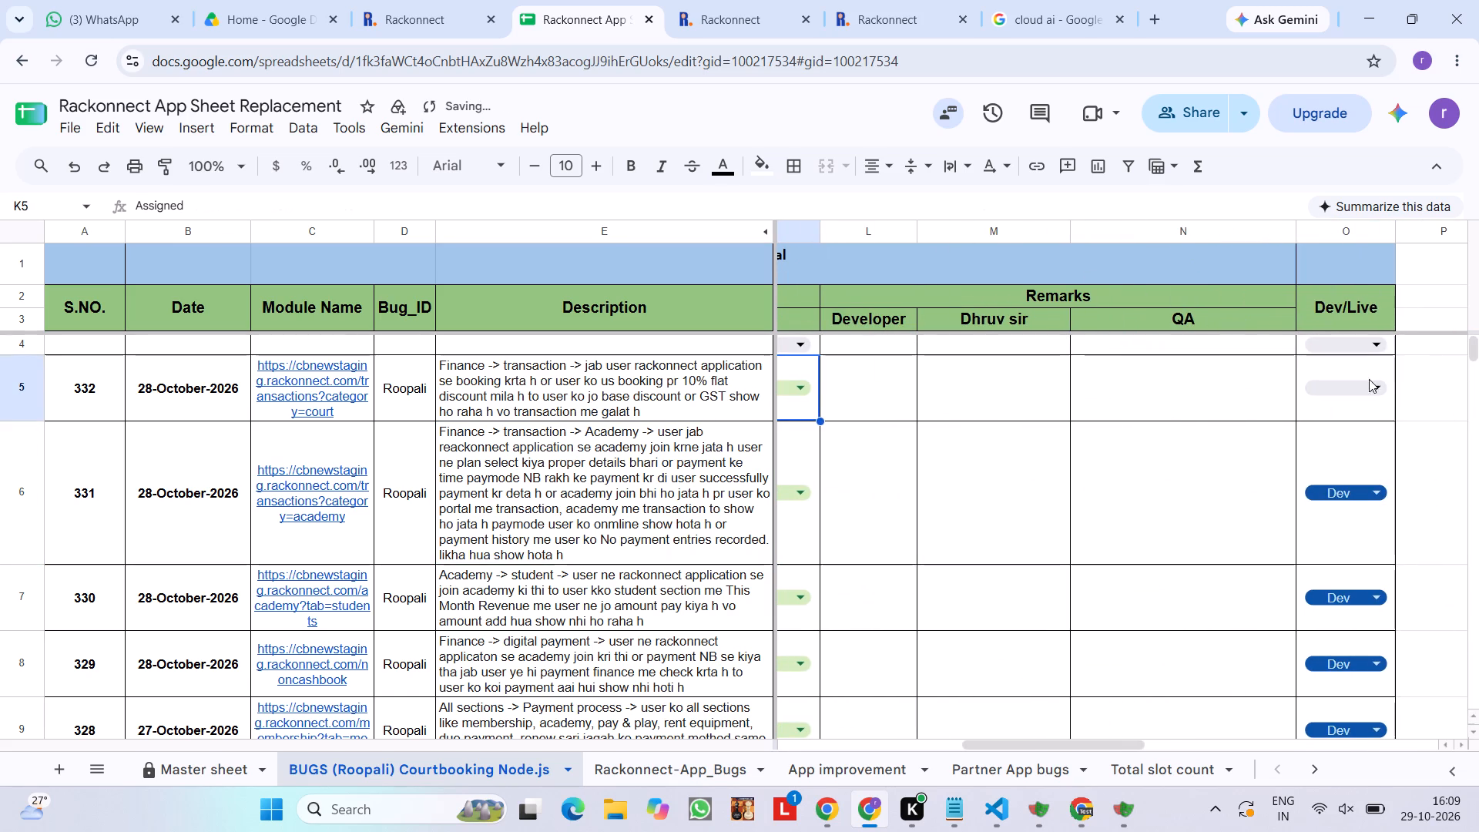
{"action": "left_click", "coordinate": [1363, 388]}
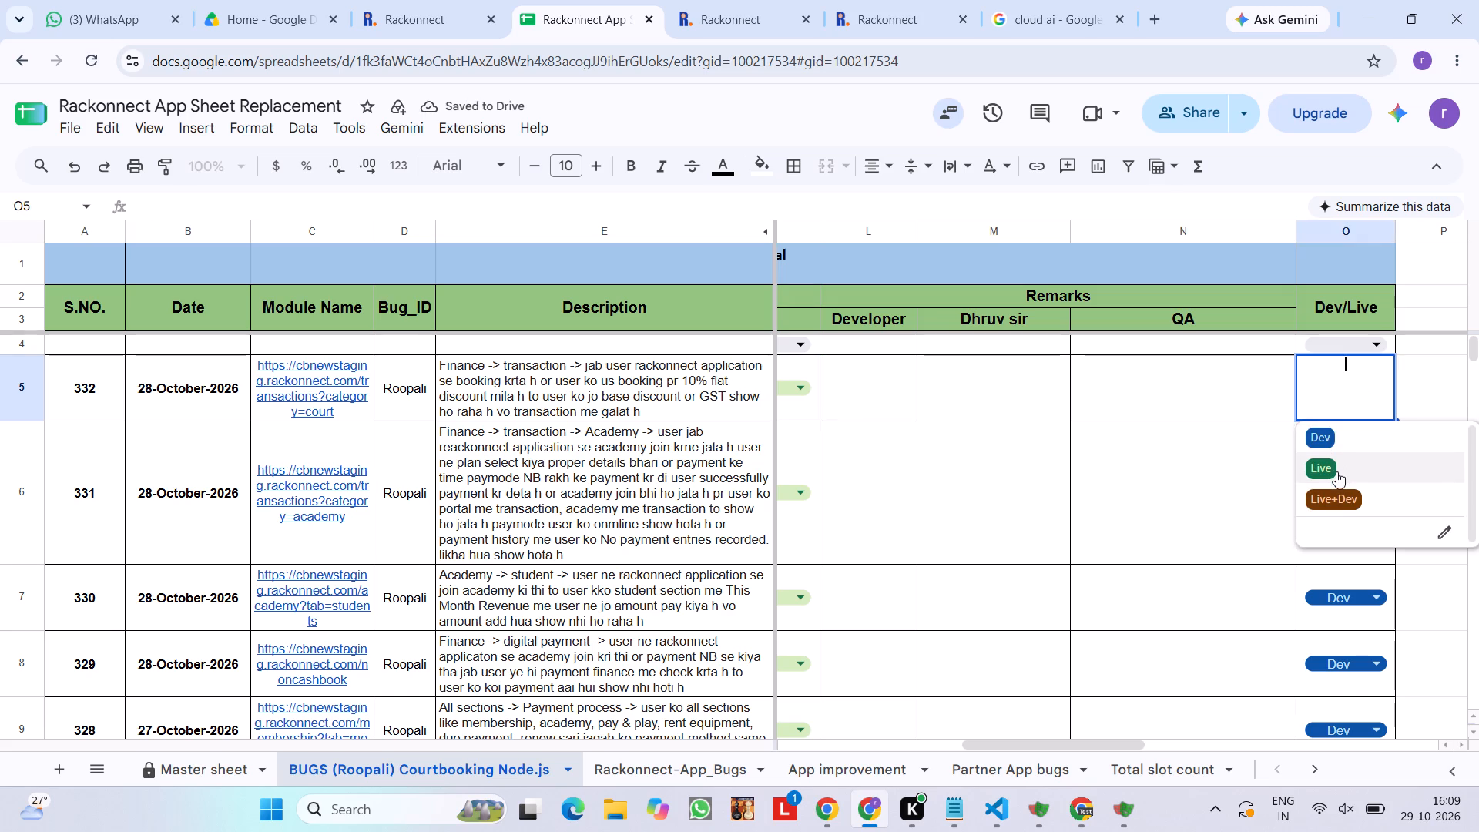
{"action": "left_click", "coordinate": [1341, 438]}
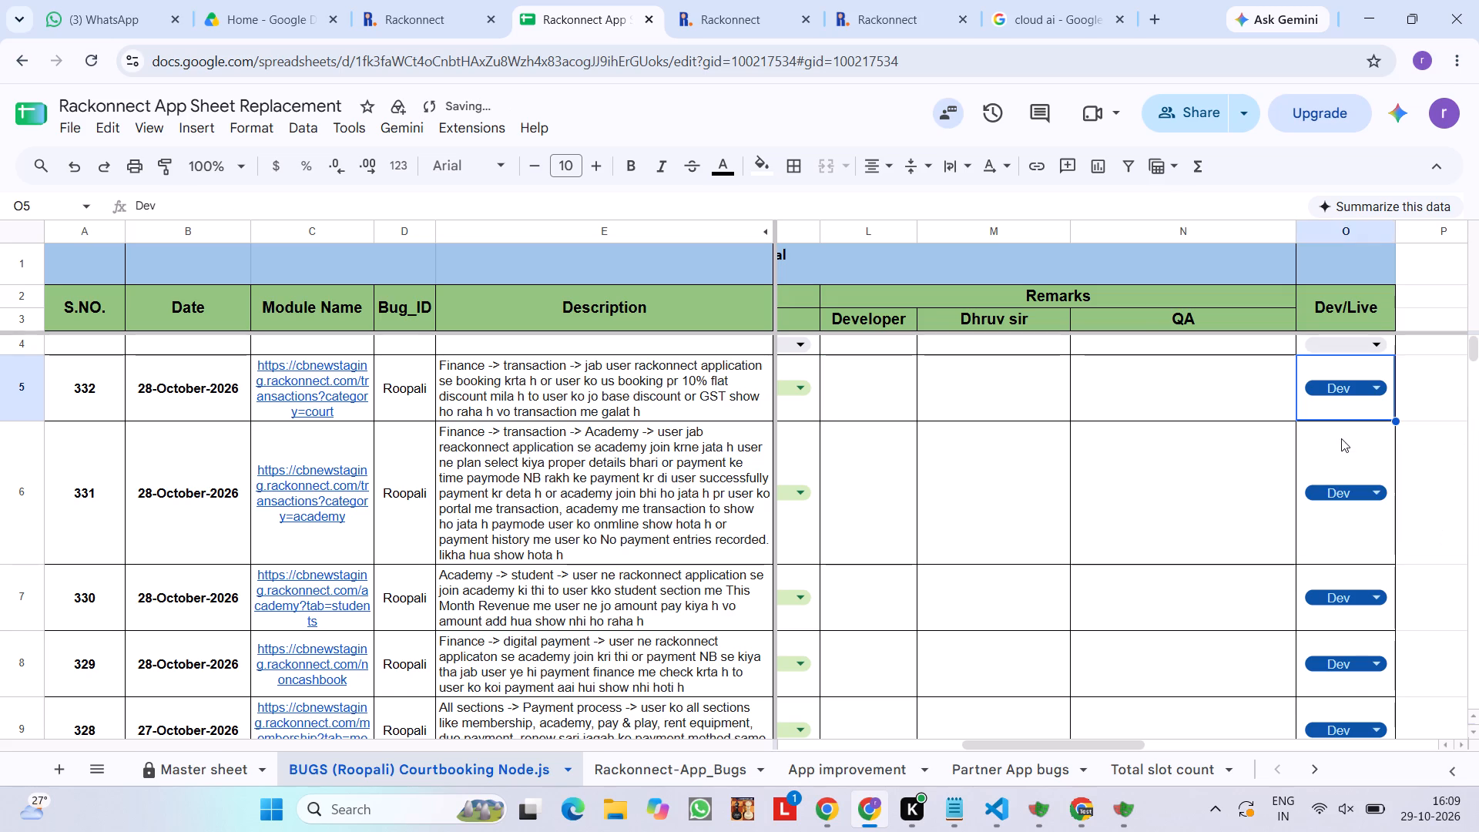
{"action": "scroll", "coordinate": [1065, 473], "scroll_direction": "right", "scroll_amount": 4}
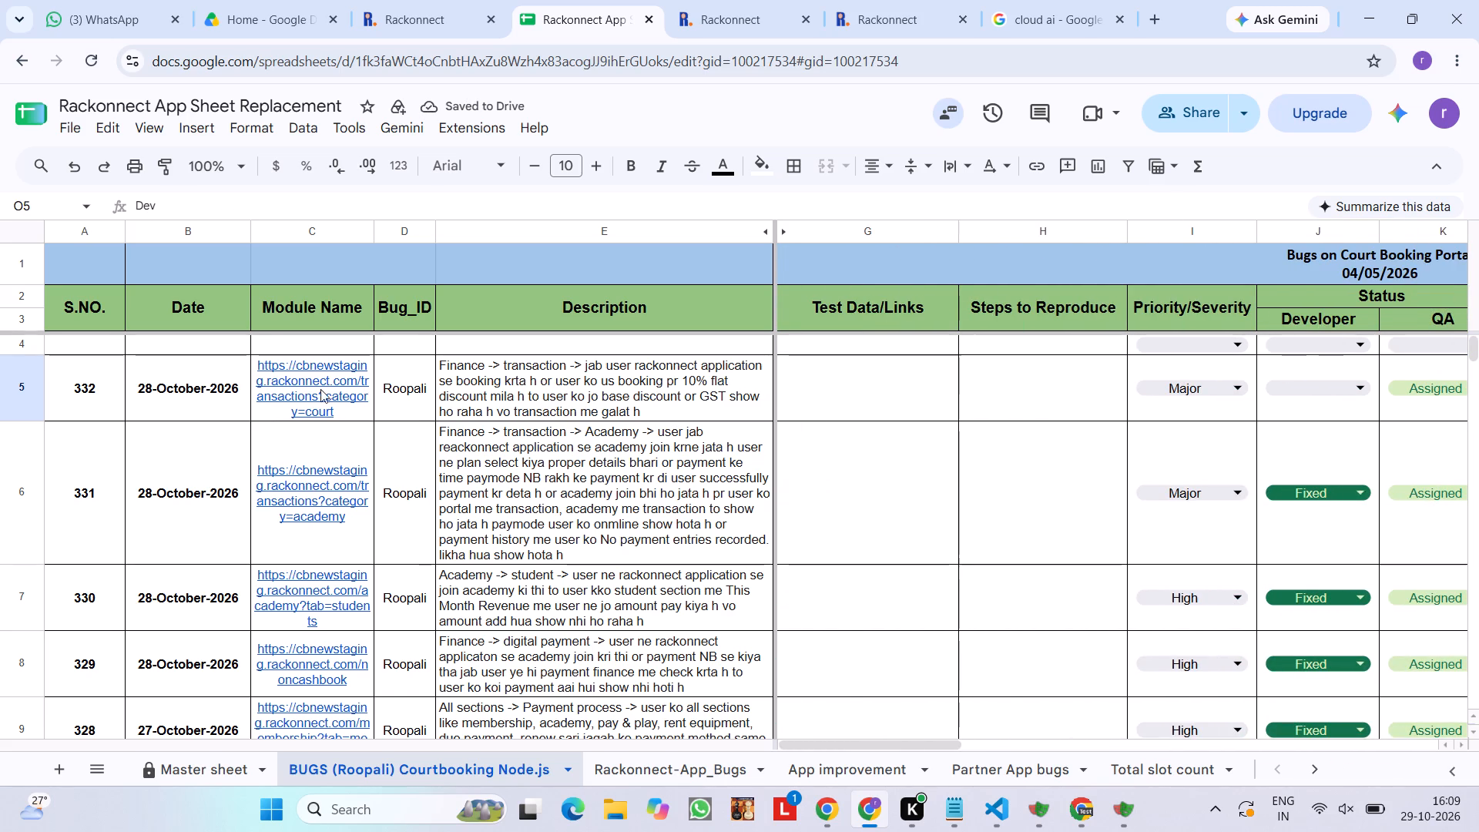
{"action": "left_click", "coordinate": [81, 348]}
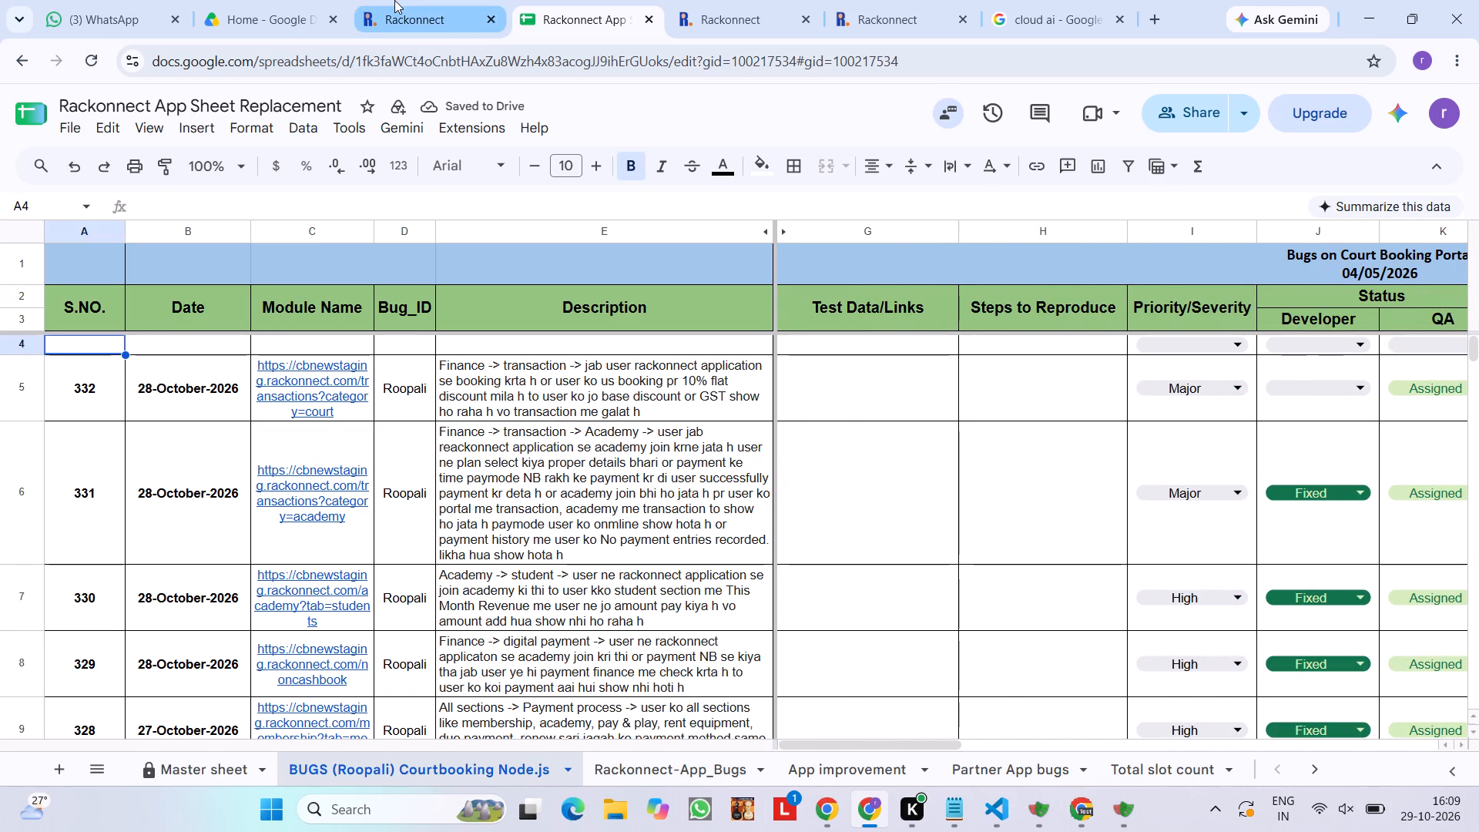
Capture a rectangular screenshot of the Manage Slots page with the Booking Details window open, including the page address.
{"action": "left_click", "coordinate": [724, 0]}
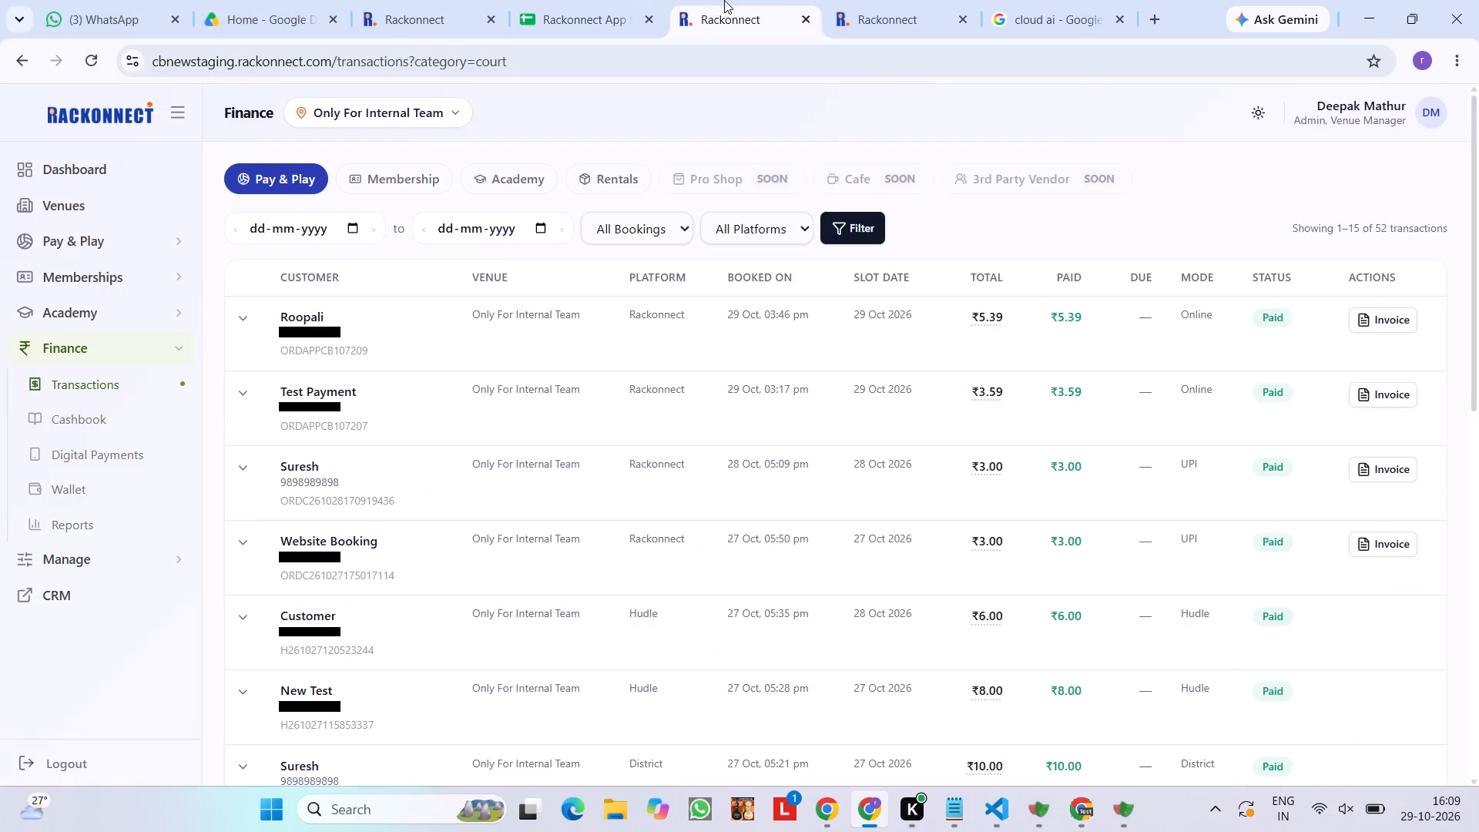
{"action": "left_click", "coordinate": [834, 0]}
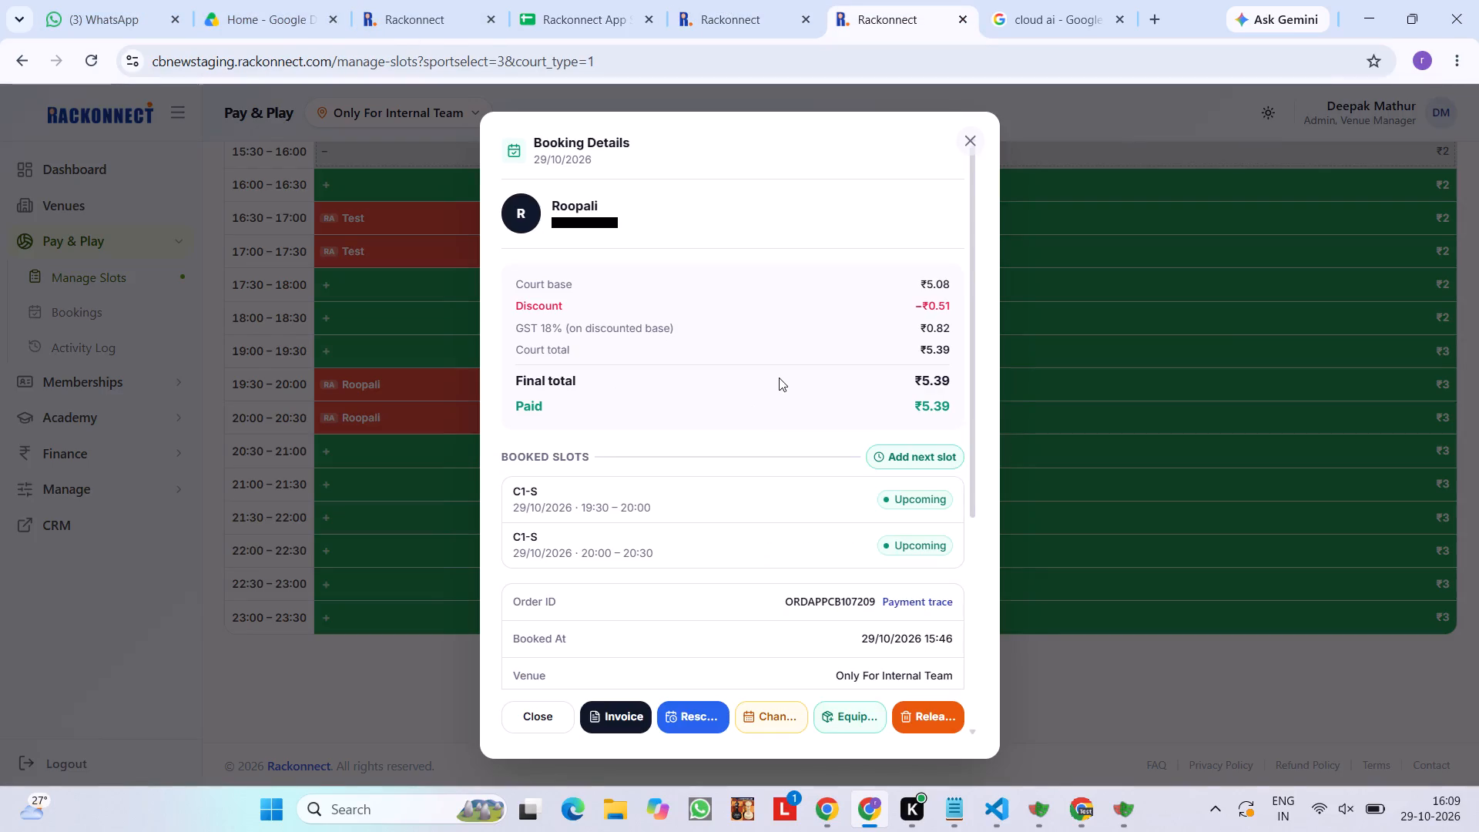
{"action": "key", "text": "shift+super+s"}
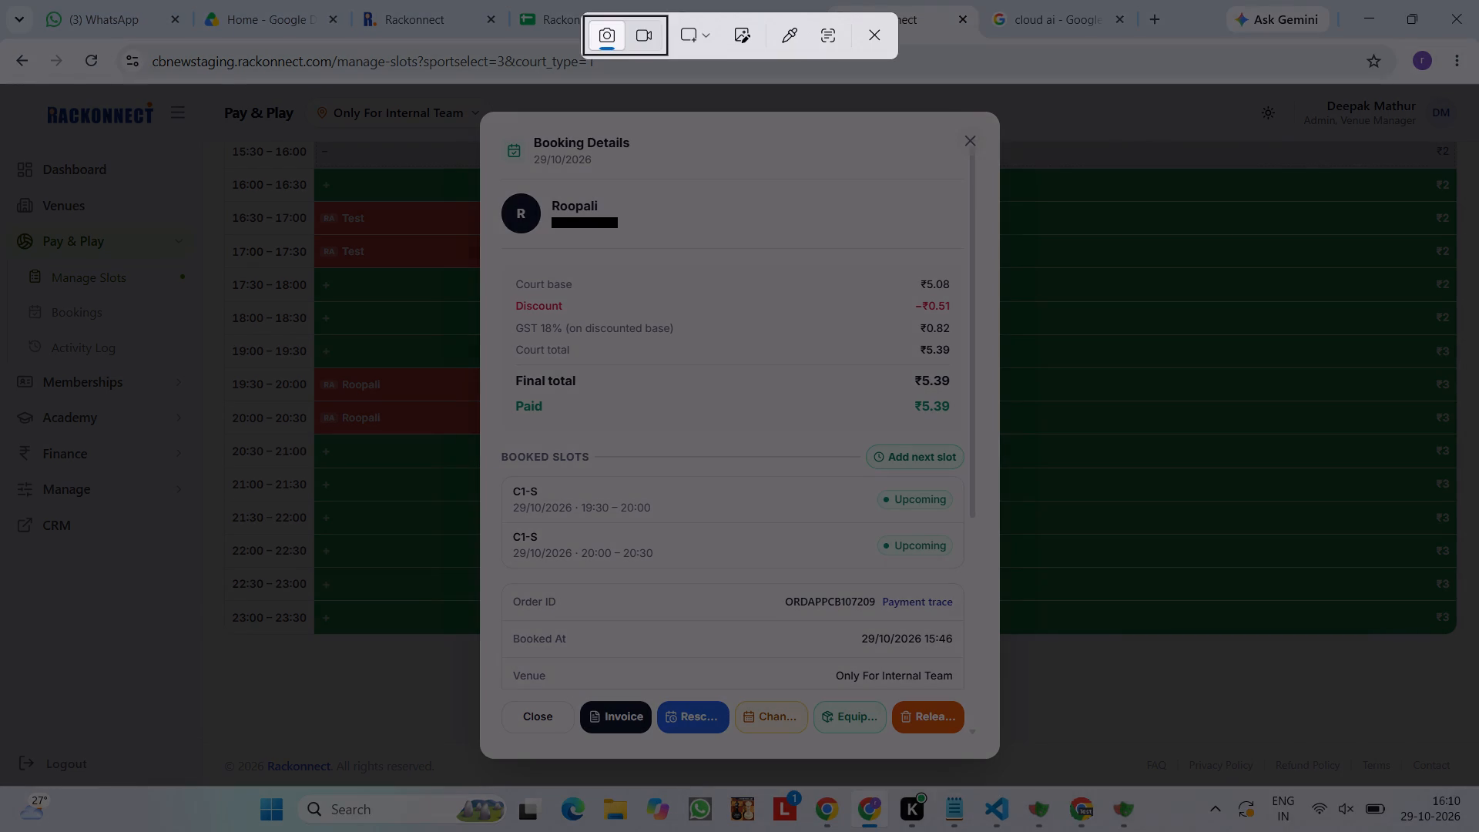
{"action": "left_click_drag", "start_coordinate": [0, 32], "coordinate": [1478, 798]}
{"action": "scroll", "coordinate": [400, 252], "scroll_direction": "right", "scroll_amount": 2}
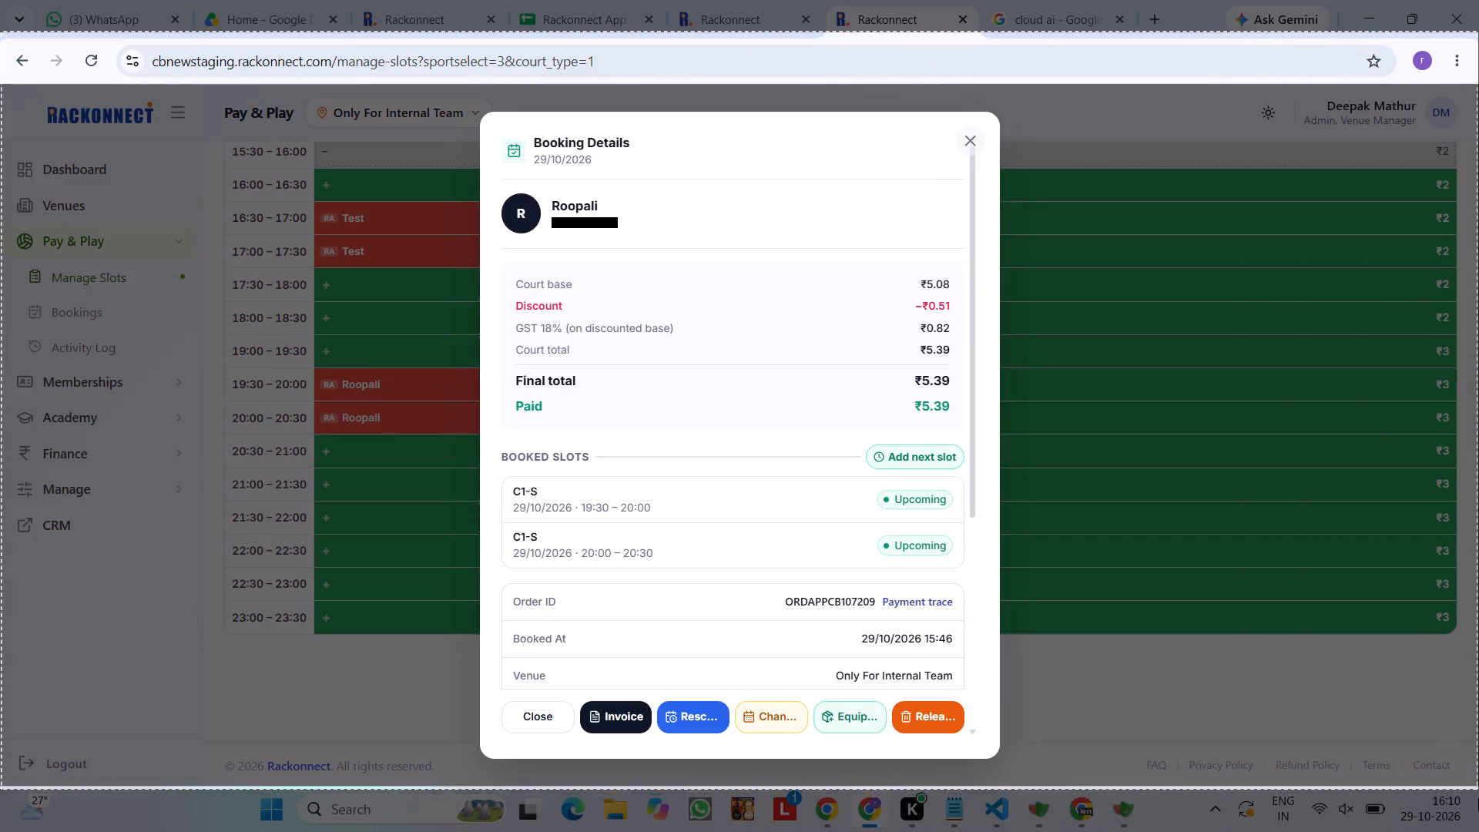
{"action": "left_click_drag", "start_coordinate": [1478, 798], "coordinate": [1478, 786]}
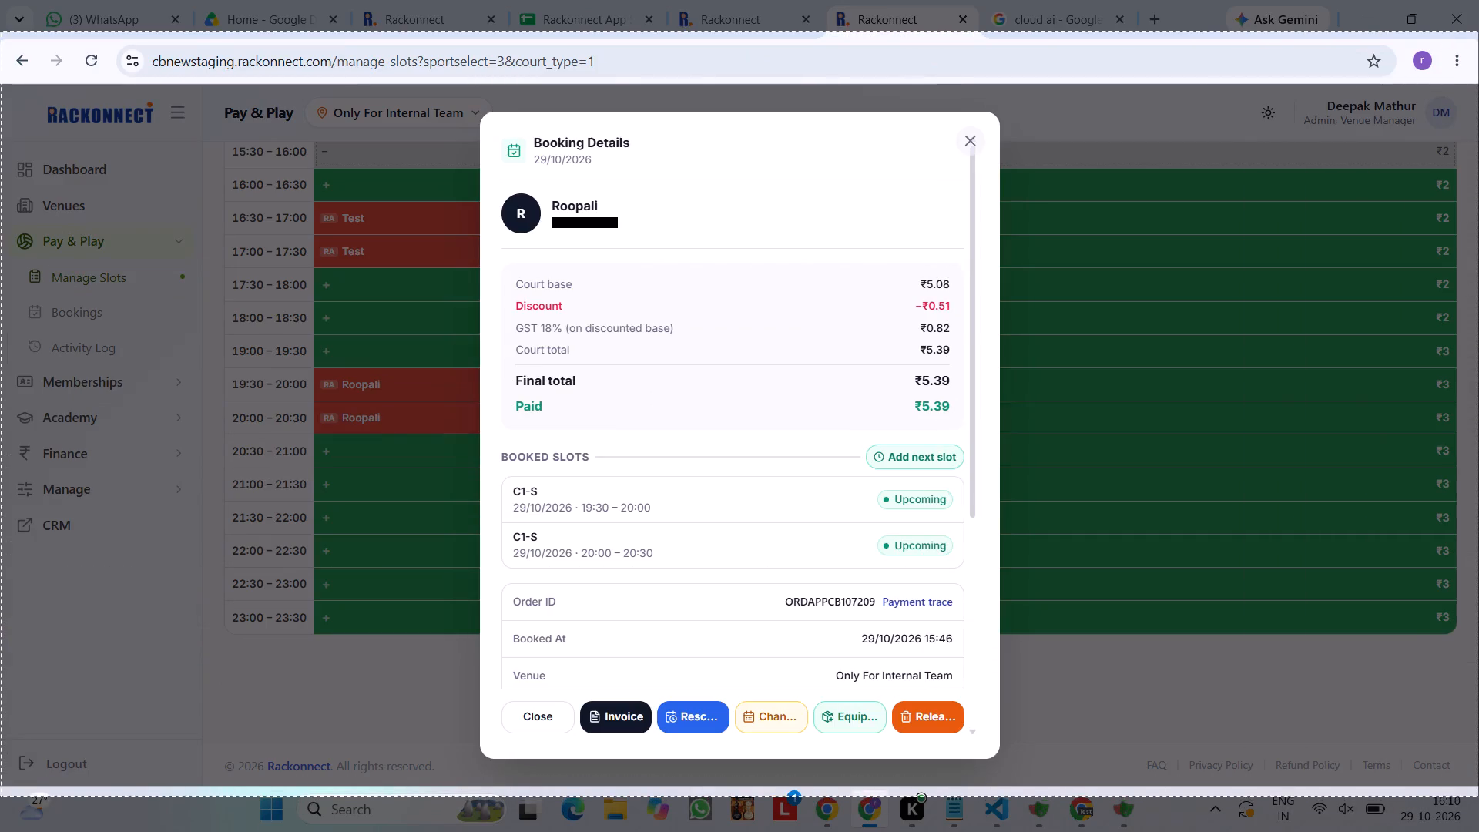
{"action": "left_click_drag", "start_coordinate": [1478, 786], "coordinate": [1478, 791]}
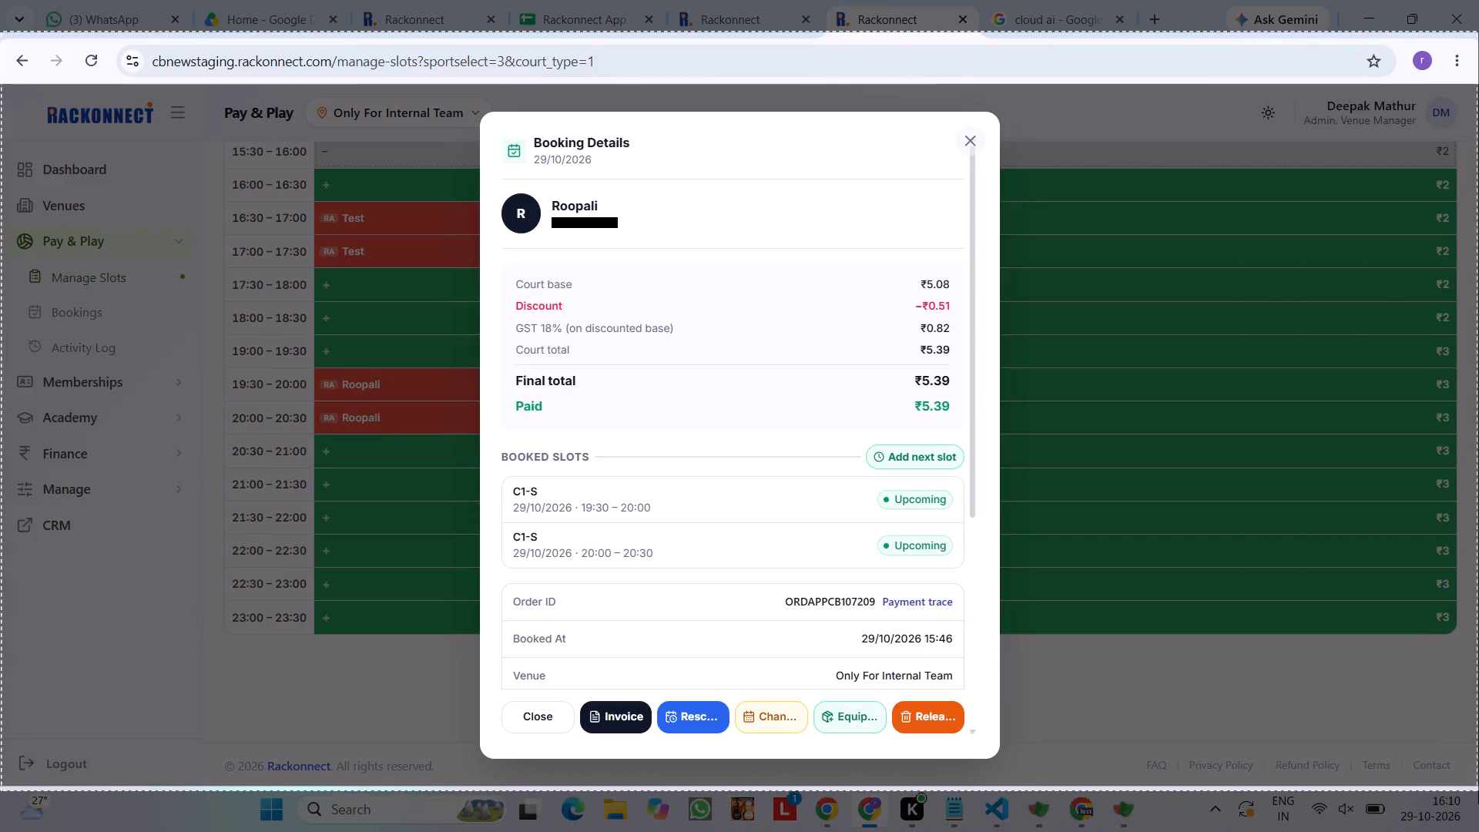
{"action": "left_click_drag", "start_coordinate": [1478, 791], "coordinate": [1478, 793]}
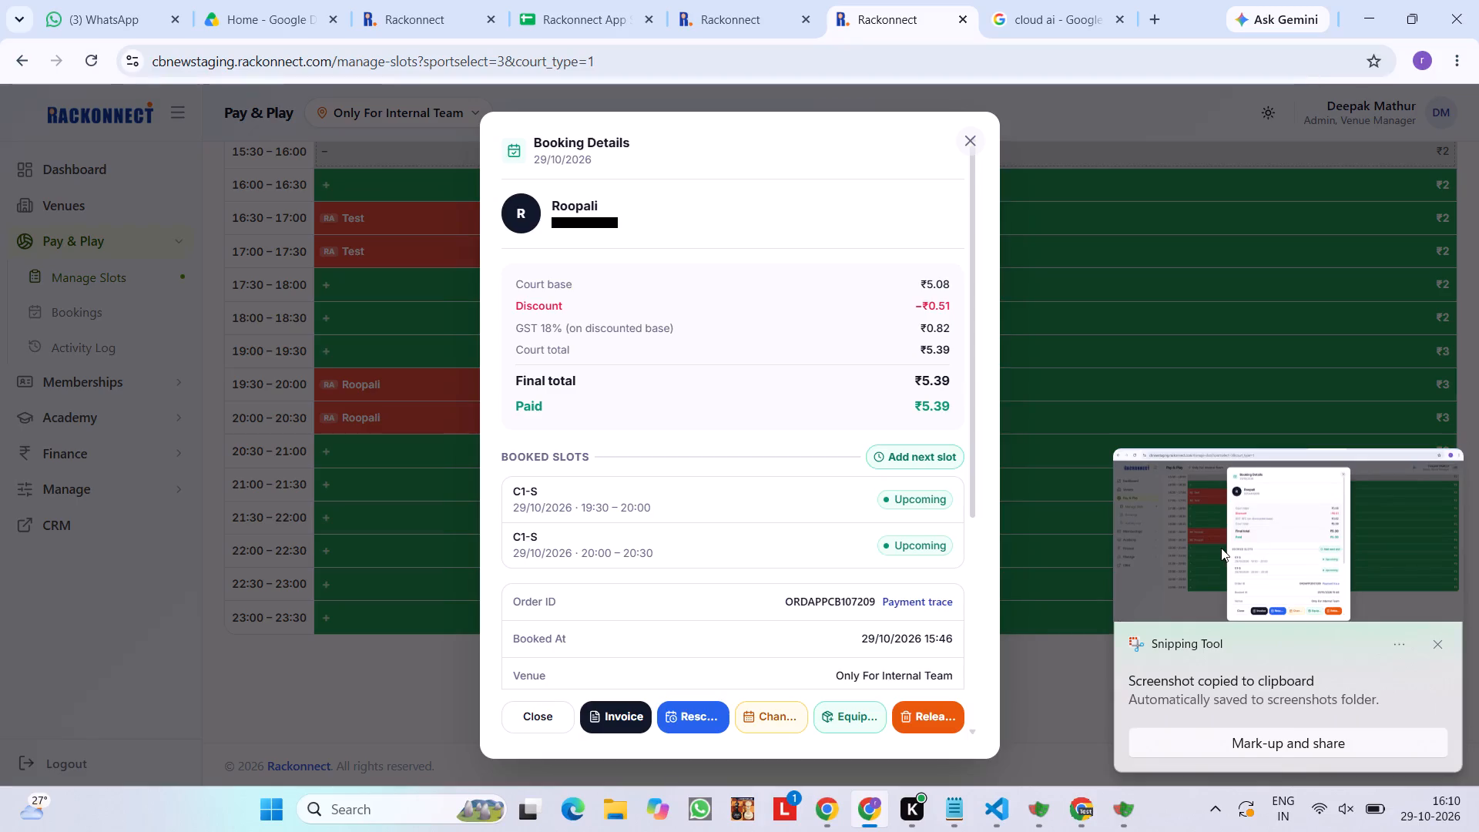
Outline the price breakdown from Court base to Paid with a red rectangle on the screenshot and copy the annotated image.
{"action": "left_click", "coordinate": [1221, 548]}
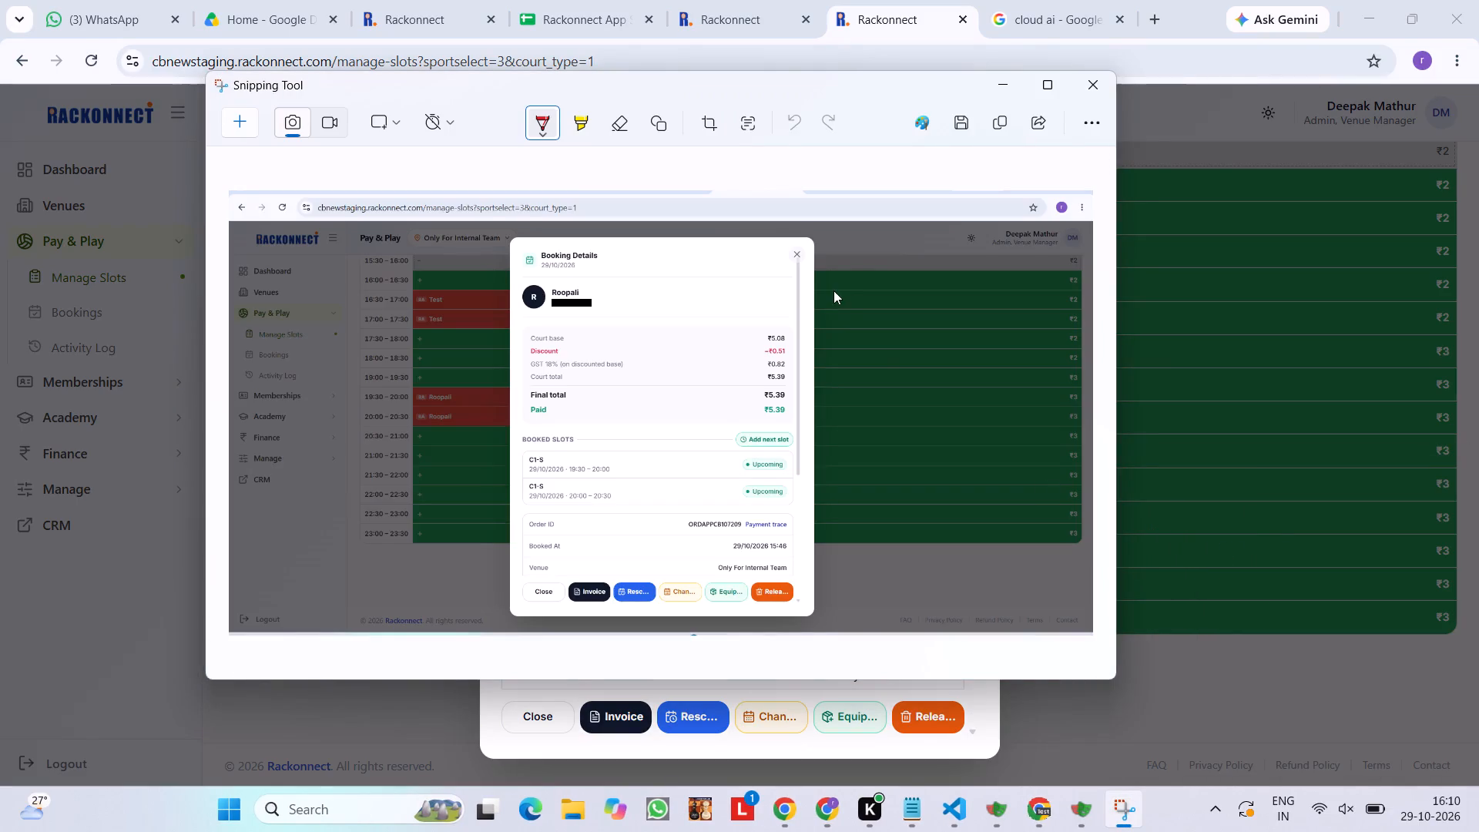
{"action": "left_click", "coordinate": [651, 128]}
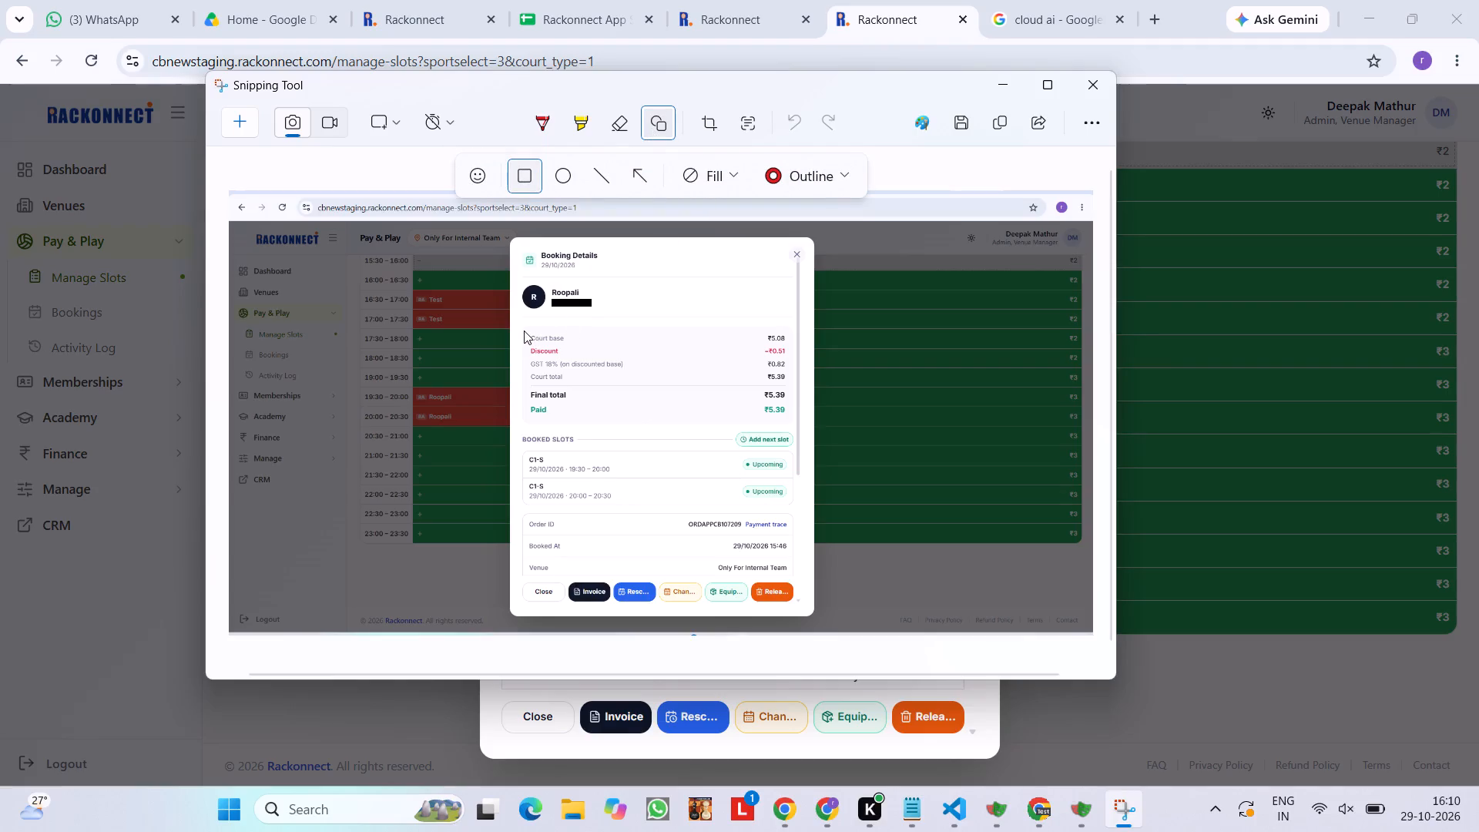
{"action": "left_click_drag", "start_coordinate": [518, 327], "coordinate": [794, 424]}
{"action": "left_click", "coordinate": [854, 383]}
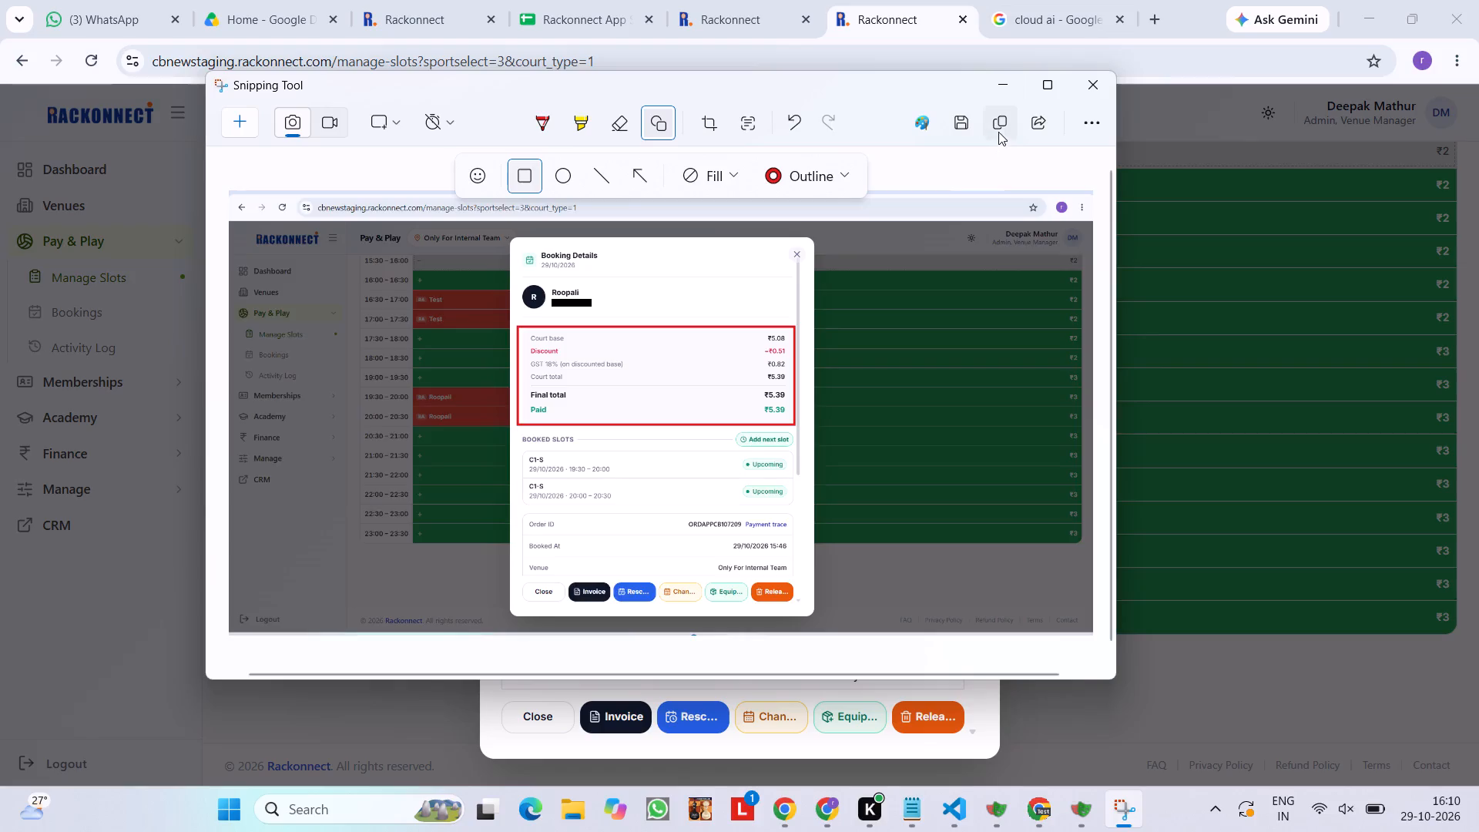
{"action": "left_click", "coordinate": [998, 129]}
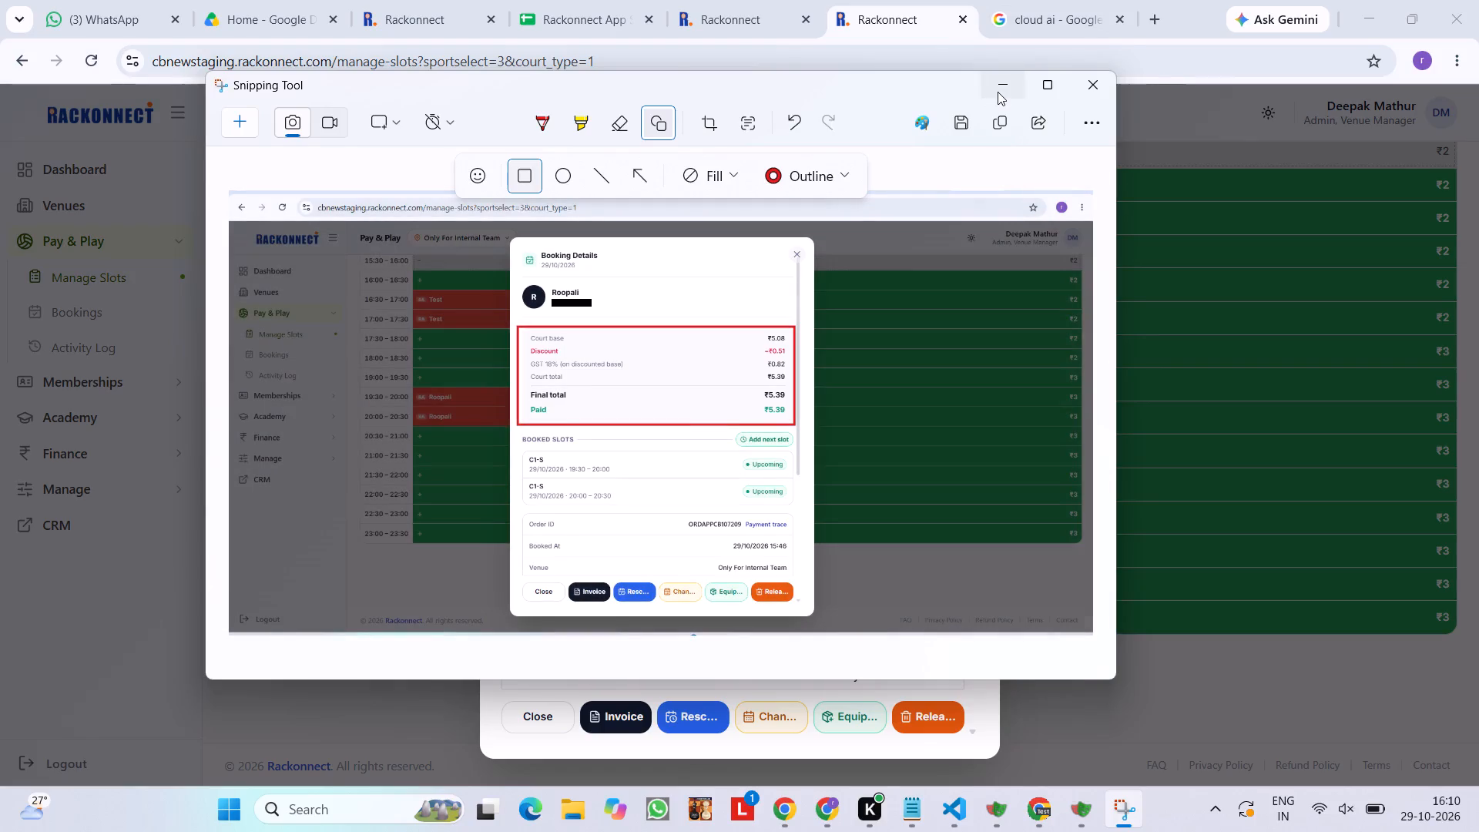